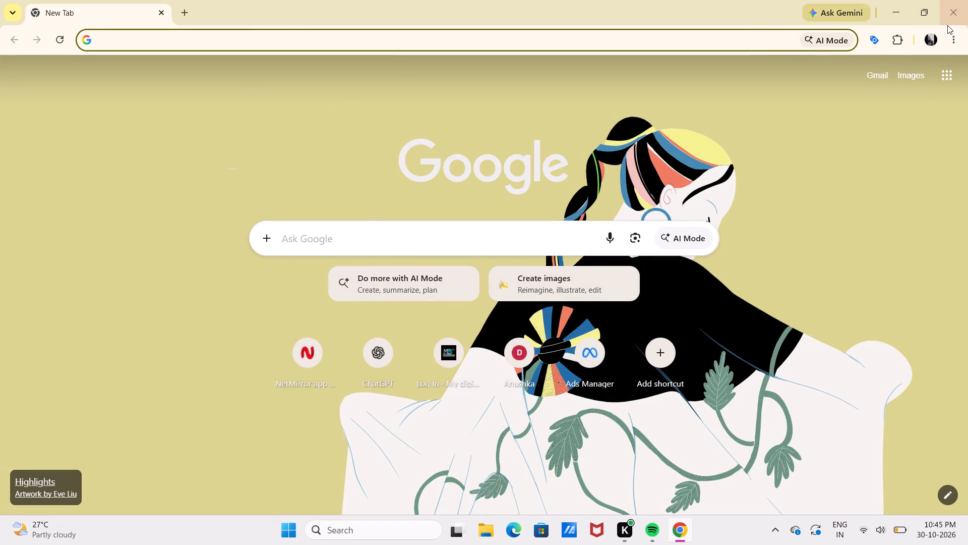
# Switch to Microsoft Edge and open the anushka sheet in the new backlink sheet spreadsheet.
pyautogui.click(515, 534)
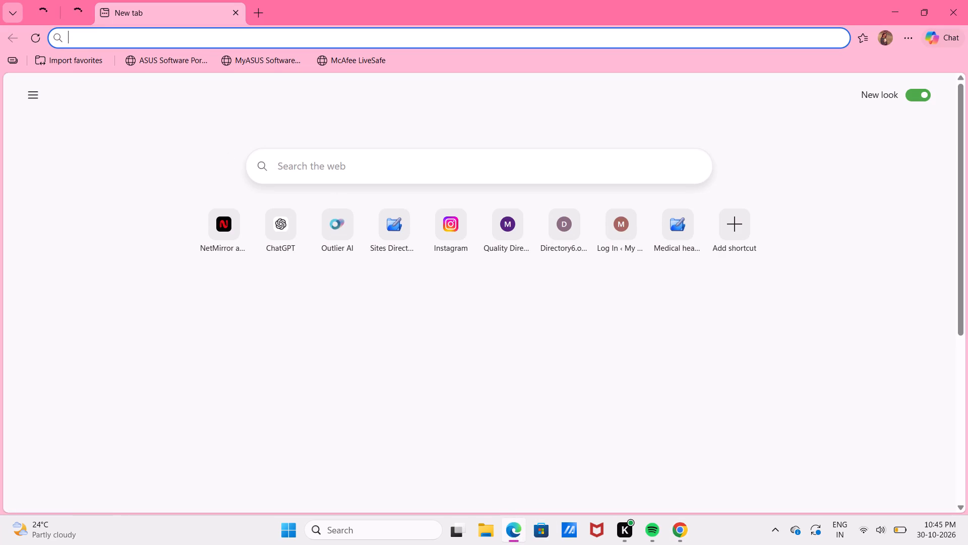
pyautogui.click(39, 11)
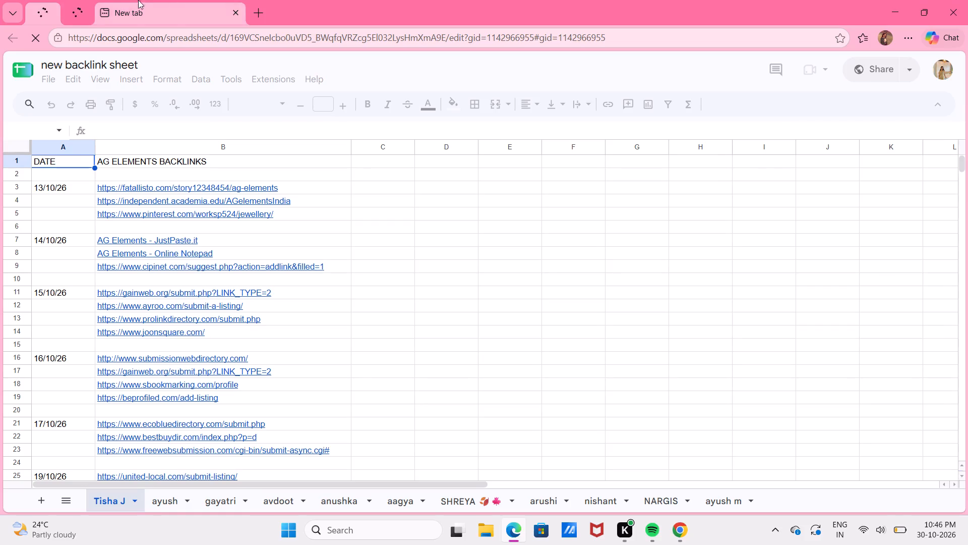
pyautogui.scroll(-1, 284, 319)
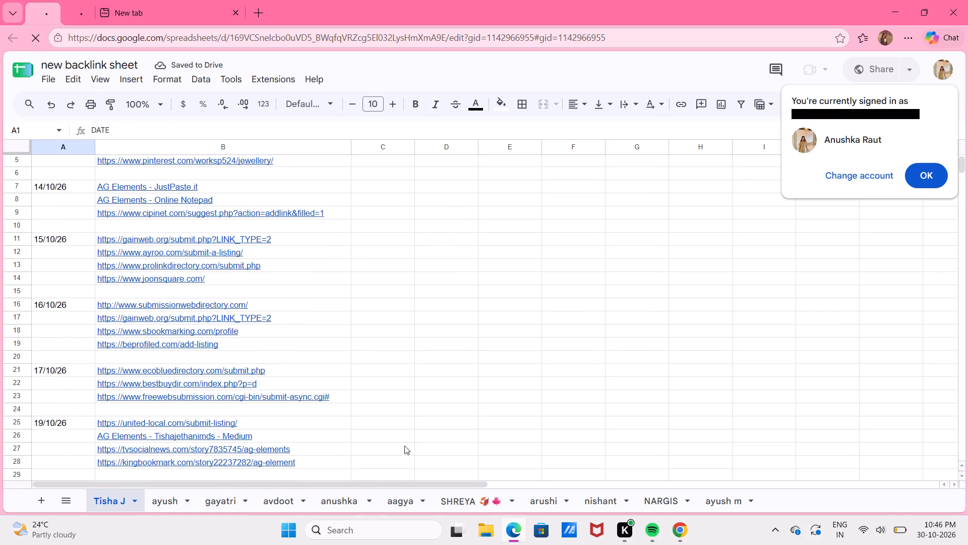
pyautogui.click(353, 504)
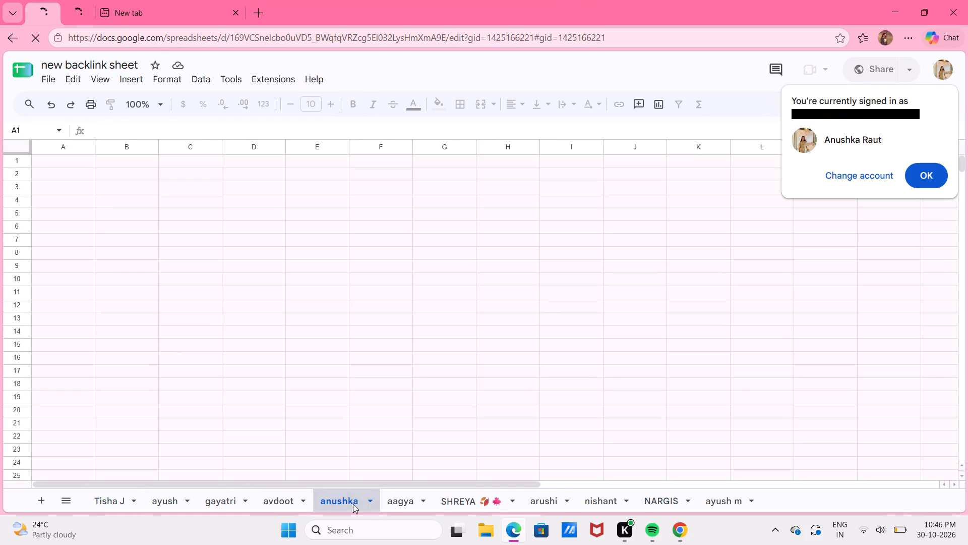
# Enter the date 31-10-26 in cell A129, below the last My Digital Savvy [Ganeshpeth] backlink row.
pyautogui.hscroll(2, 585, 279)
pyautogui.scroll(8, 585, 279)
pyautogui.hscroll(-1, 585, 279)
pyautogui.scroll(-1, 485, 282)
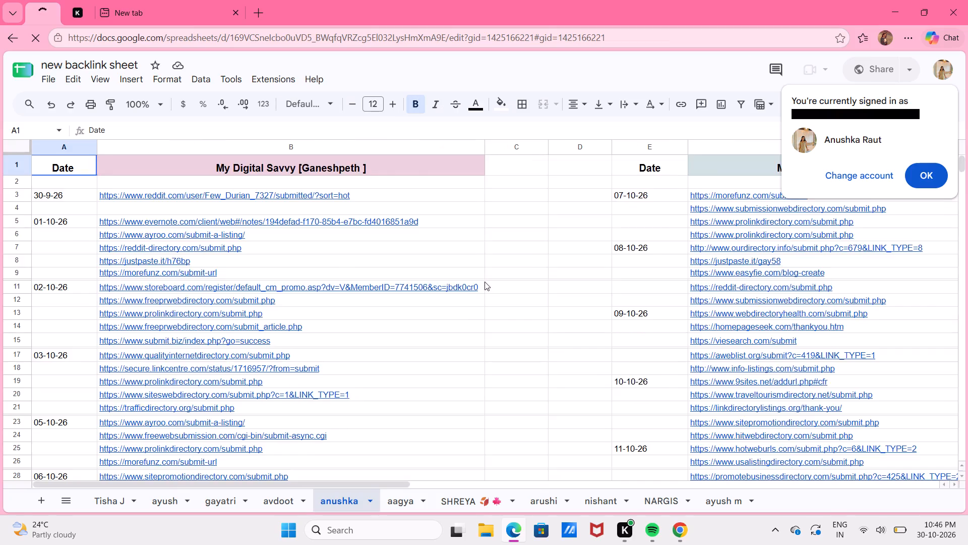
pyautogui.scroll(-8, 485, 282)
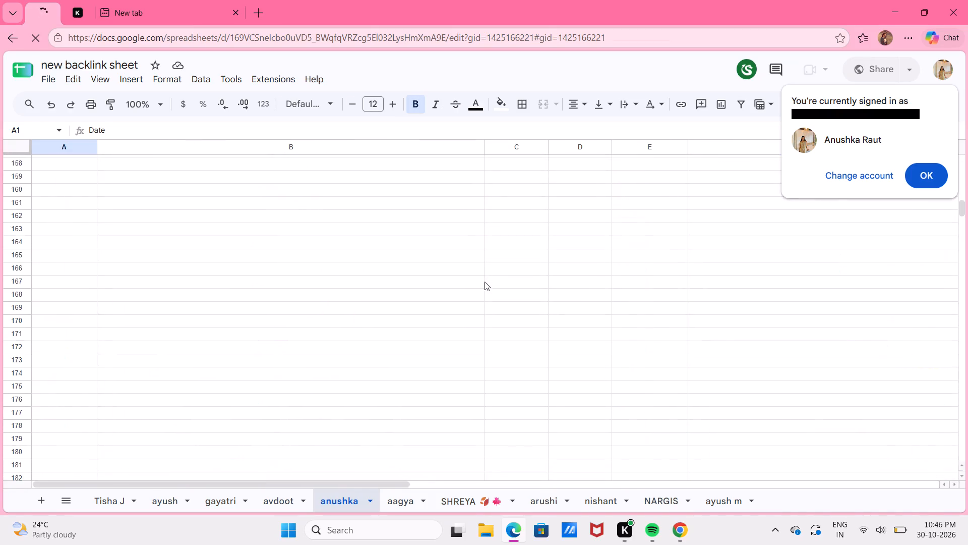
pyautogui.scroll(7, 485, 282)
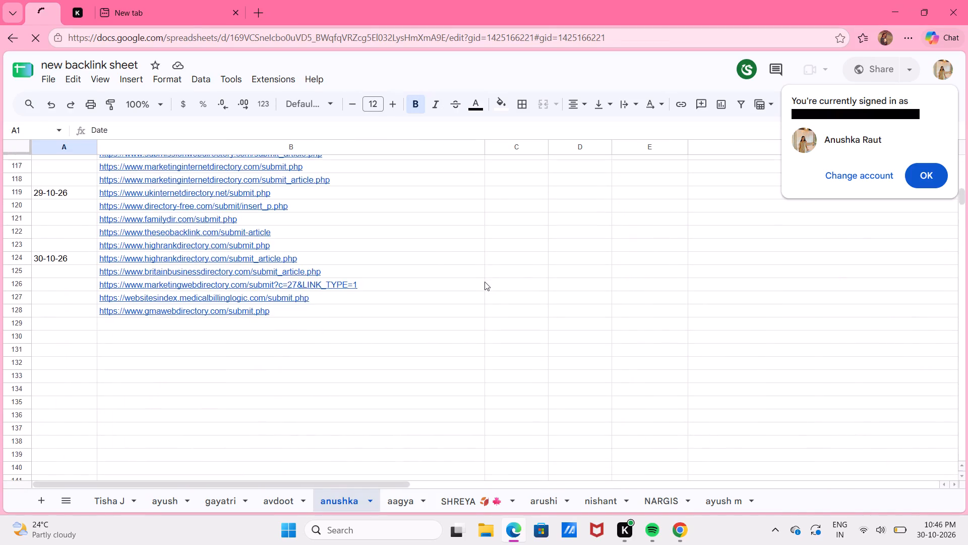
pyautogui.scroll(6, 485, 282)
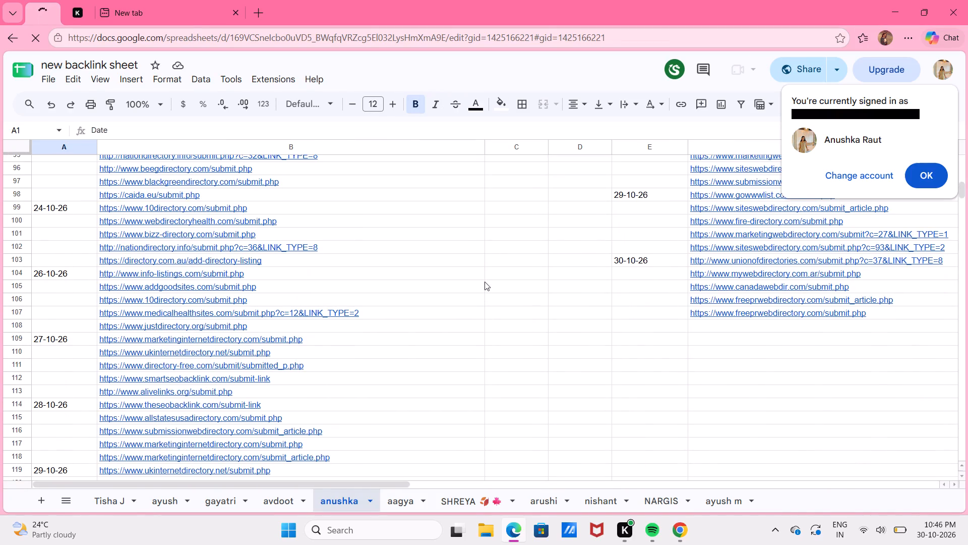
pyautogui.scroll(-2, 485, 282)
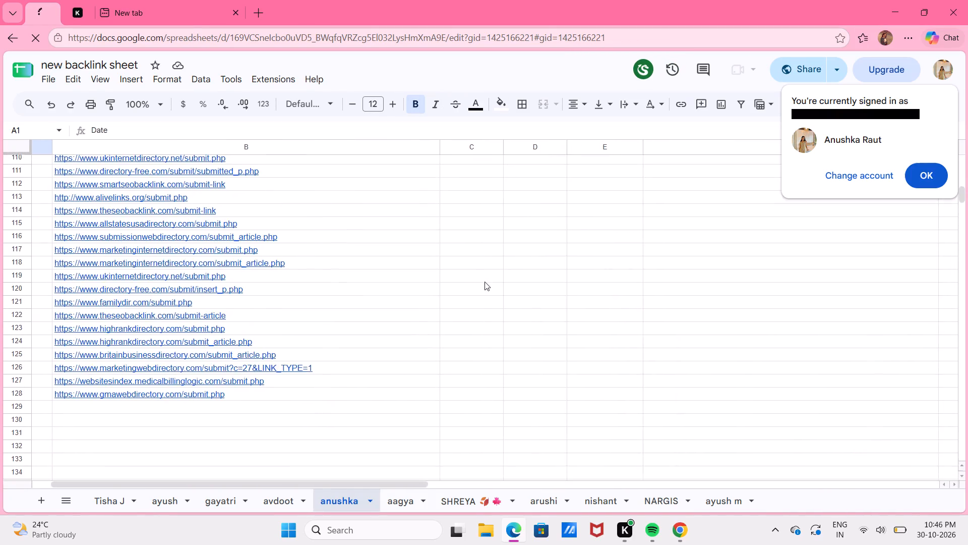
pyautogui.hscroll(4, 485, 282)
pyautogui.scroll(-1, 485, 282)
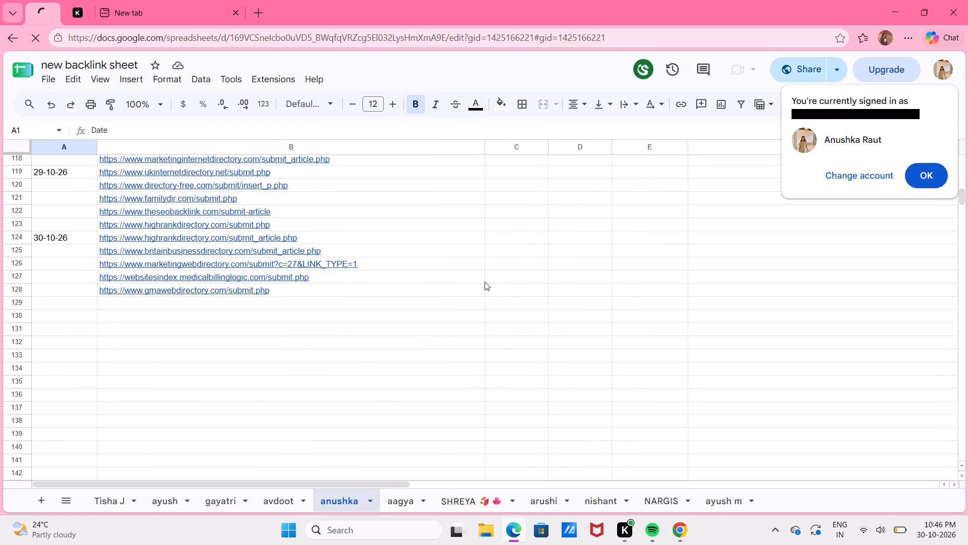
pyautogui.scroll(-1, 485, 282)
pyautogui.click(47, 307)
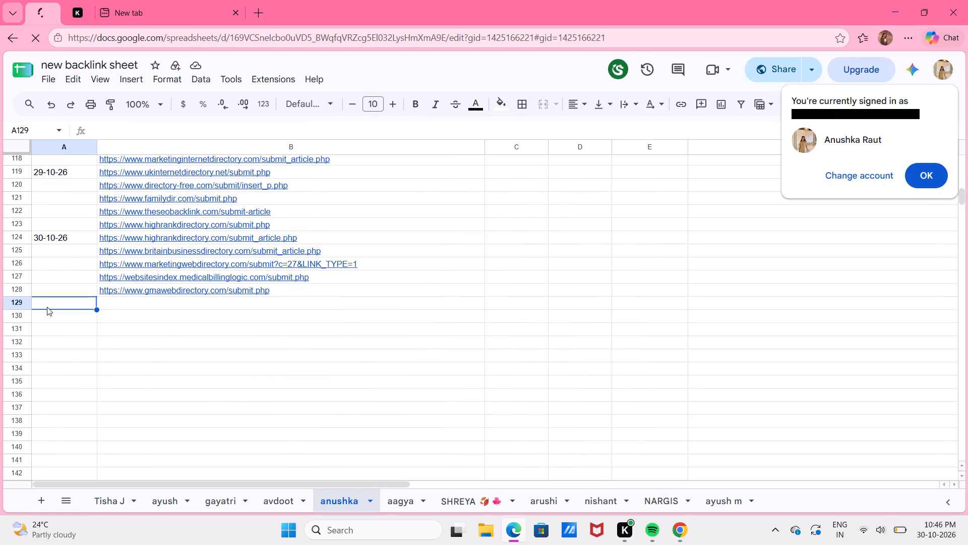
pyautogui.write('31')
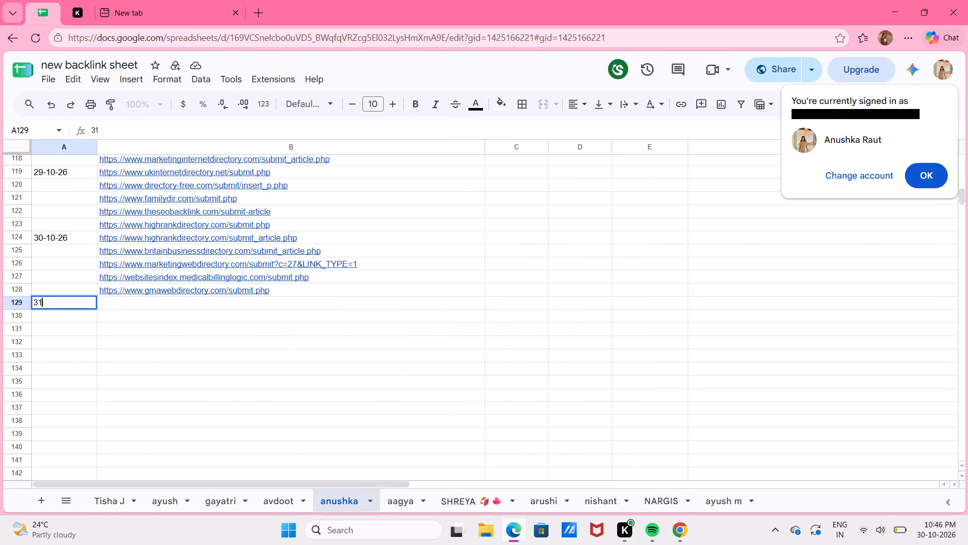
pyautogui.press('-')
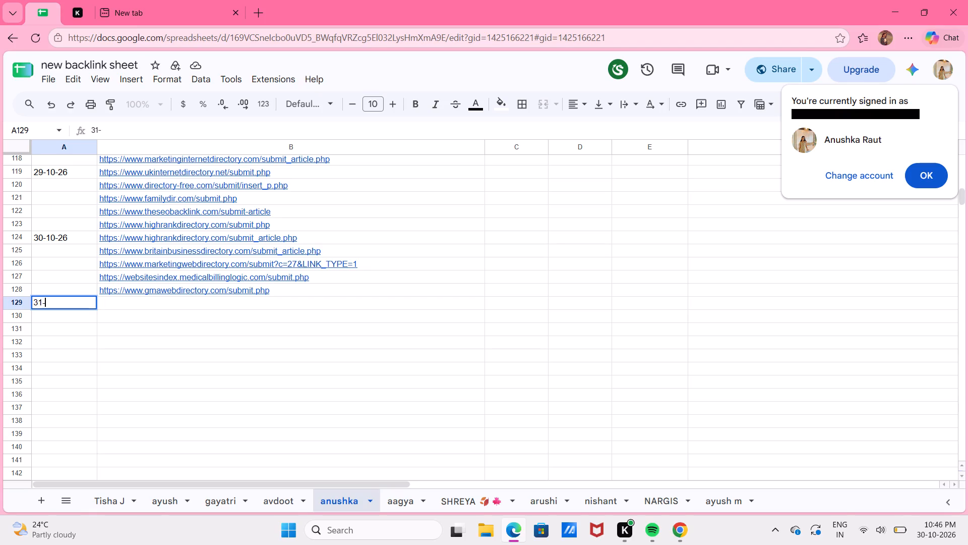
pyautogui.write('10-')
pyautogui.write('26')
pyautogui.scroll(3, 690, 476)
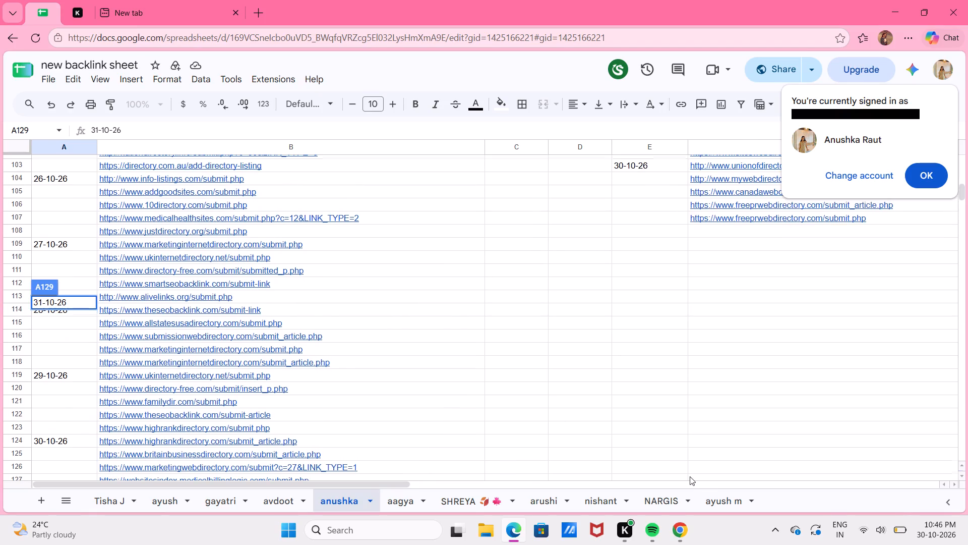
pyautogui.scroll(-1, 690, 476)
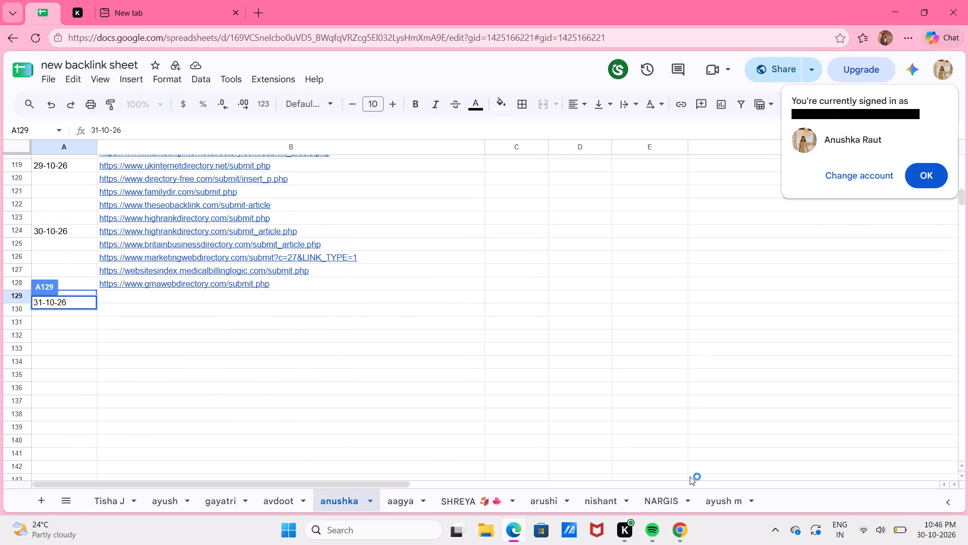
pyautogui.scroll(-1, 690, 476)
pyautogui.click(690, 476)
# Enter the date 31-10-26 in cell E108, below the last row of the second backlink list.
pyautogui.scroll(1, 724, 477)
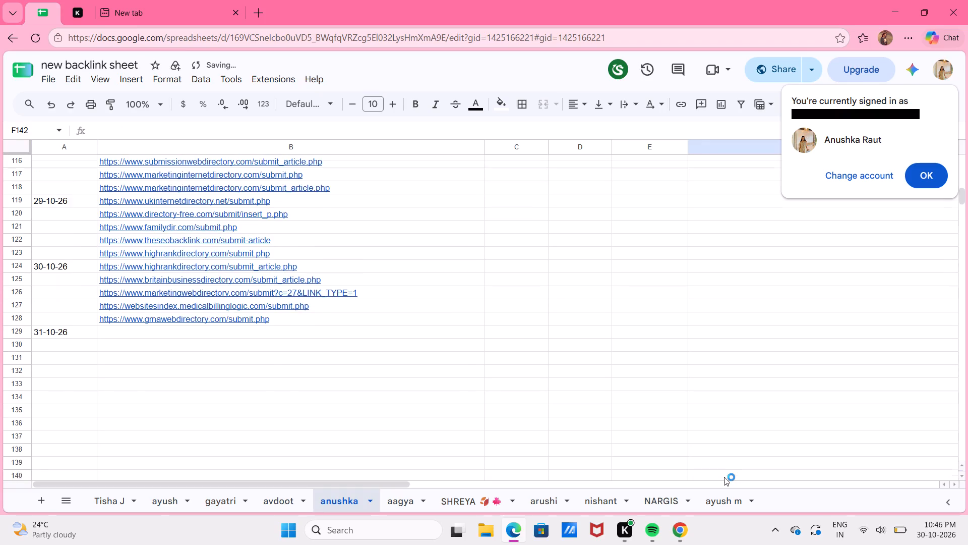
pyautogui.scroll(1, 724, 477)
pyautogui.scroll(3, 695, 322)
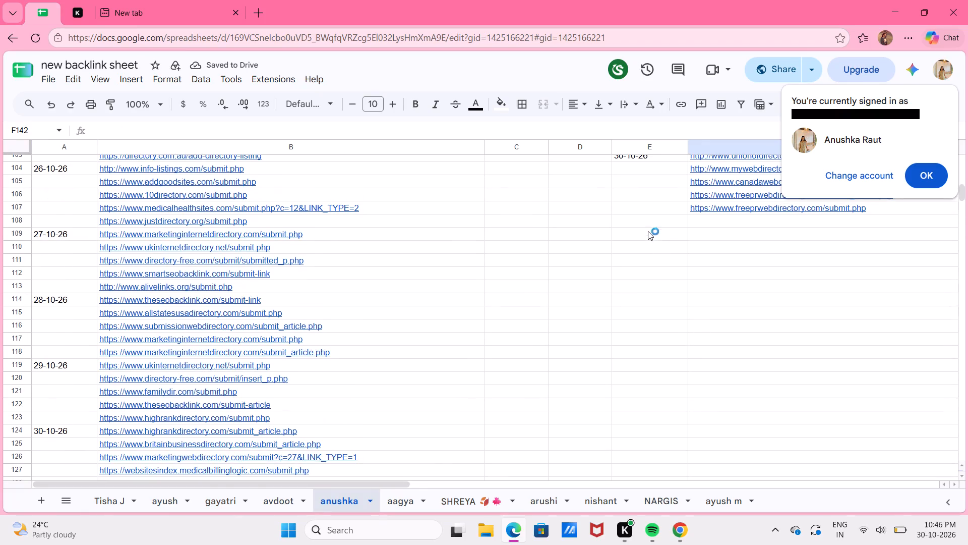
pyautogui.click(642, 217)
pyautogui.write('31-10-26')
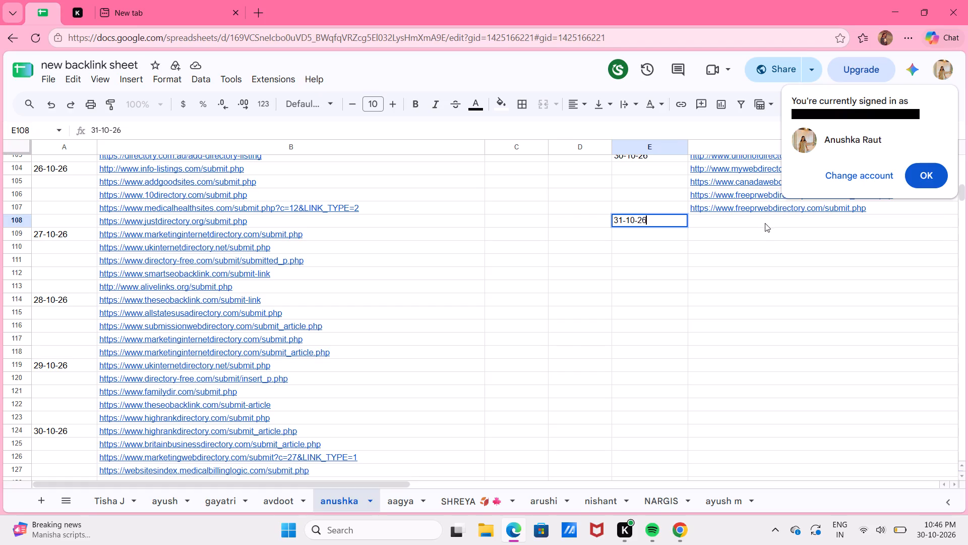
pyautogui.click(762, 225)
# Look through the dated backlink entries of the anushka sheet, from the last rows back to the first ones.
pyautogui.scroll(-3, 556, 354)
pyautogui.scroll(1, 556, 354)
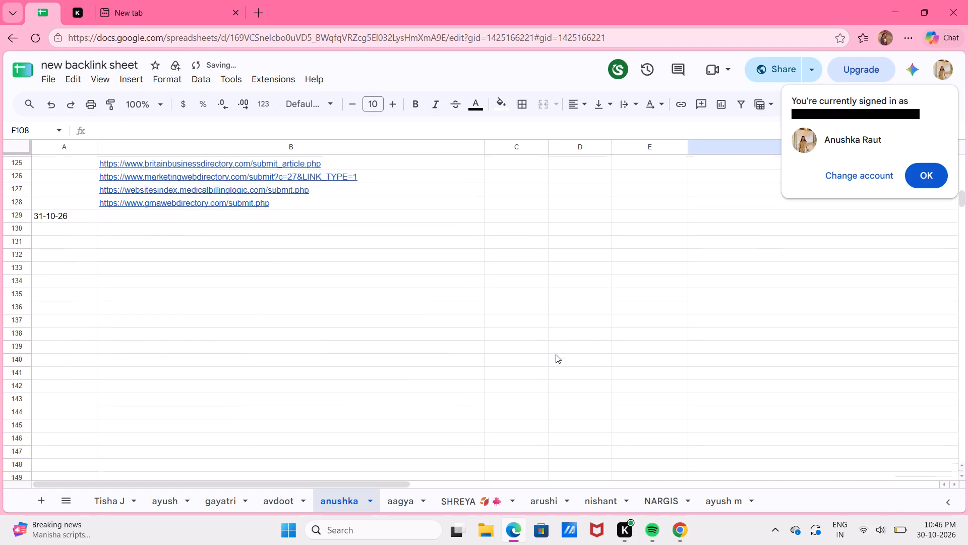
pyautogui.scroll(1, 556, 354)
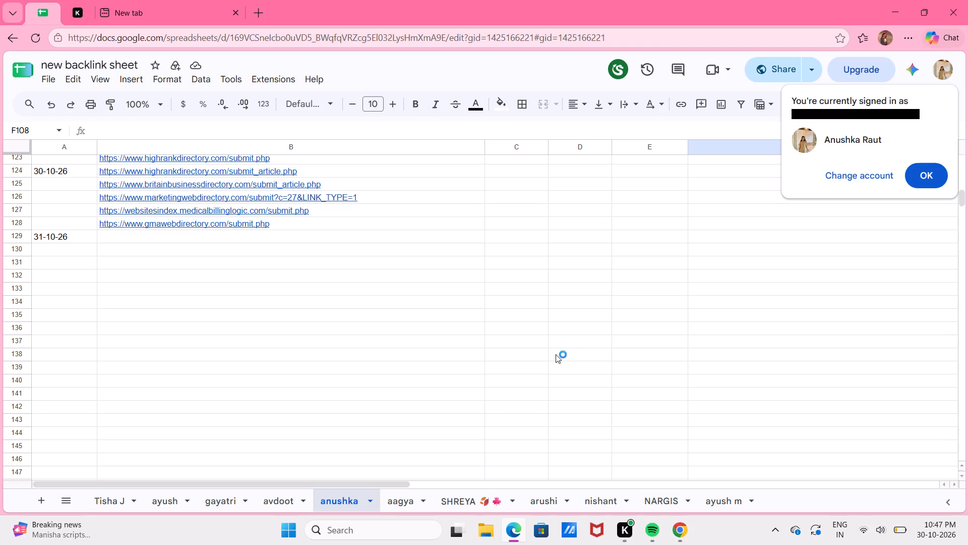
pyautogui.scroll(1, 471, 276)
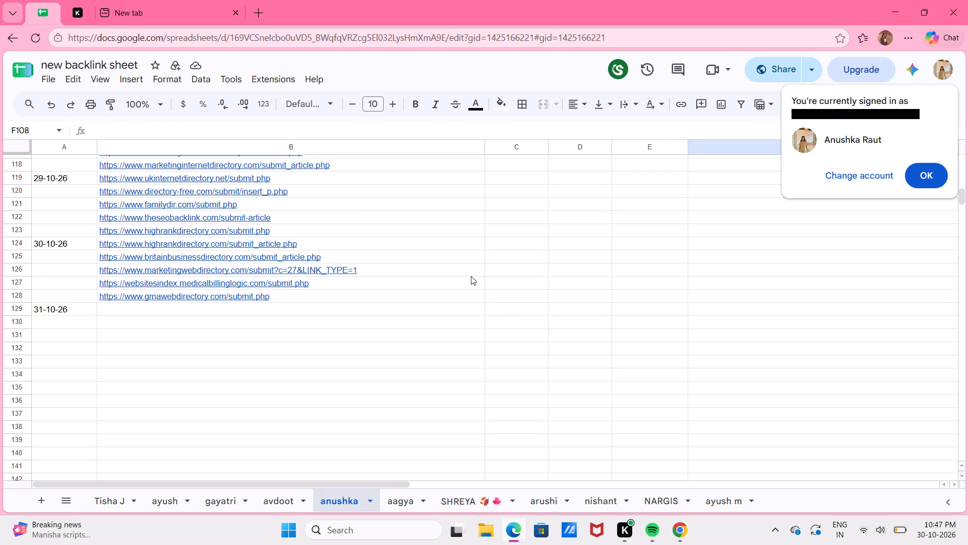
pyautogui.scroll(1, 471, 276)
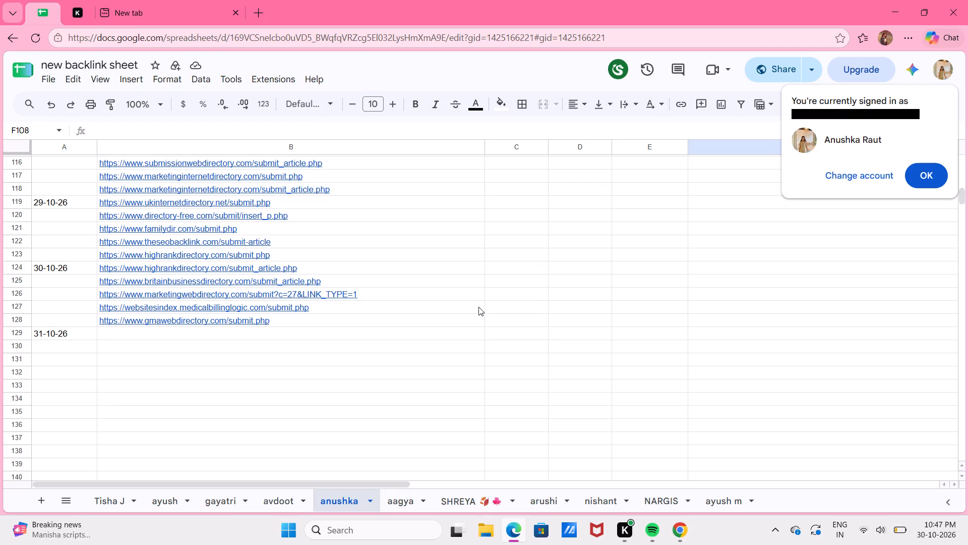
pyautogui.scroll(12, 478, 307)
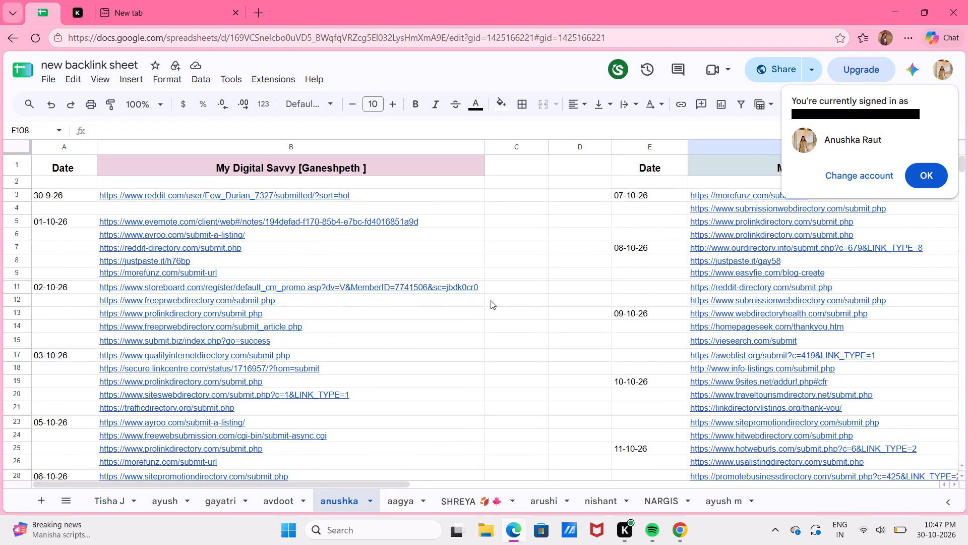
pyautogui.scroll(-1, 532, 284)
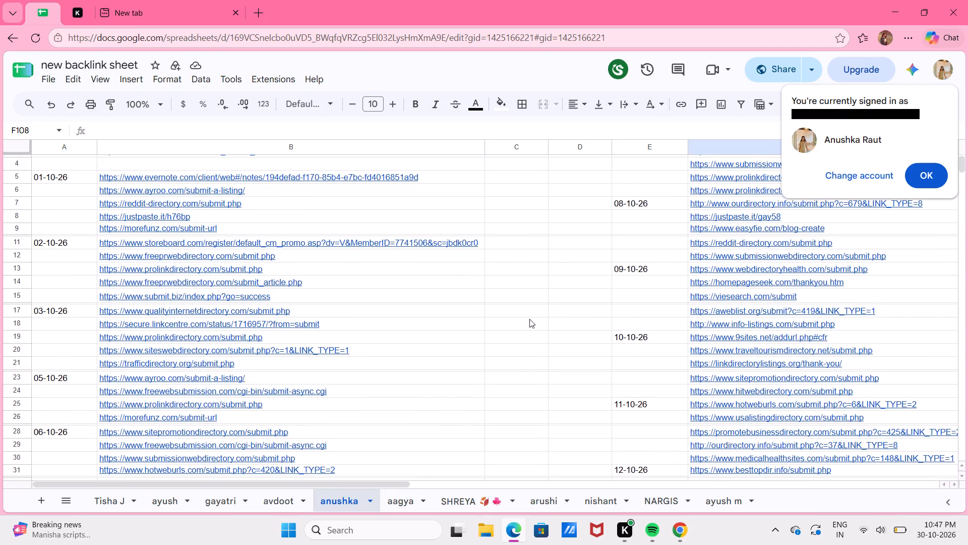
pyautogui.click(723, 499)
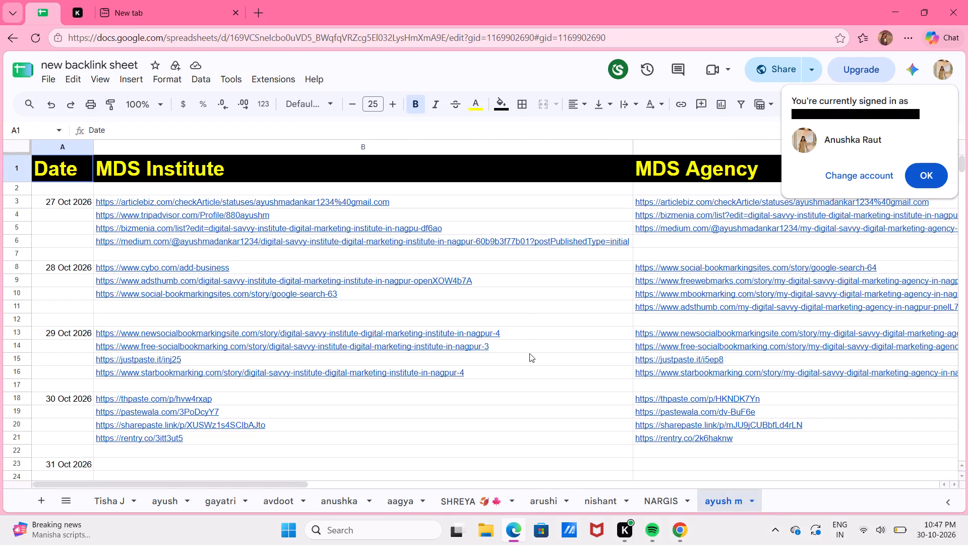
pyautogui.hscroll(-2, 529, 353)
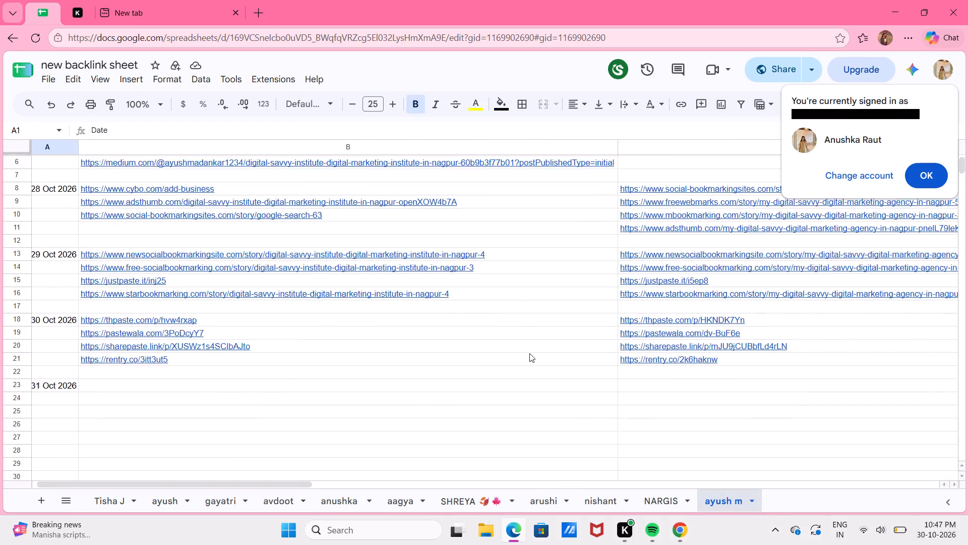
pyautogui.hscroll(-6, 529, 353)
pyautogui.scroll(1, 529, 353)
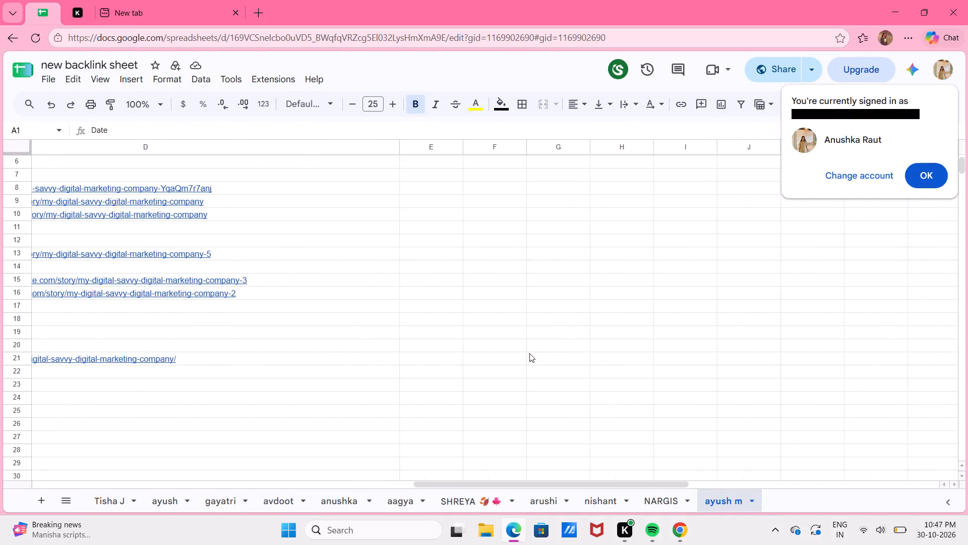
pyautogui.scroll(7, 529, 353)
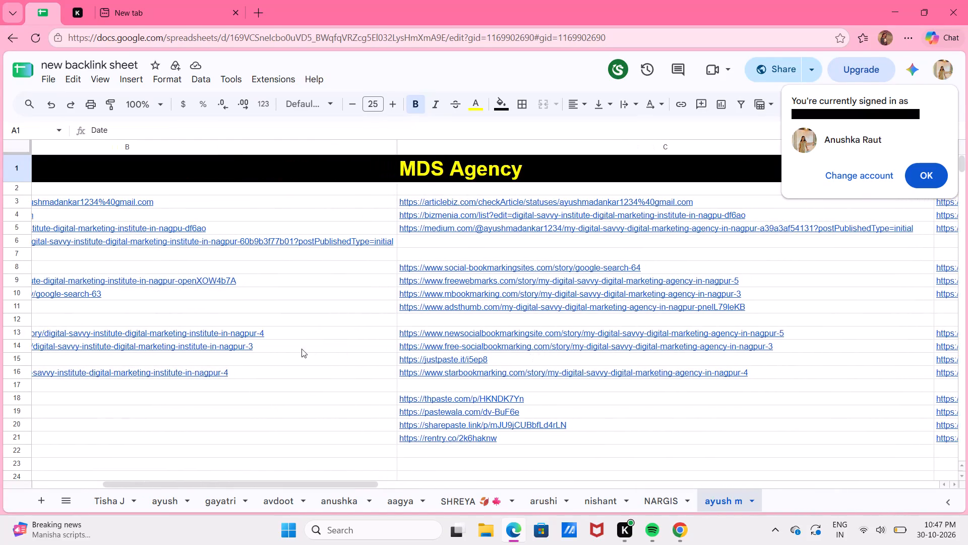
pyautogui.hscroll(5, 341, 363)
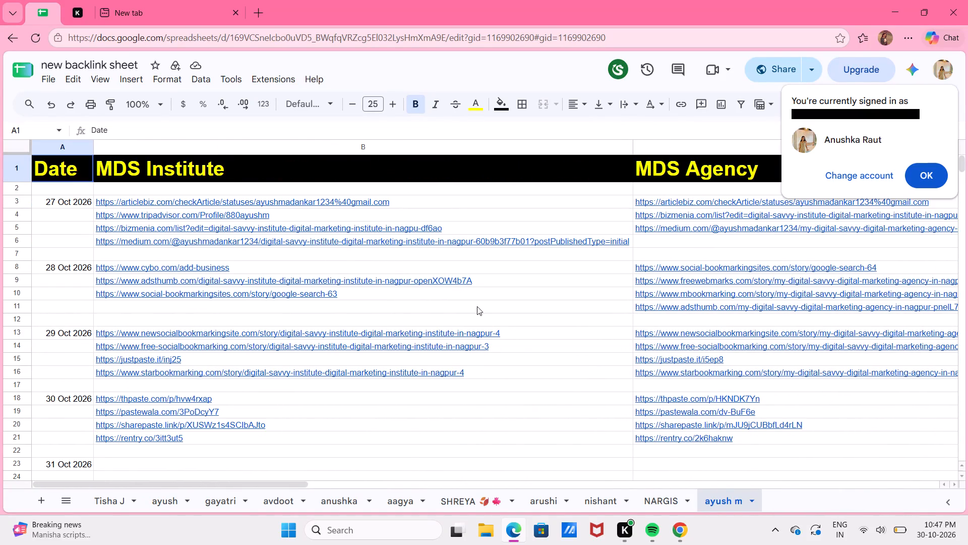
pyautogui.scroll(-1, 569, 351)
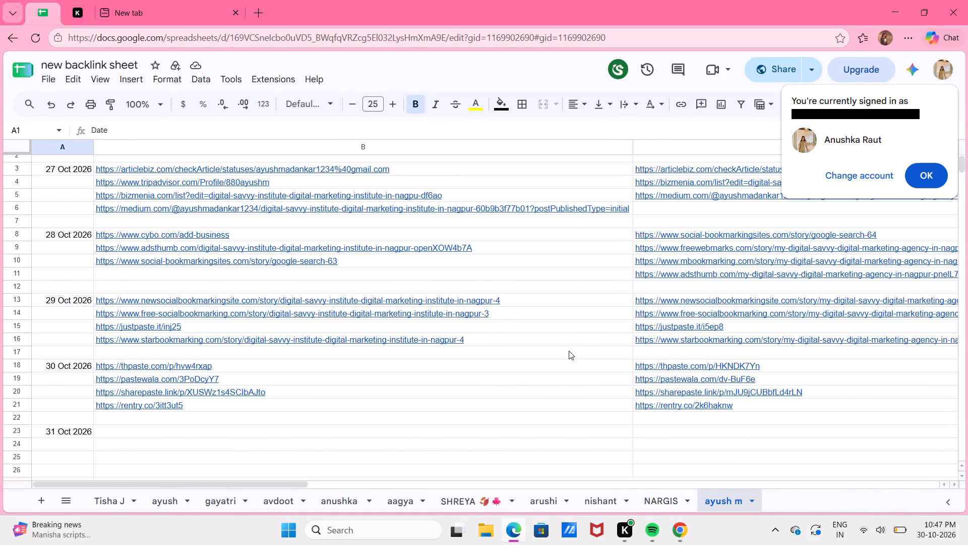
pyautogui.scroll(-1, 569, 351)
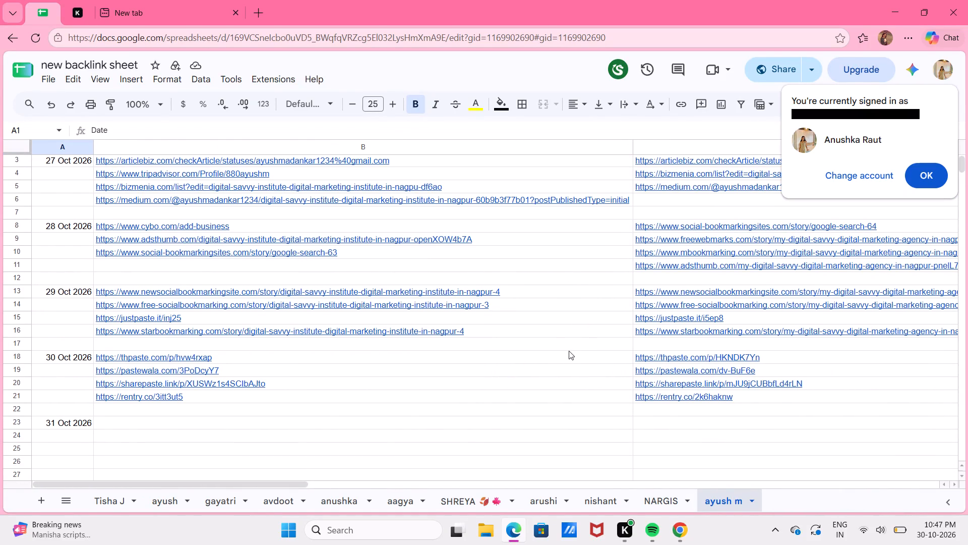
pyautogui.scroll(1, 569, 351)
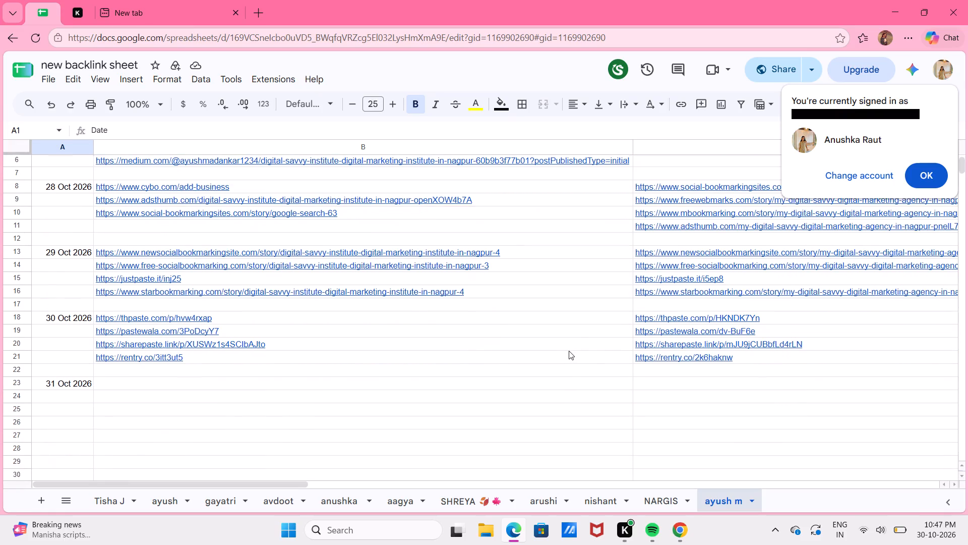
pyautogui.scroll(1, 569, 351)
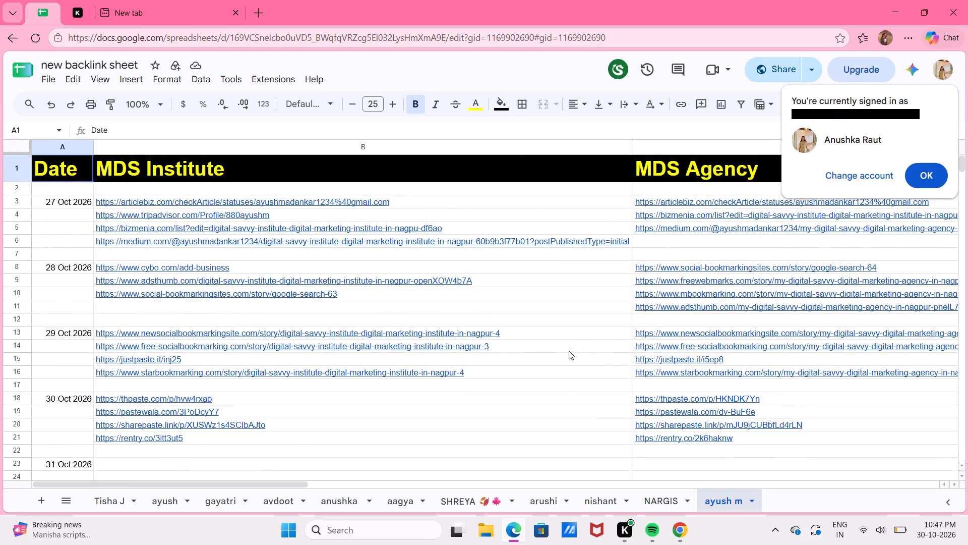
pyautogui.scroll(1, 569, 351)
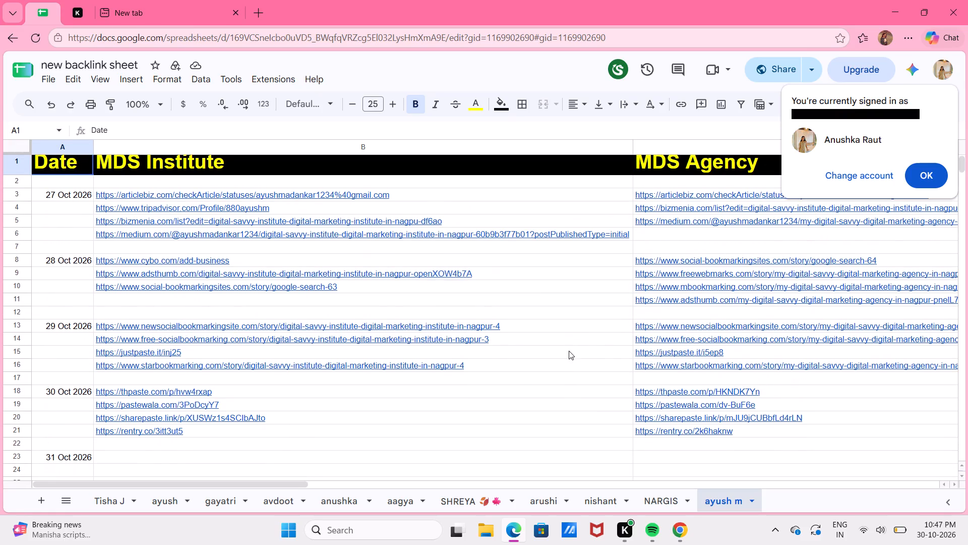
pyautogui.hscroll(-10, 569, 351)
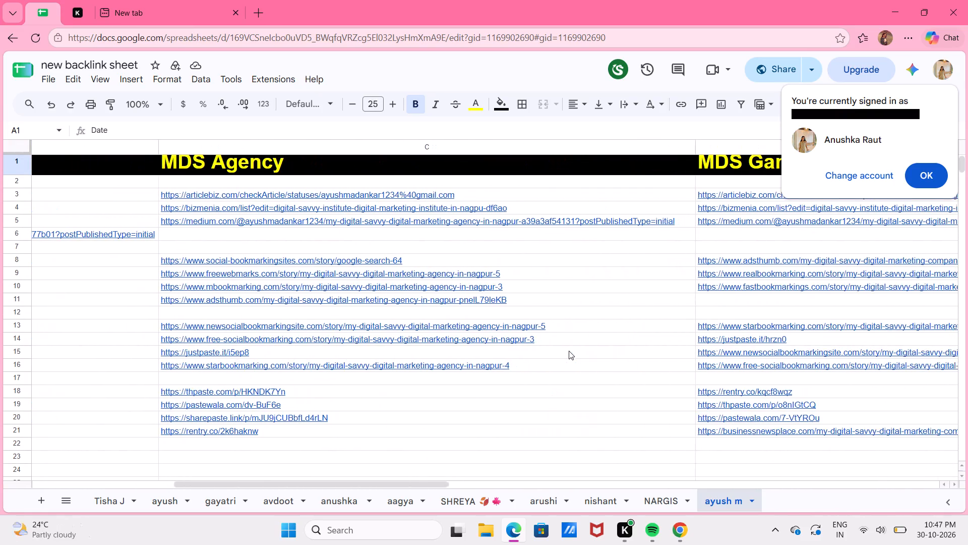
pyautogui.scroll(2, 569, 351)
pyautogui.hscroll(1, 569, 351)
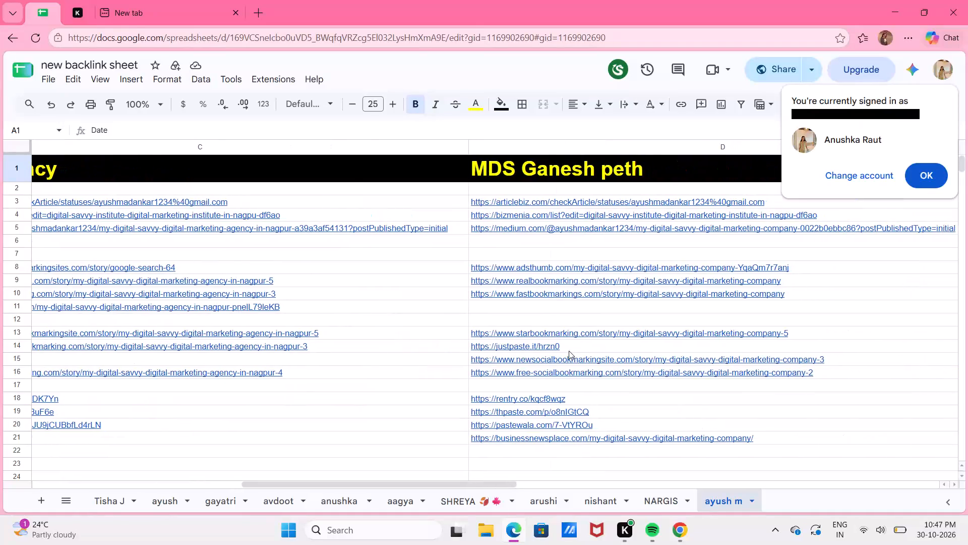
pyautogui.hscroll(7, 569, 351)
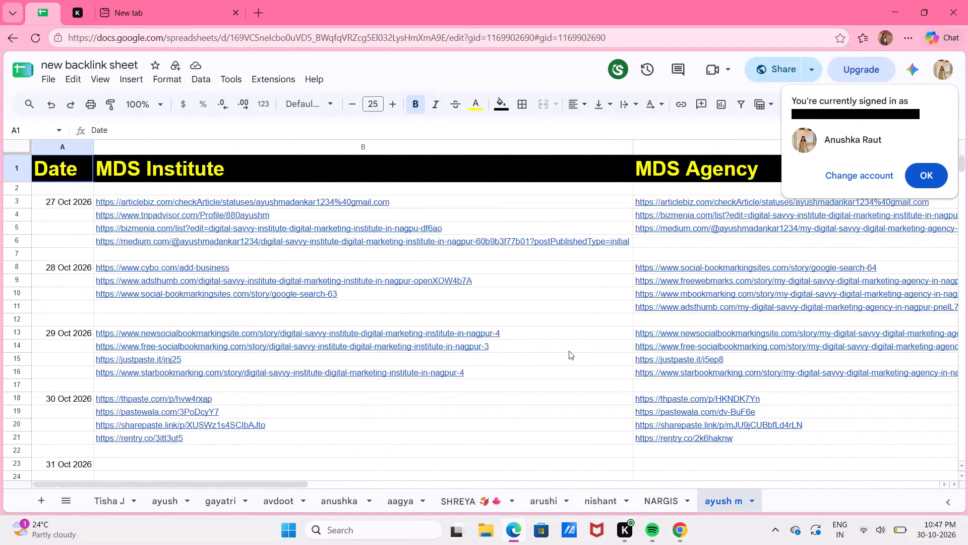
pyautogui.scroll(-1, 571, 398)
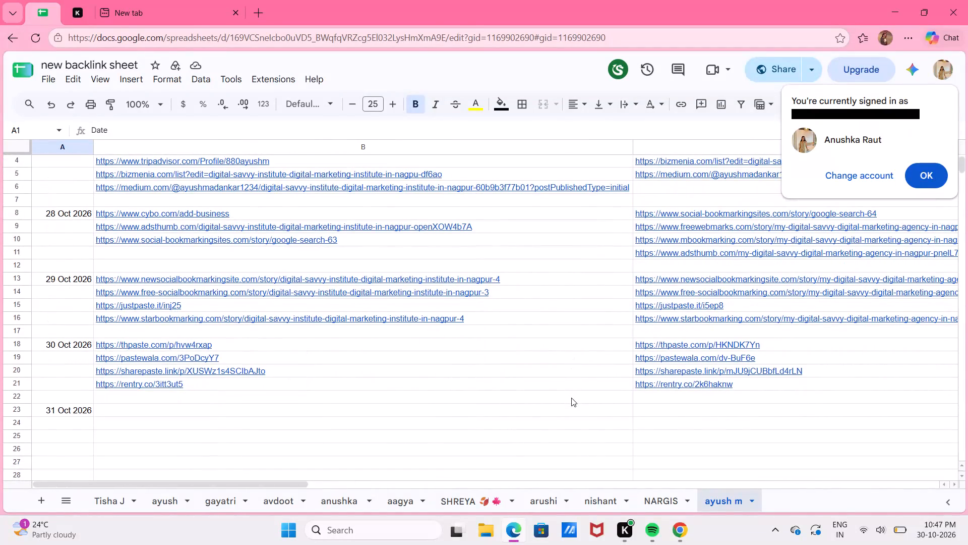
pyautogui.scroll(-1, 571, 398)
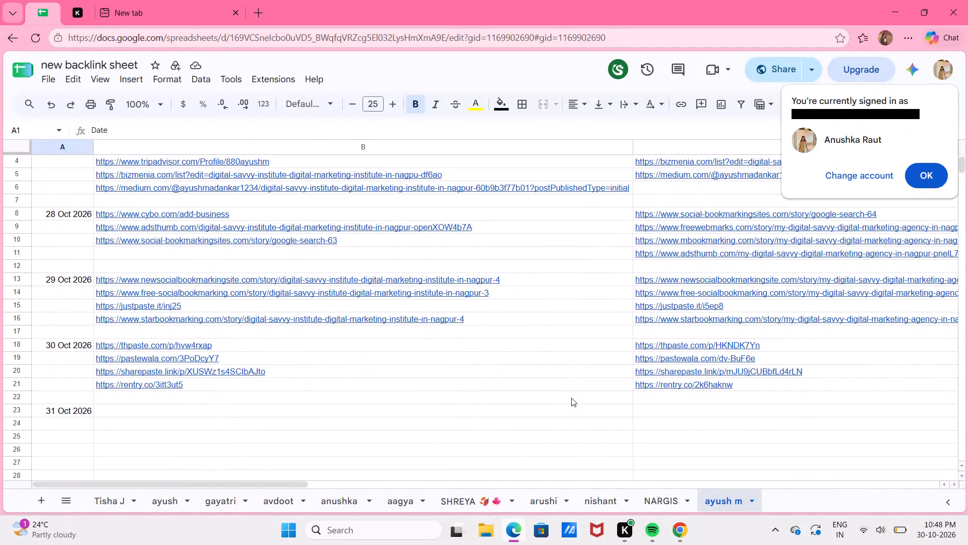
pyautogui.scroll(-1, 571, 398)
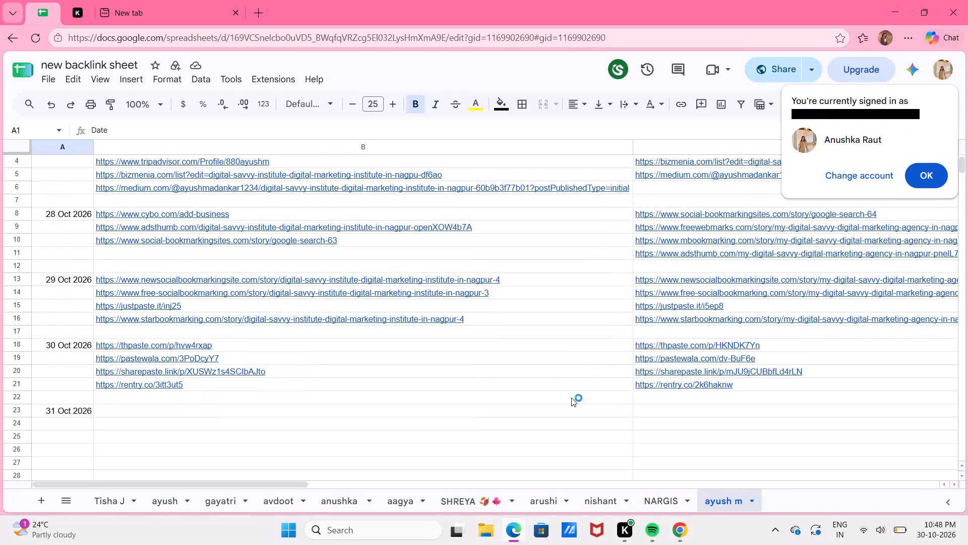
pyautogui.scroll(-1, 571, 398)
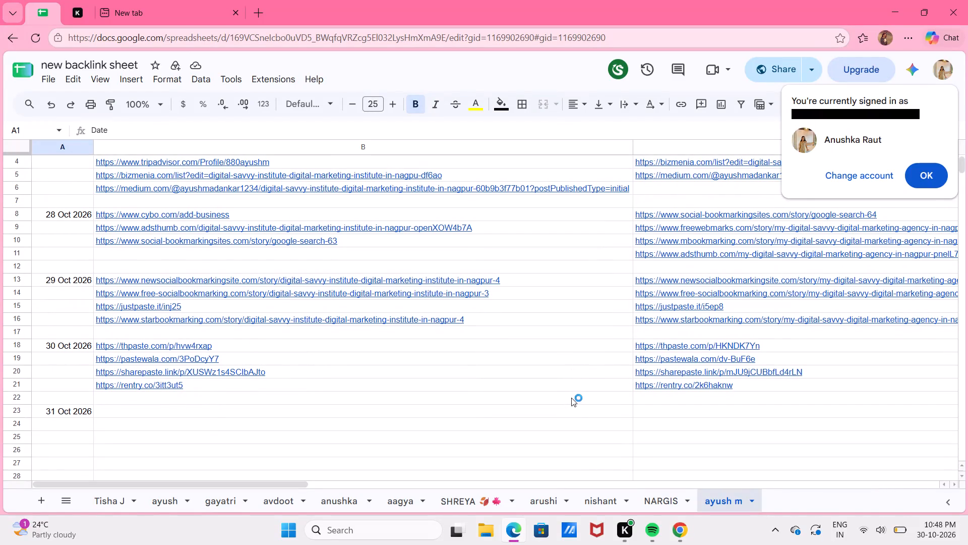
pyautogui.scroll(-1, 571, 398)
# Check the nishant sheet and the NARGIS sheet, examining the NARGIS dated backlinks across the columns from SUZUKI to institute website.
pyautogui.click(604, 498)
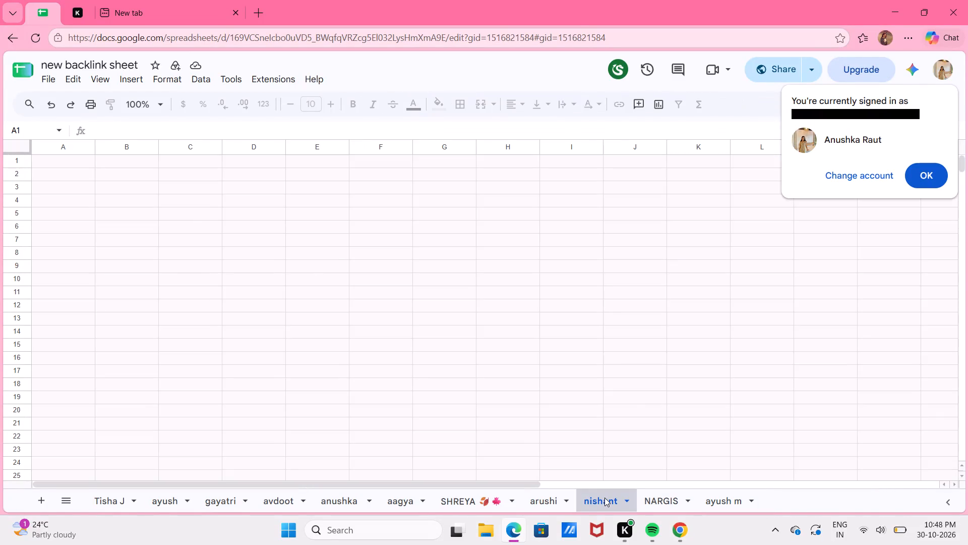
pyautogui.click(666, 504)
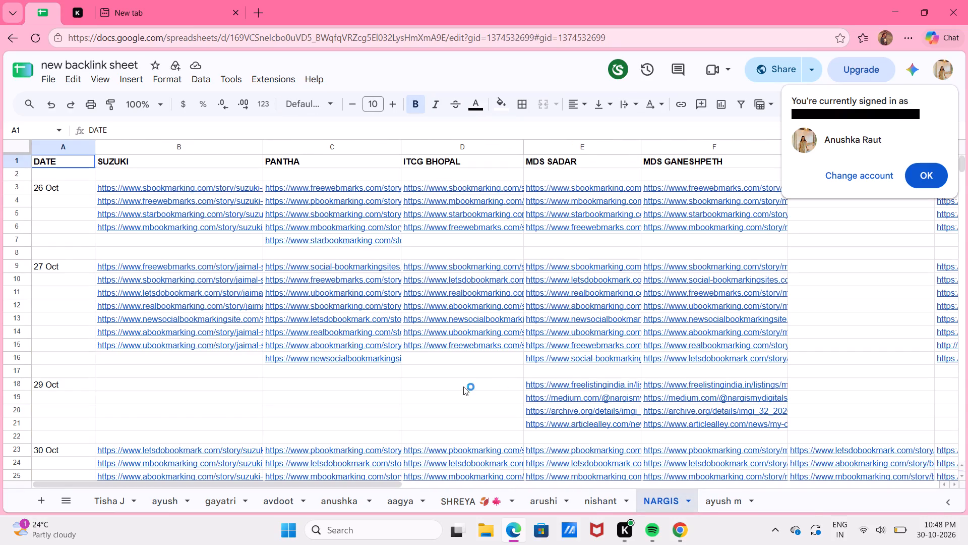
pyautogui.scroll(1, 449, 390)
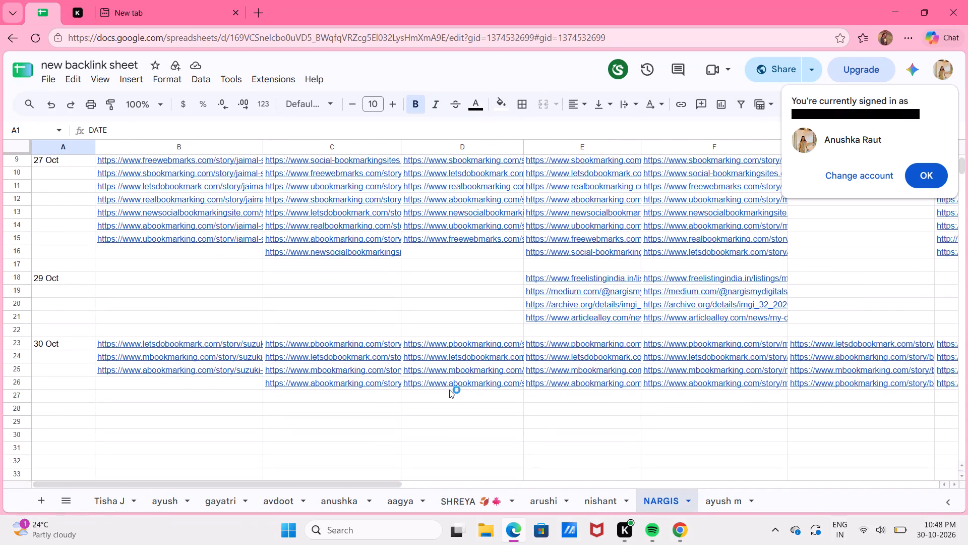
pyautogui.scroll(1, 449, 390)
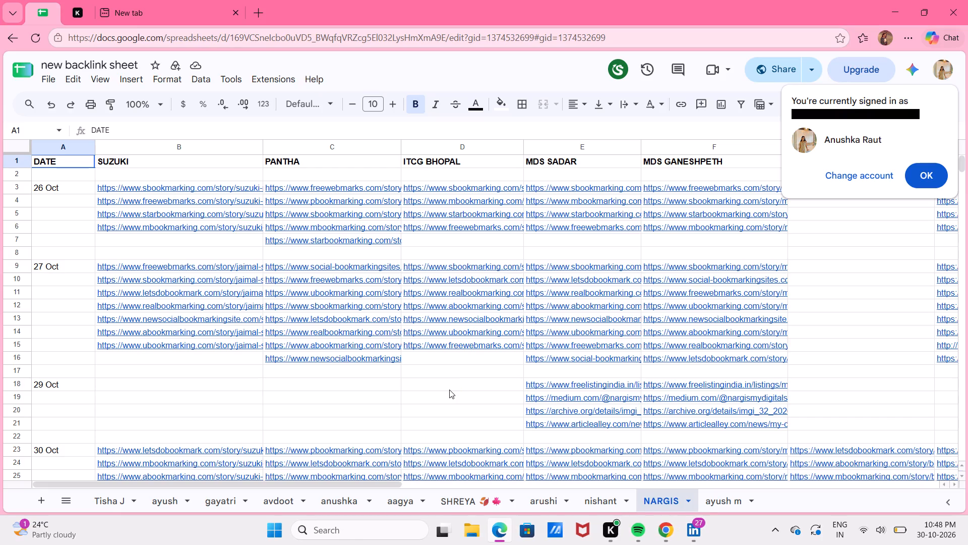
pyautogui.hscroll(-4, 449, 390)
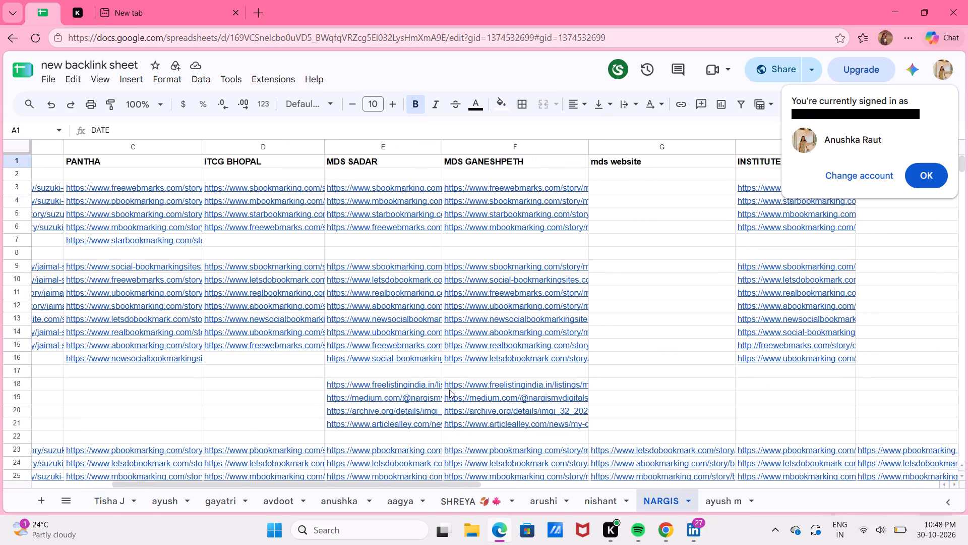
pyautogui.hscroll(-9, 449, 390)
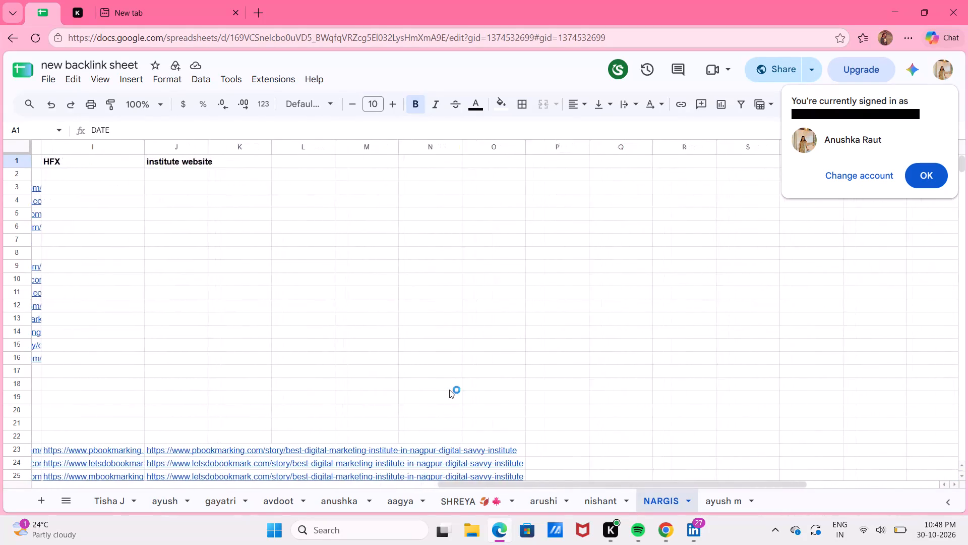
pyautogui.hscroll(12, 449, 390)
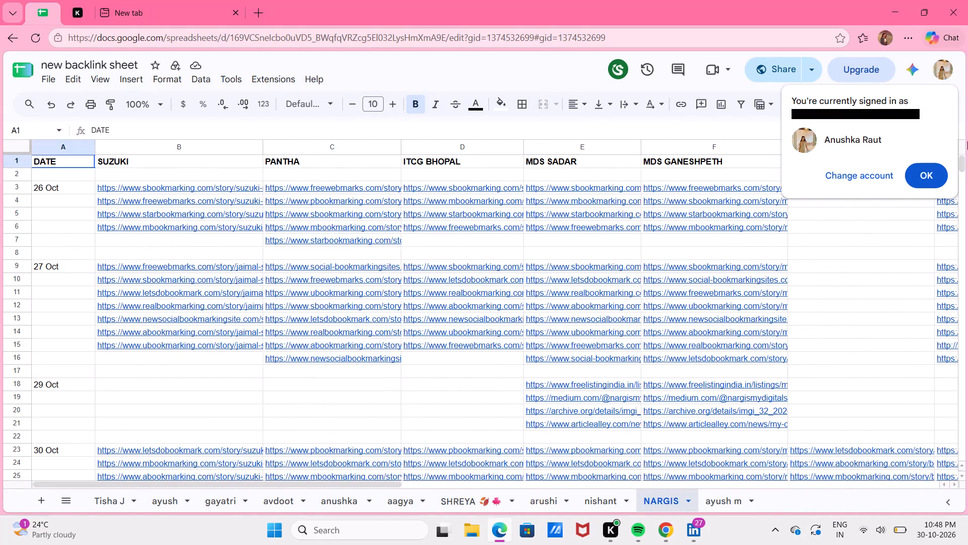
# Dismiss the notice about the currently signed-in account.
pyautogui.click(933, 175)
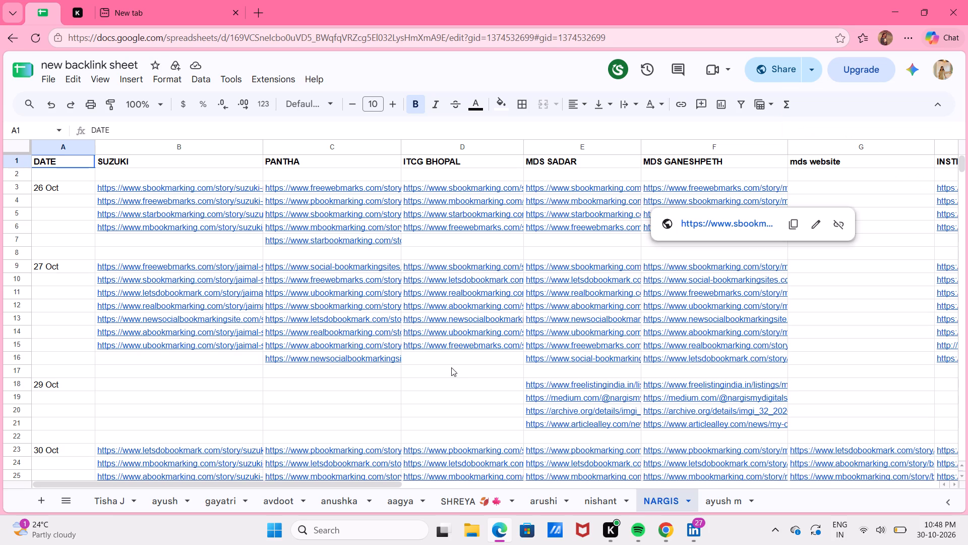
# Review the NARGIS sheet again, down to its 30 Oct backlinks and across its client columns to institute website.
pyautogui.scroll(-2, 449, 404)
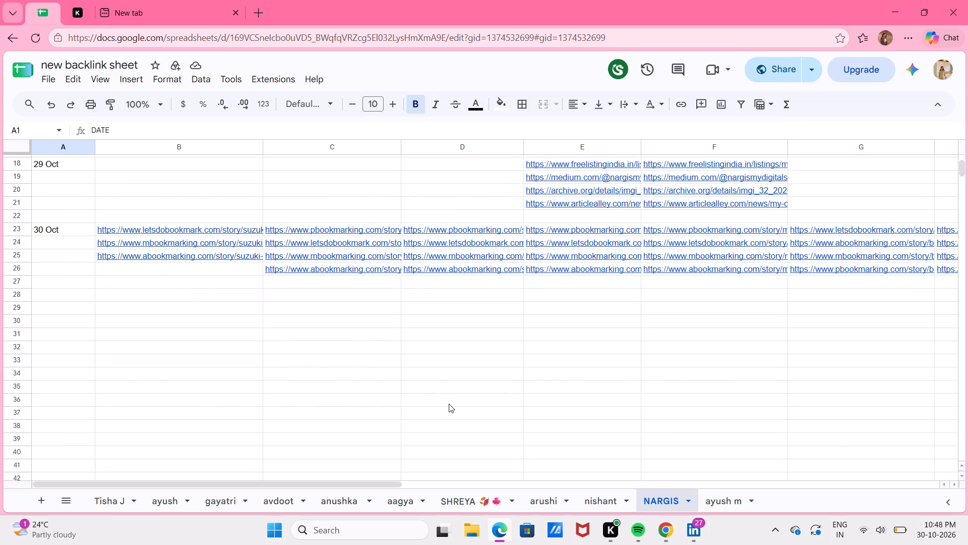
pyautogui.scroll(5, 449, 404)
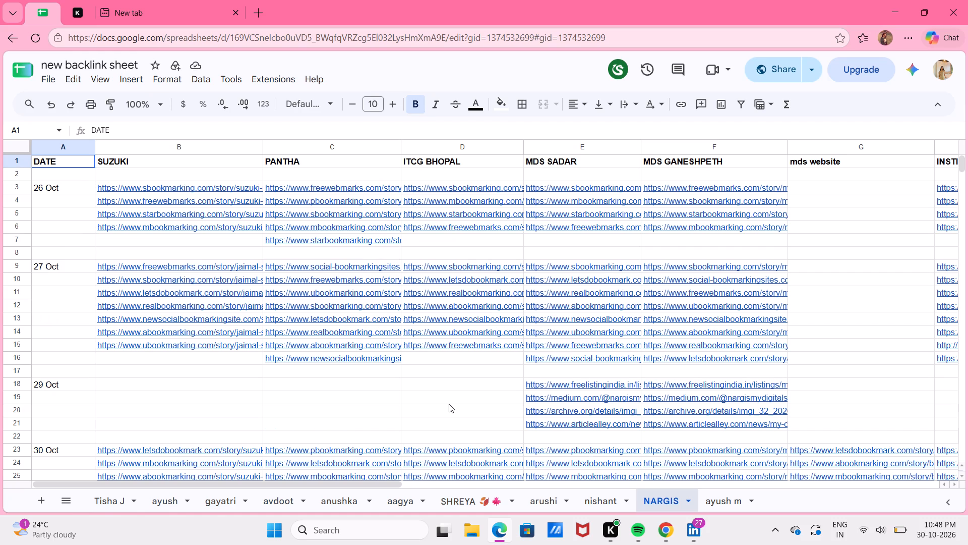
pyautogui.hscroll(-2, 449, 404)
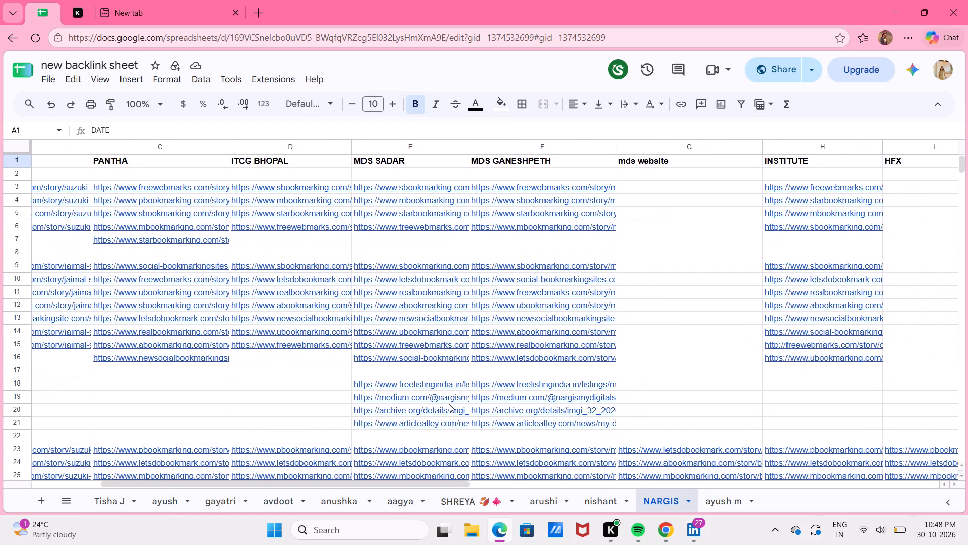
pyautogui.hscroll(-5, 449, 404)
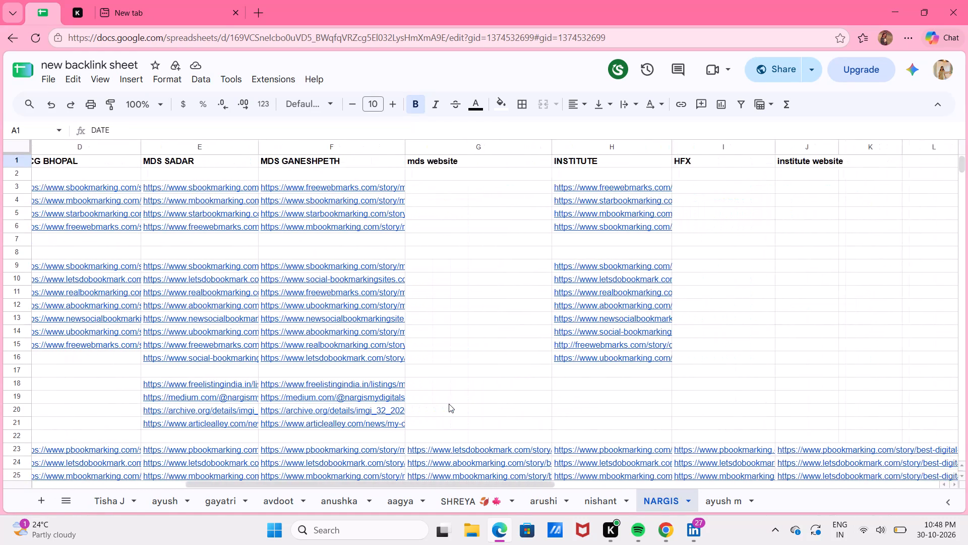
pyautogui.hscroll(-1, 449, 404)
pyautogui.hscroll(1, 449, 404)
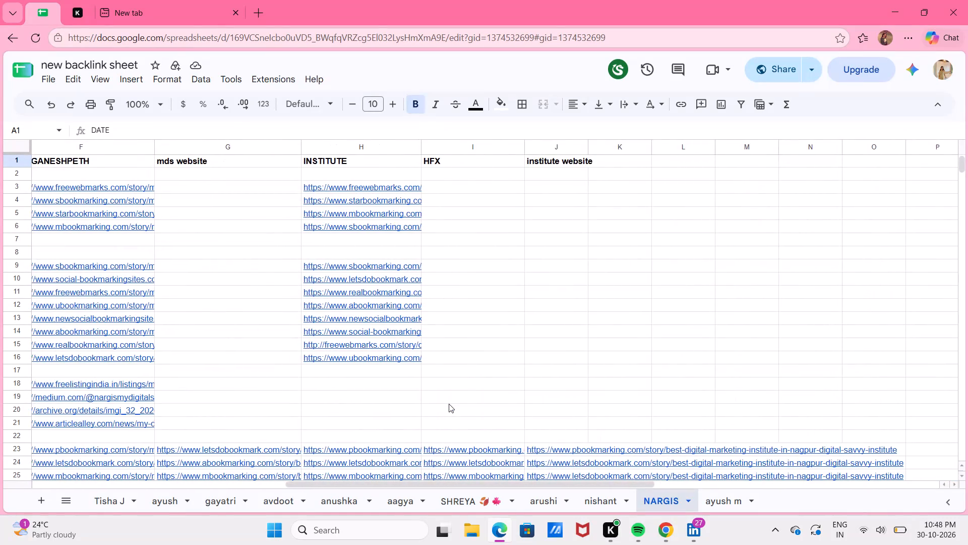
pyautogui.hscroll(5, 449, 404)
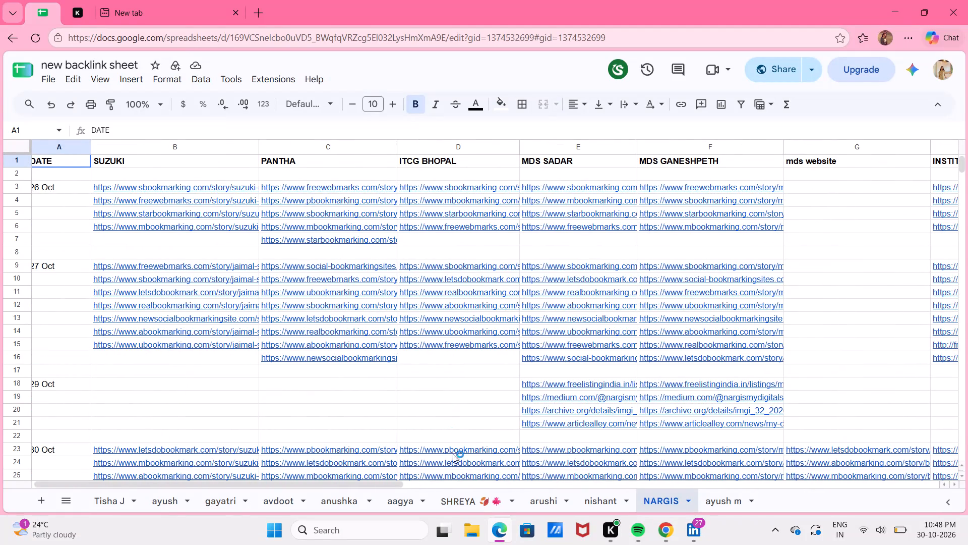
# Open the SHREYA sheet of the backlink spreadsheet.
pyautogui.click(451, 500)
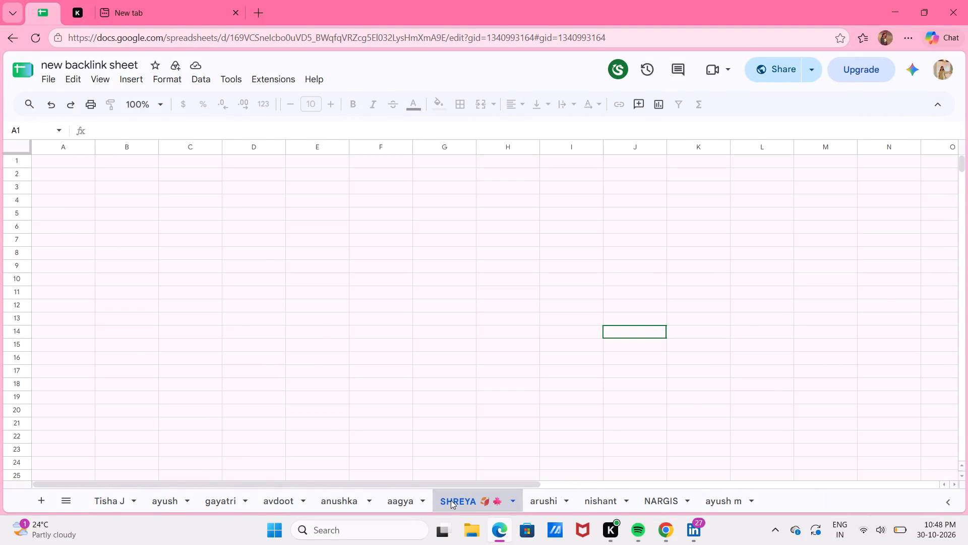
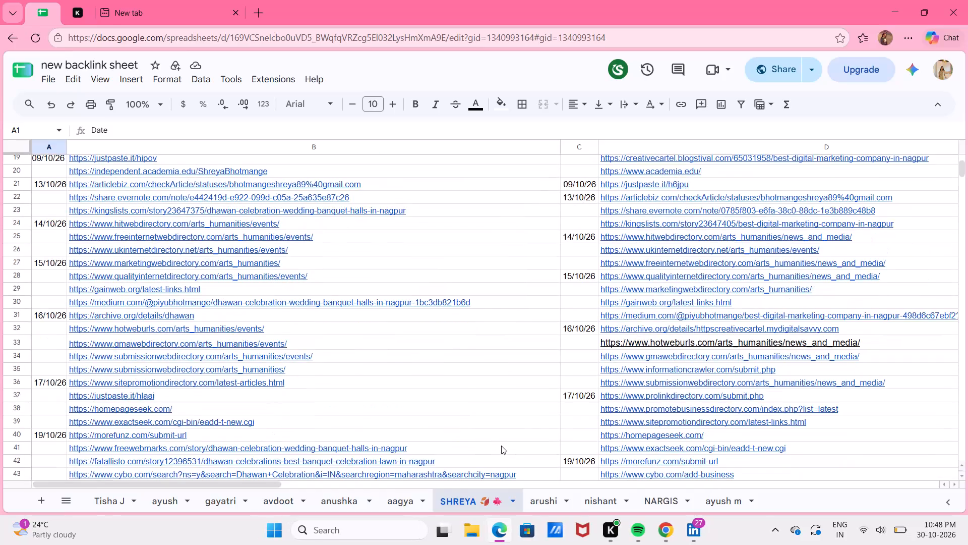
# Examine the SHREYA sheet's dated backlinks down to the 24/10/26 rows.
pyautogui.scroll(-4, 501, 446)
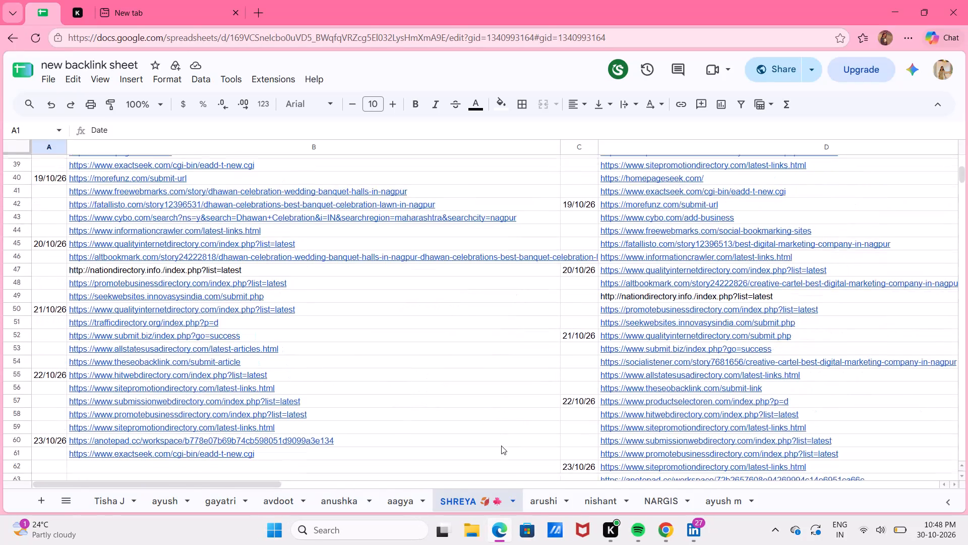
pyautogui.scroll(-2, 501, 446)
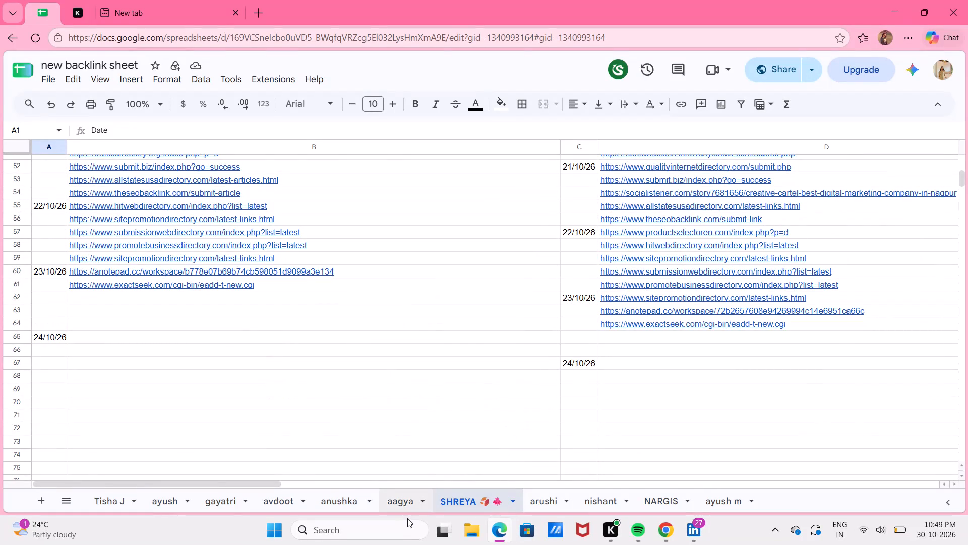
# Open the anushka sheet and check its My Digital Savvy [Ganeshpeth] and My Digital Savvy [Sadar] columns.
pyautogui.click(345, 503)
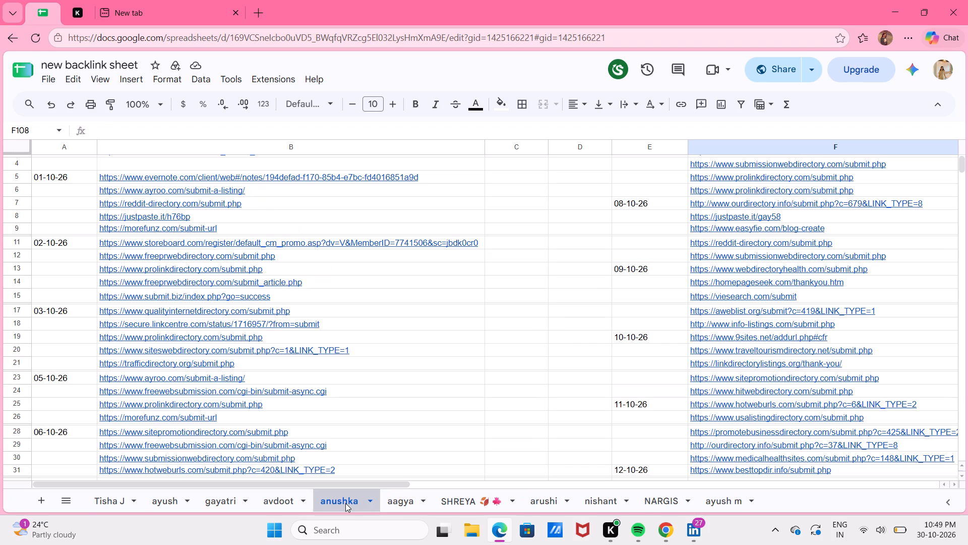
pyautogui.hscroll(1, 561, 376)
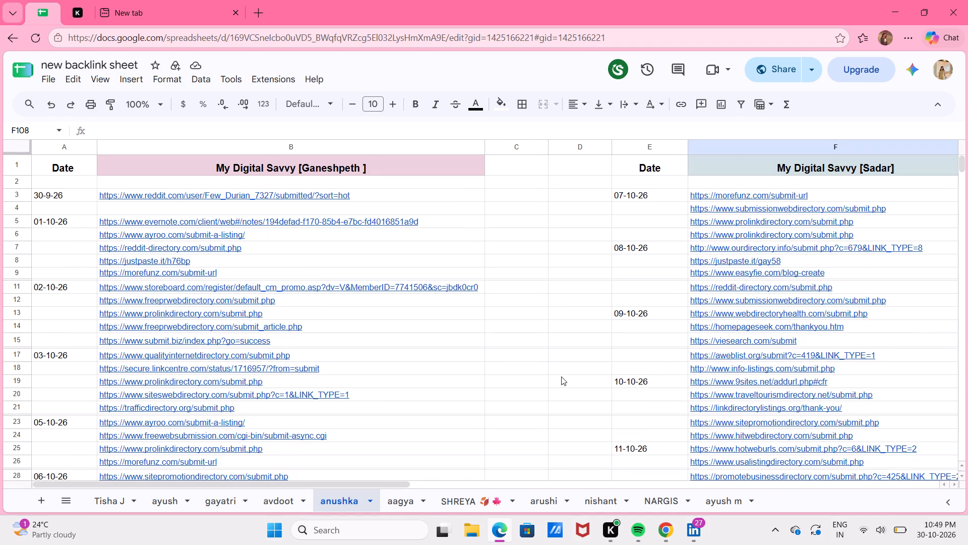
pyautogui.hscroll(-2, 561, 376)
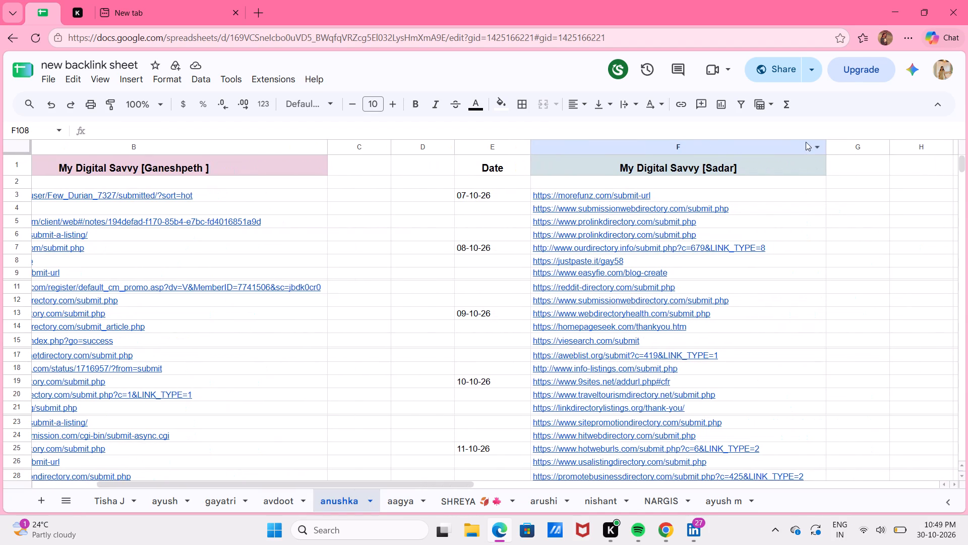
pyautogui.click(642, 147)
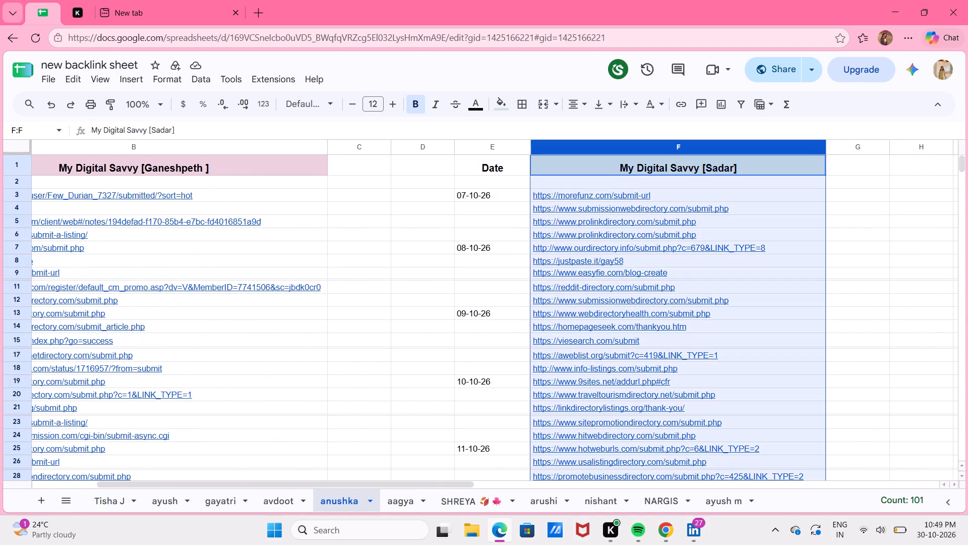
pyautogui.click(887, 227)
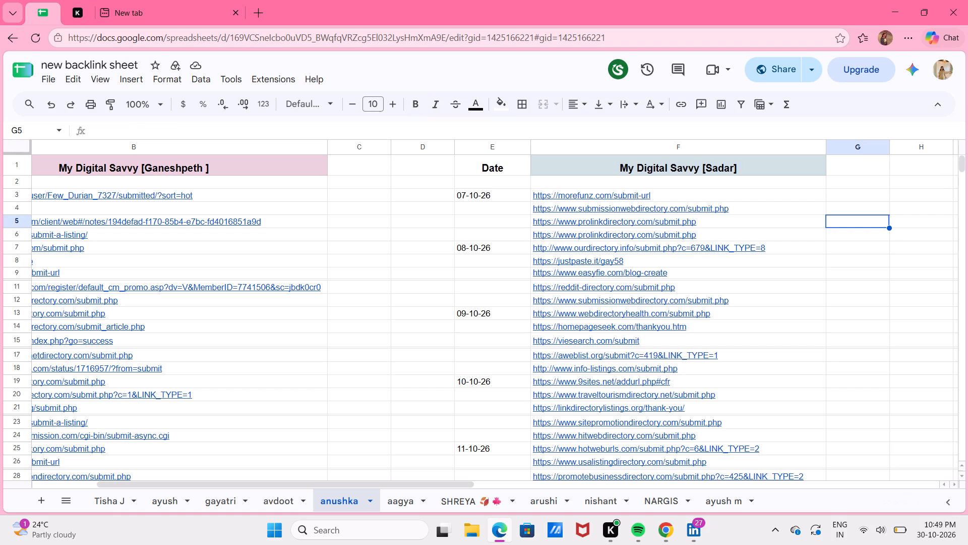
pyautogui.scroll(-3, 386, 295)
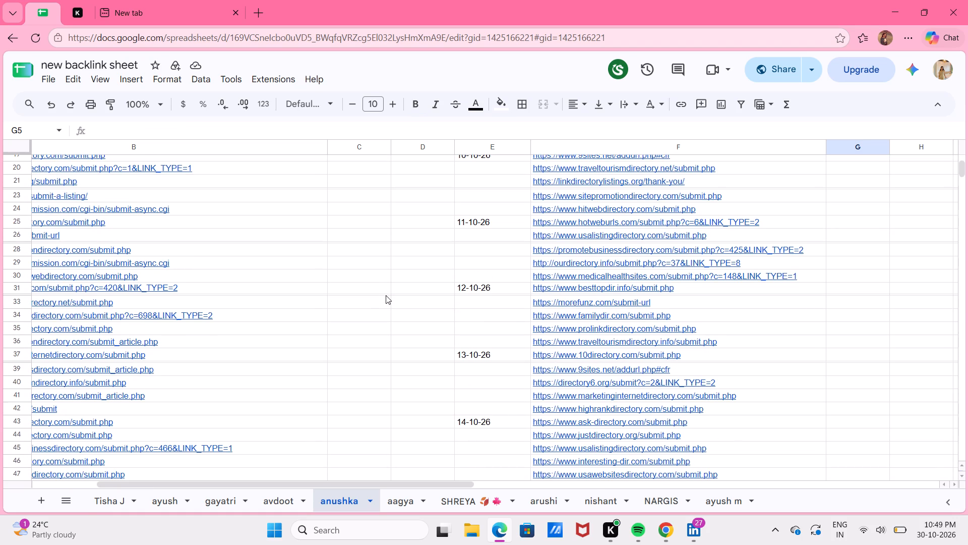
pyautogui.hscroll(5, 359, 323)
pyautogui.scroll(-1, 359, 323)
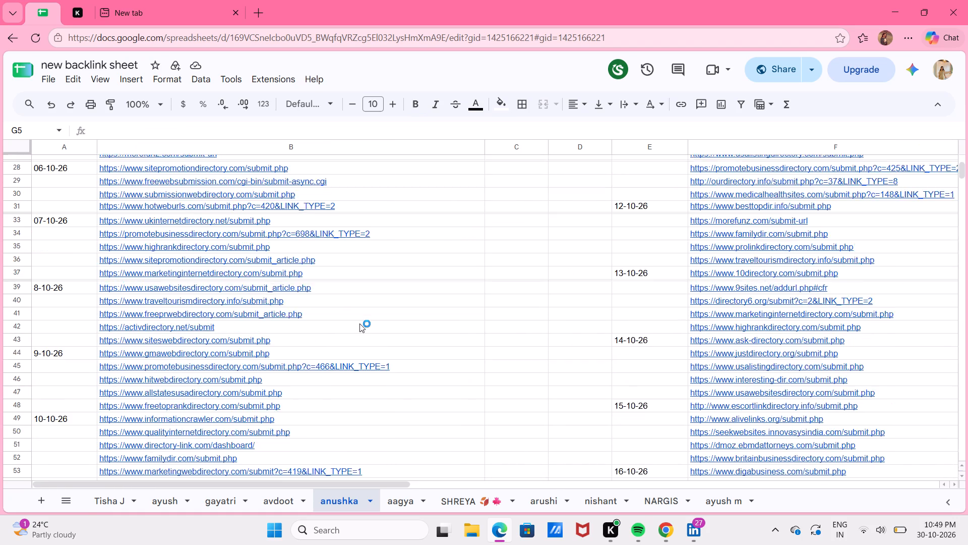
pyautogui.scroll(-5, 359, 323)
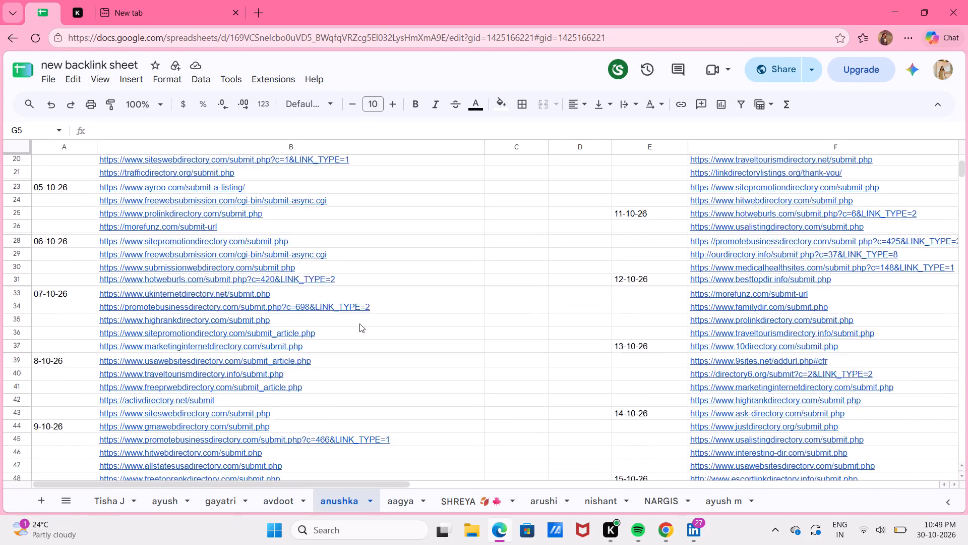
pyautogui.scroll(-4, 359, 323)
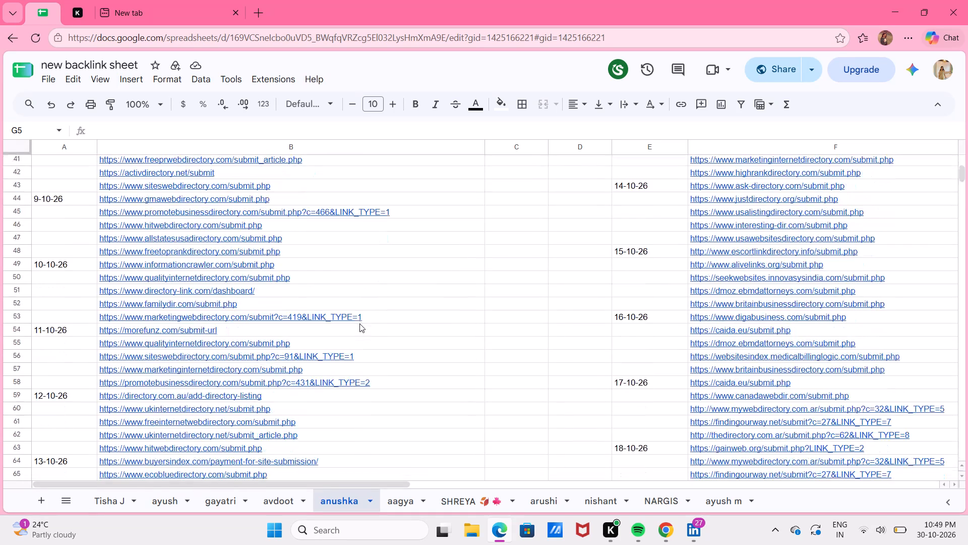
pyautogui.scroll(-1, 359, 323)
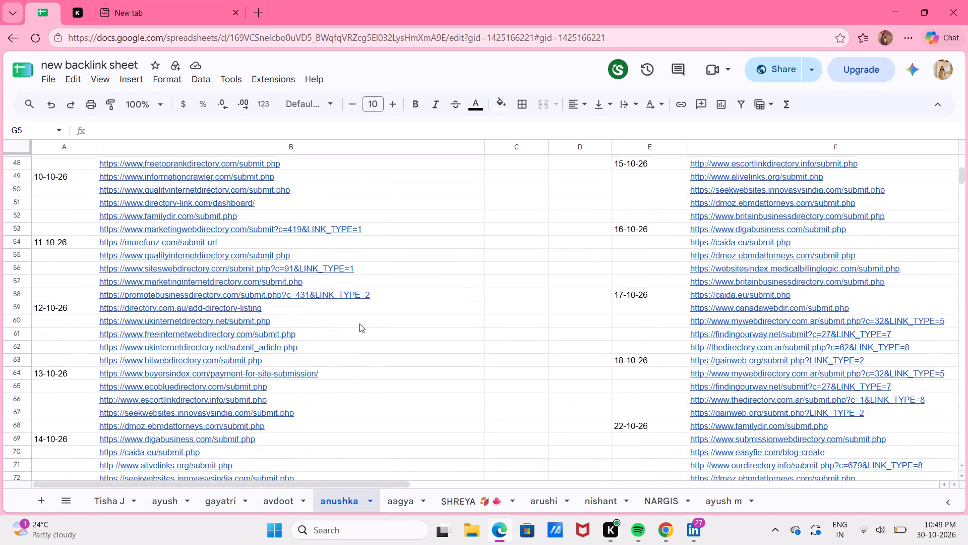
pyautogui.scroll(-3, 359, 323)
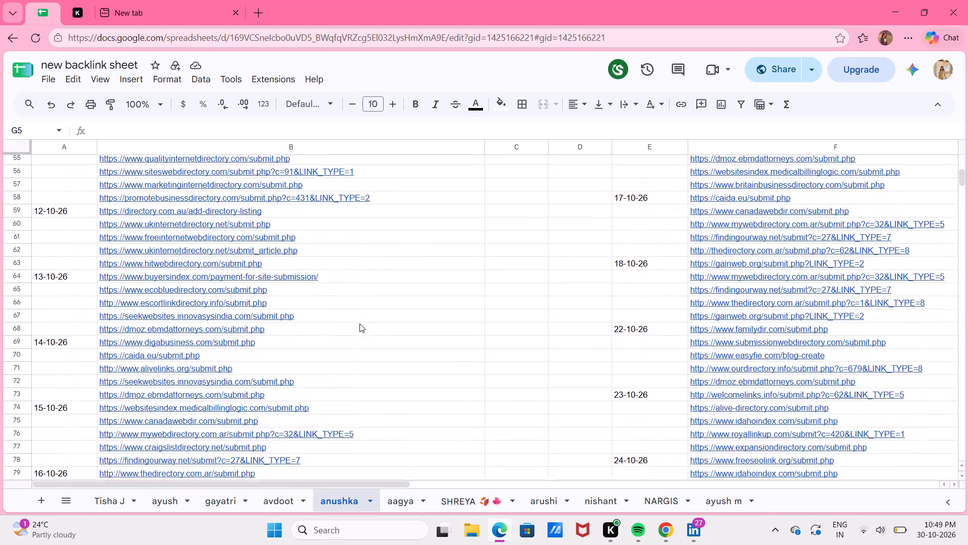
pyautogui.scroll(-3, 359, 323)
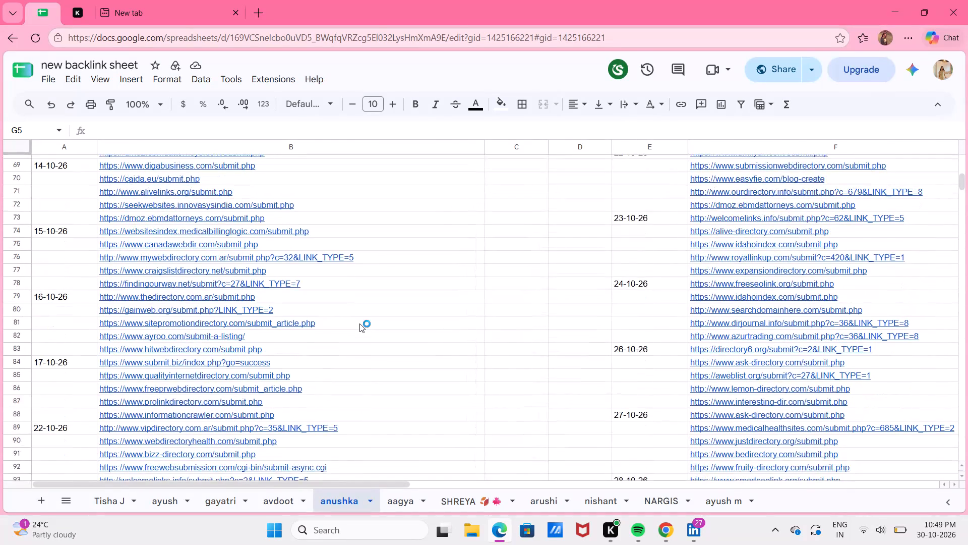
pyautogui.scroll(-1, 359, 323)
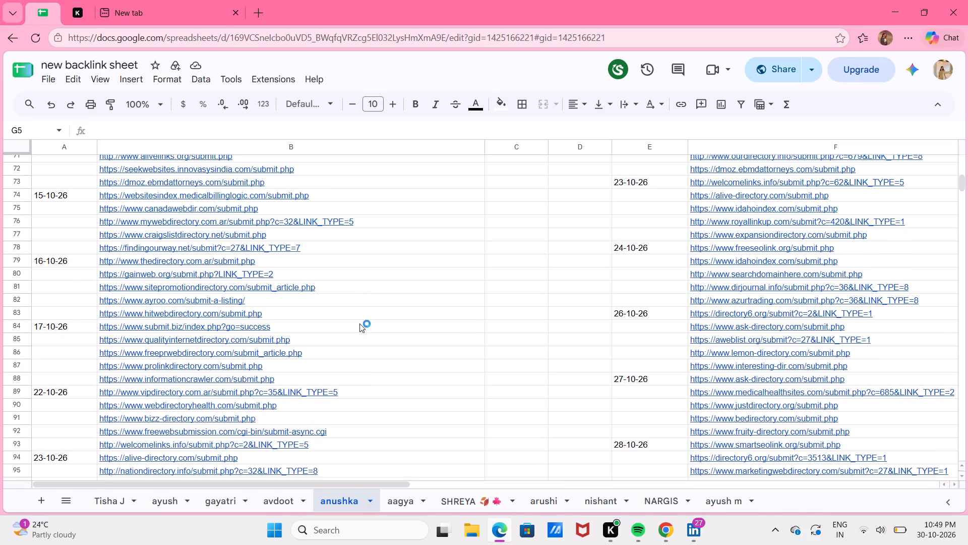
pyautogui.scroll(-1, 359, 323)
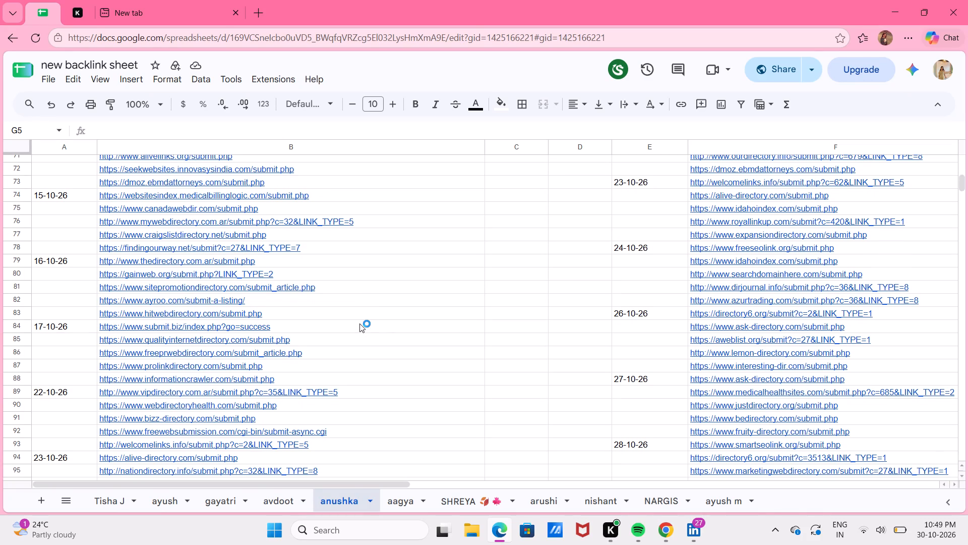
pyautogui.scroll(-2, 359, 323)
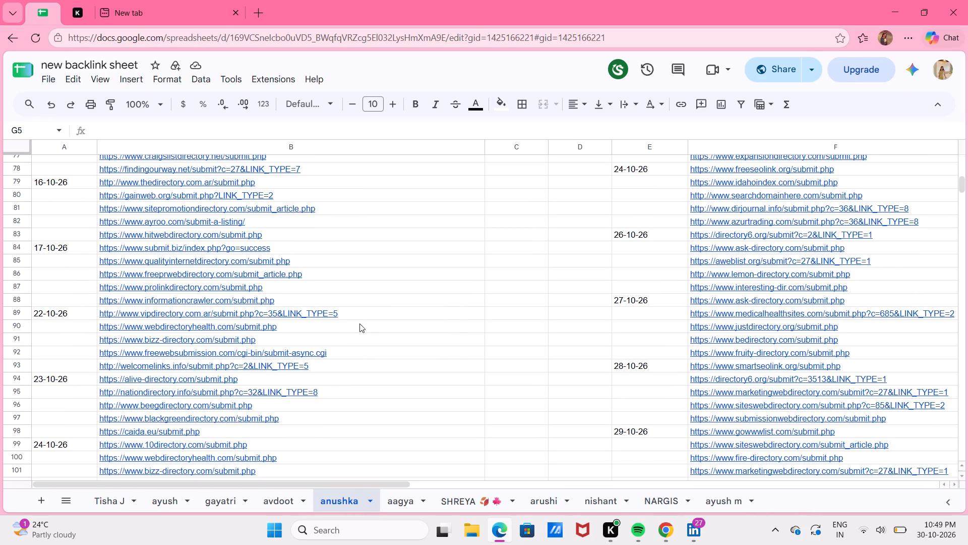
# Re-examine the mid-October Ganeshpeth backlinks and the Sadar backlinks beside them in the anushka sheet.
pyautogui.scroll(4, 359, 323)
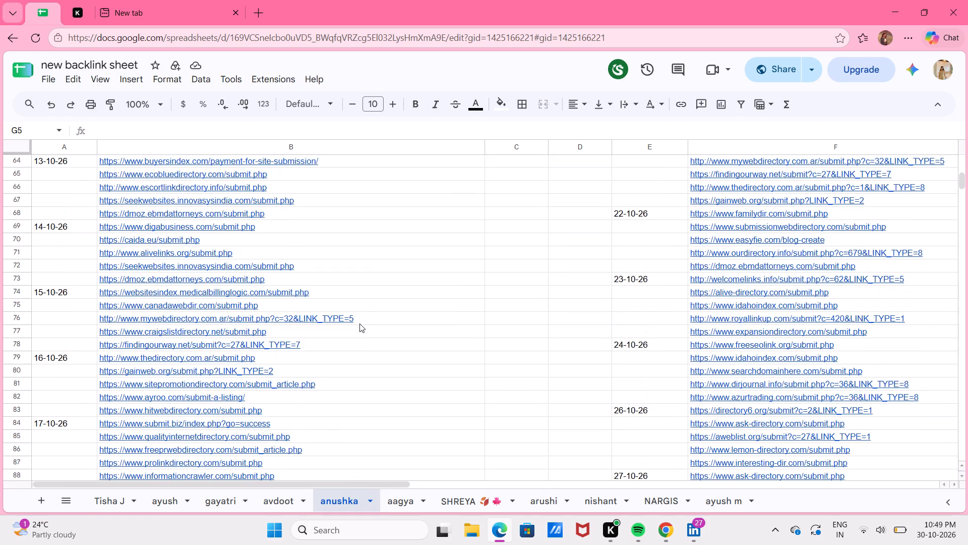
pyautogui.scroll(3, 359, 323)
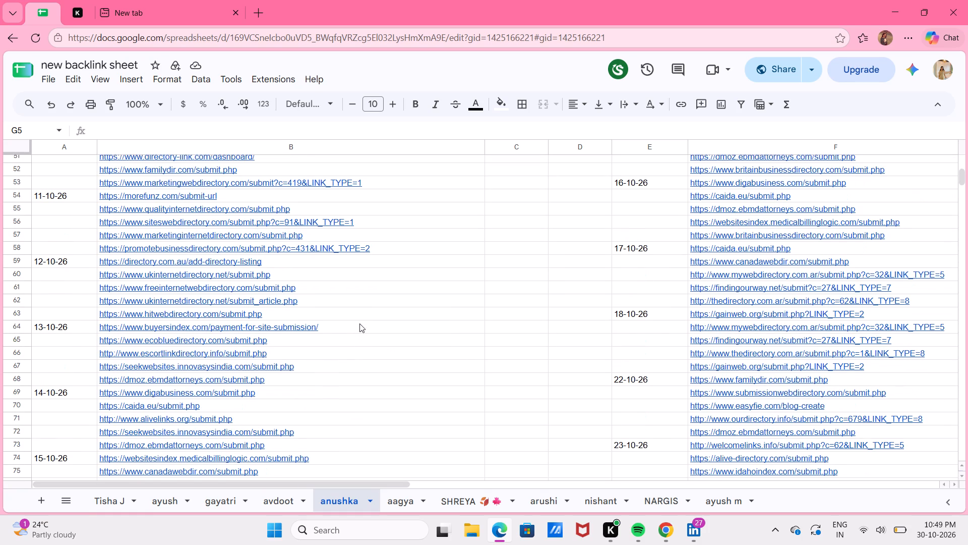
pyautogui.scroll(-2, 359, 323)
pyautogui.scroll(1, 359, 323)
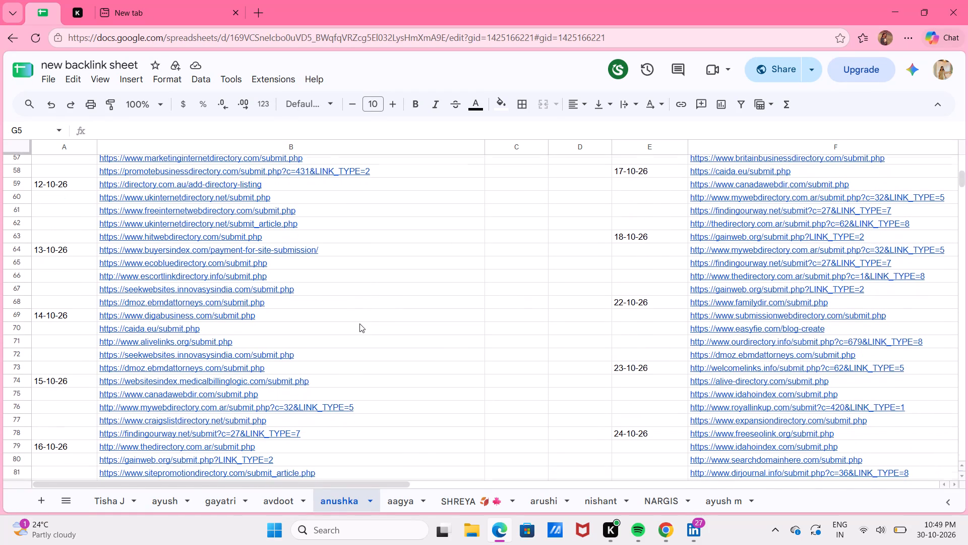
pyautogui.scroll(1, 359, 323)
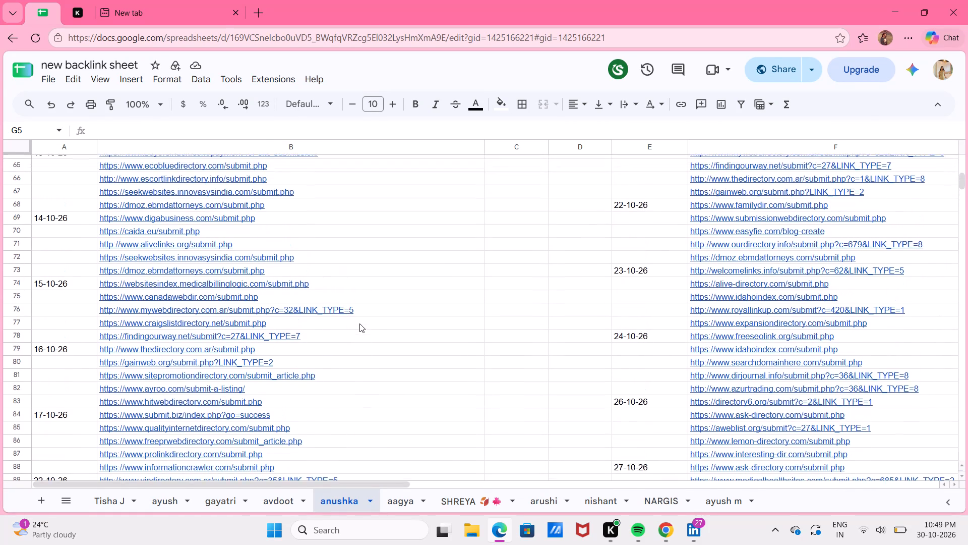
pyautogui.scroll(1, 359, 323)
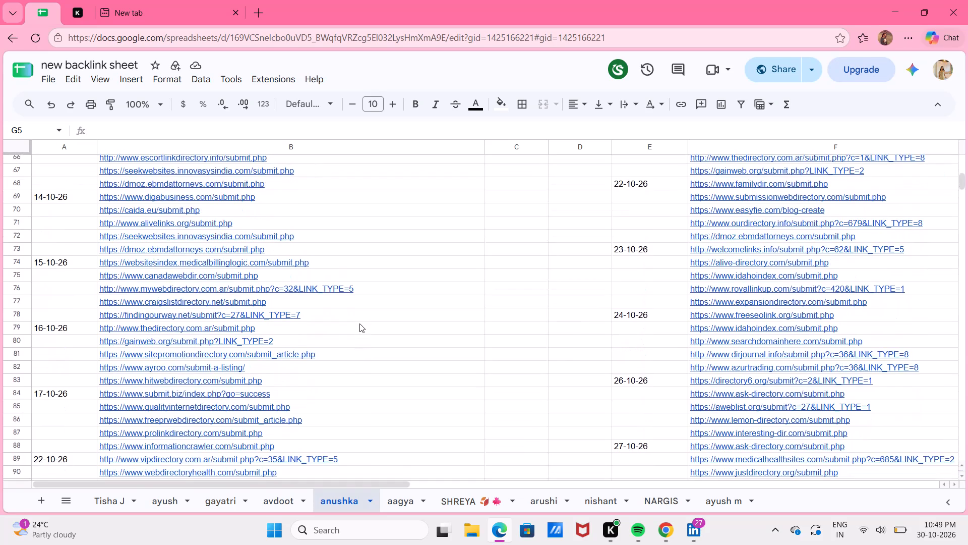
pyautogui.scroll(1, 359, 323)
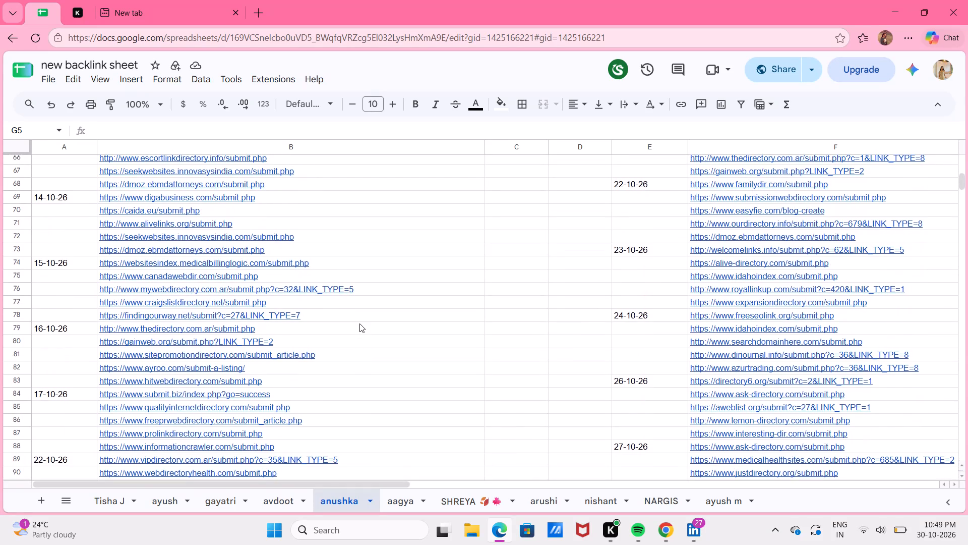
pyautogui.scroll(1, 359, 323)
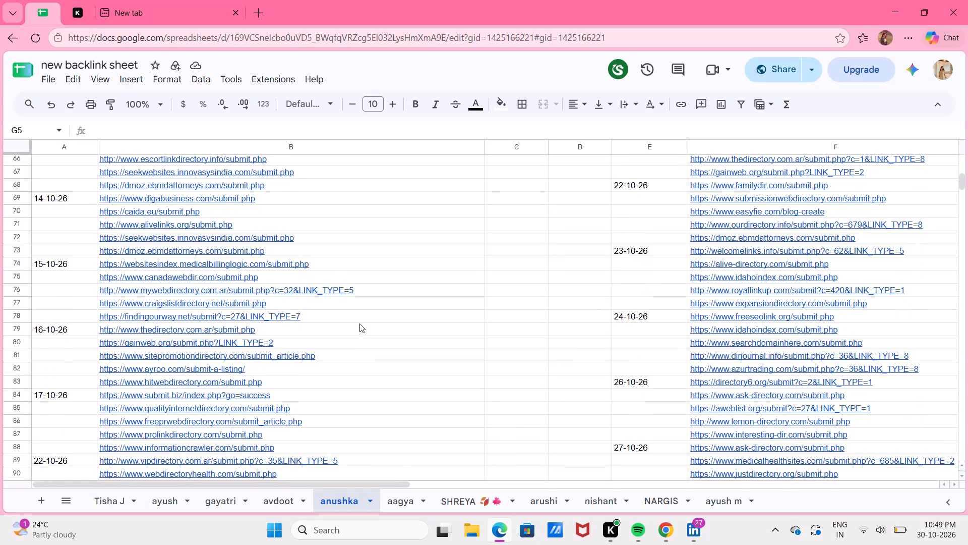
pyautogui.scroll(2, 359, 323)
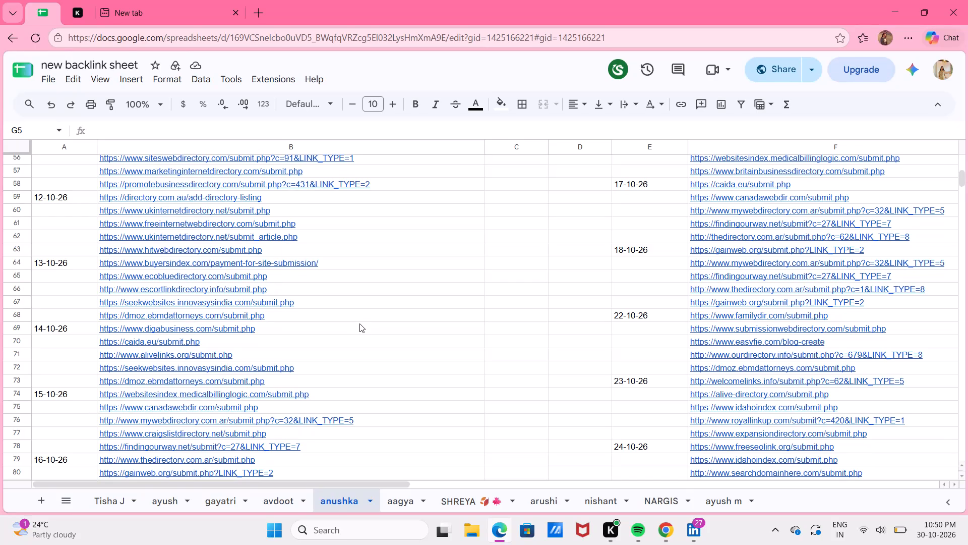
# Review the remaining anushka sheet backlinks down to Ganeshpeth's 30-10-26 entries and Sadar's 31-10-26 row.
pyautogui.scroll(-1, 359, 323)
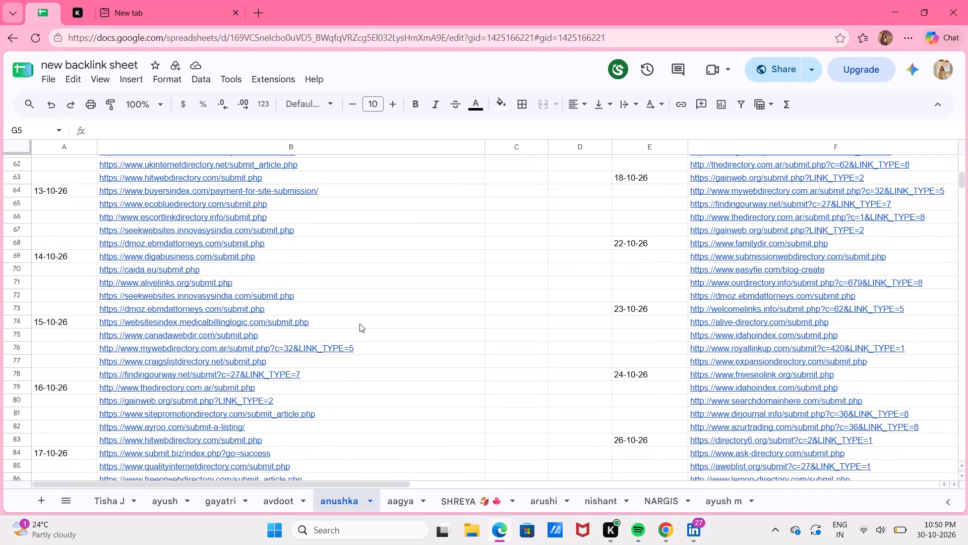
pyautogui.scroll(-1, 359, 323)
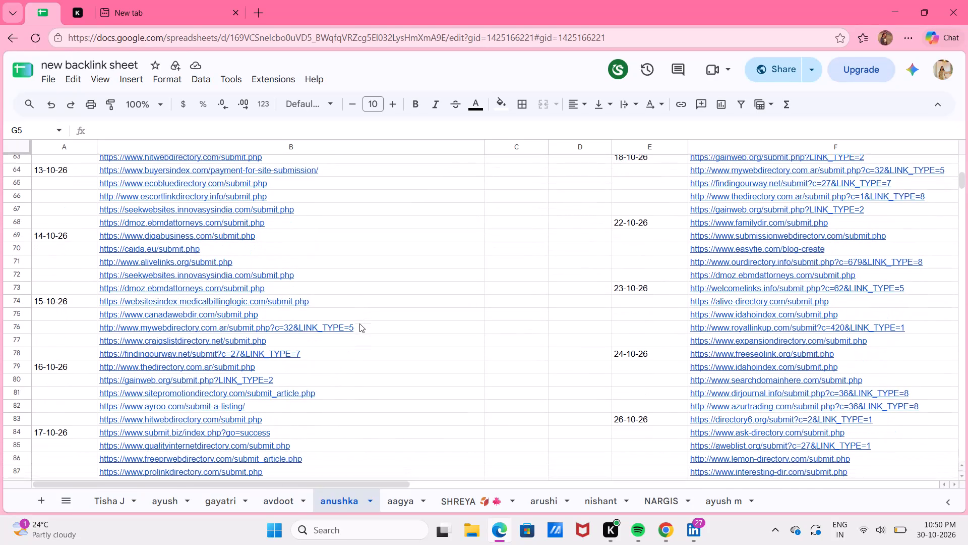
pyautogui.scroll(-2, 359, 323)
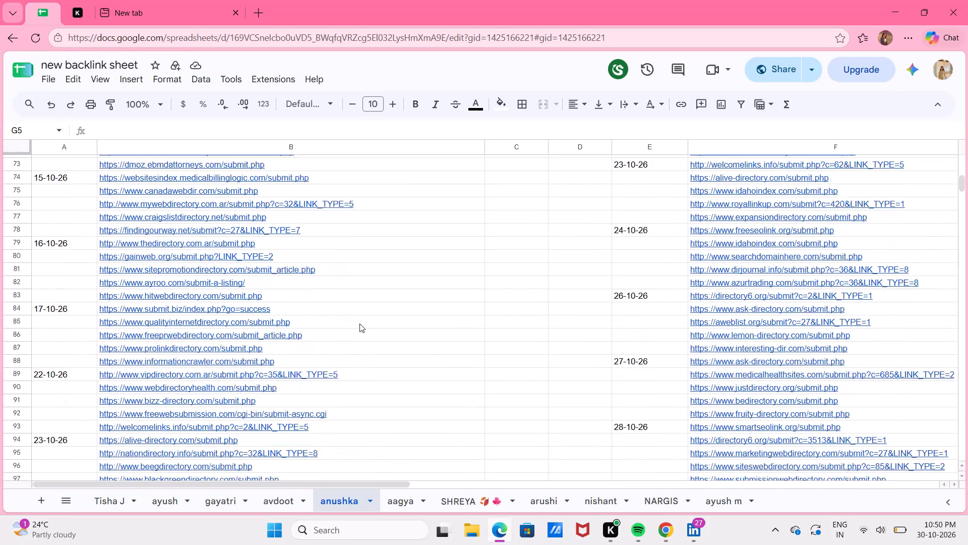
pyautogui.scroll(-4, 359, 323)
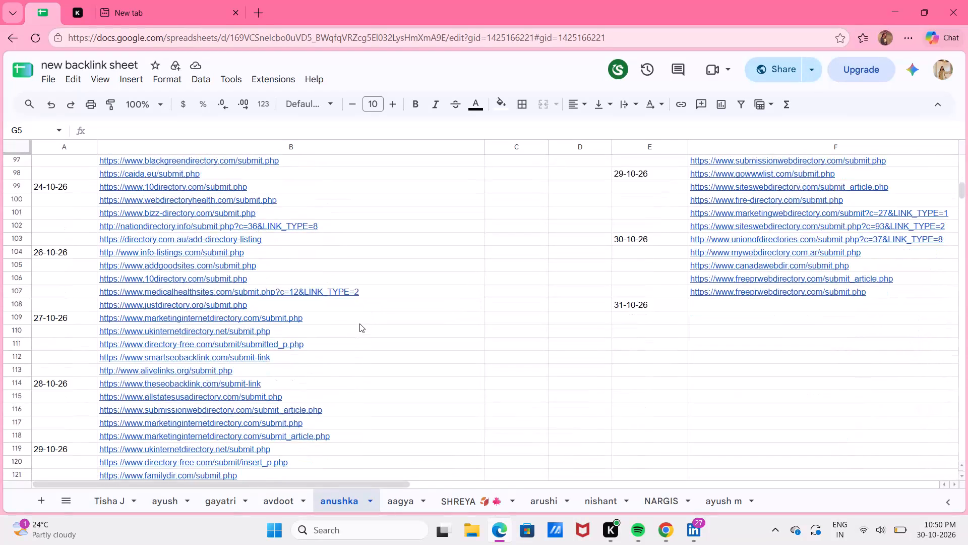
pyautogui.hscroll(2, 359, 323)
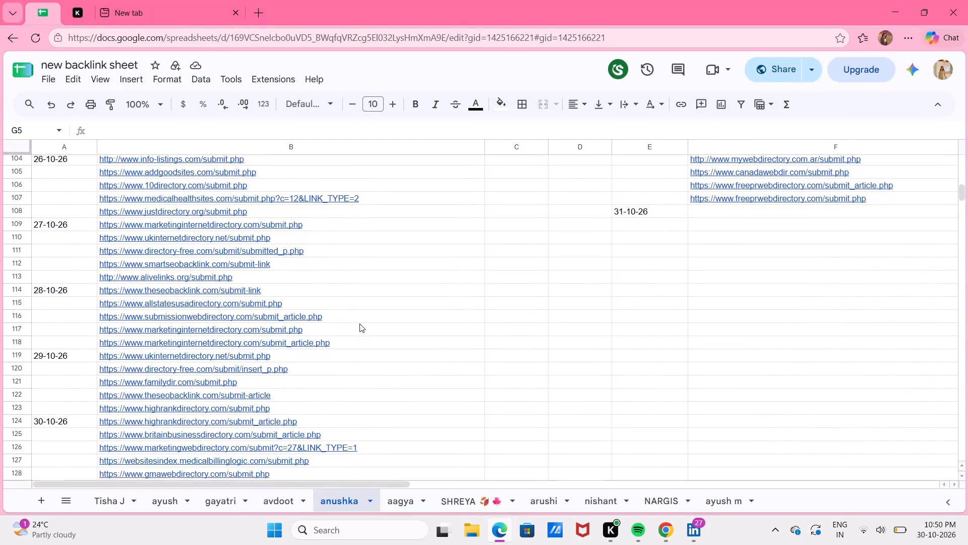
# Review the anushka sheet's Ganeshpeth and Sadar backlinks again, from the first entries down to the 31-10-26 rows.
pyautogui.hscroll(1, 359, 323)
pyautogui.scroll(8, 359, 323)
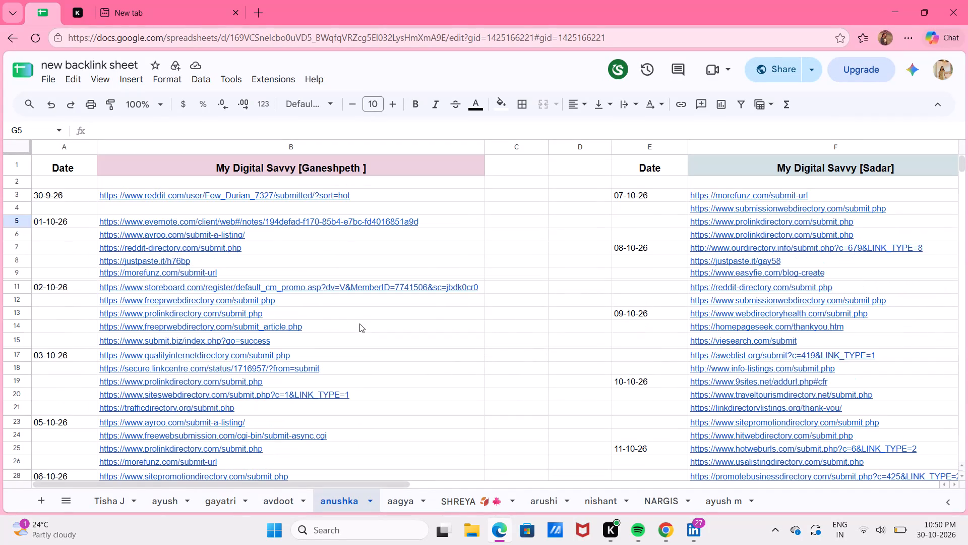
pyautogui.scroll(-6, 359, 323)
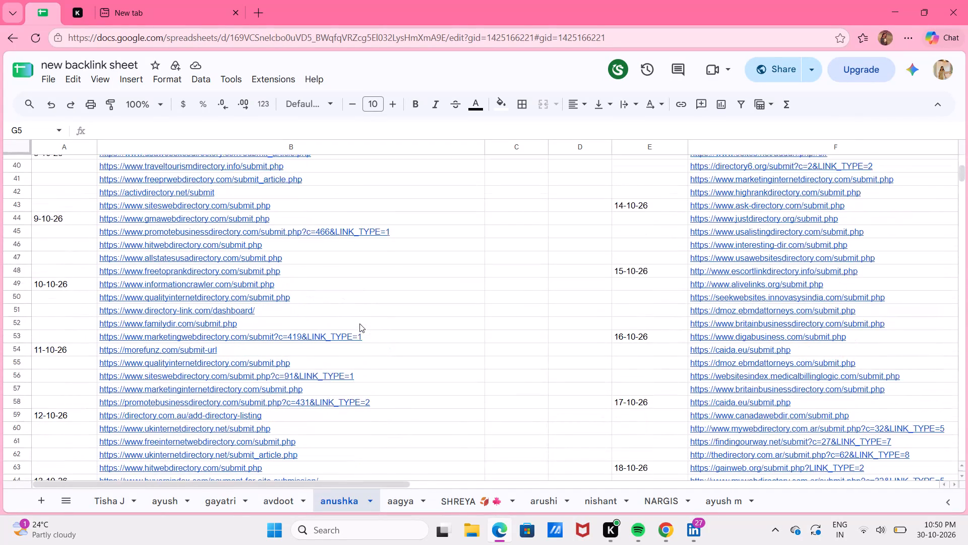
pyautogui.scroll(-4, 359, 323)
pyautogui.scroll(1, 359, 323)
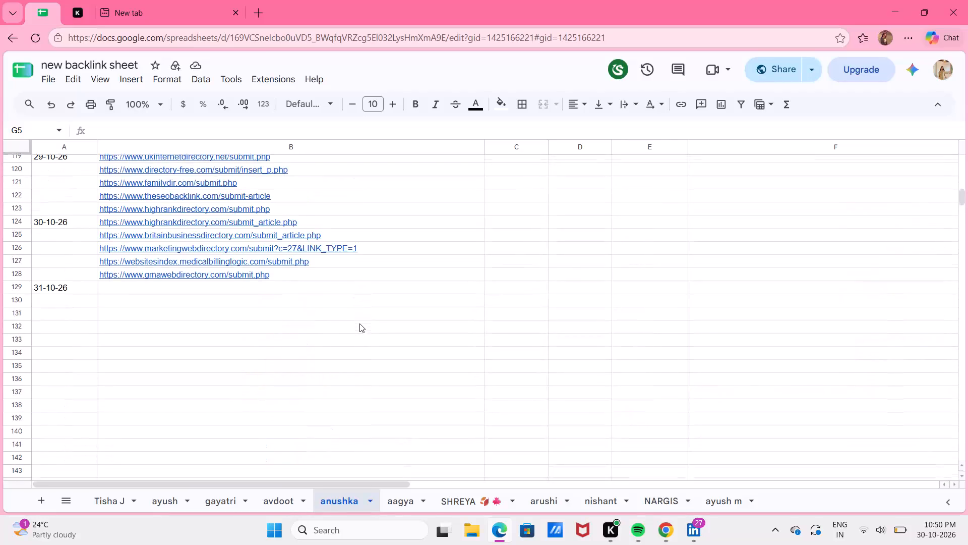
pyautogui.scroll(3, 359, 323)
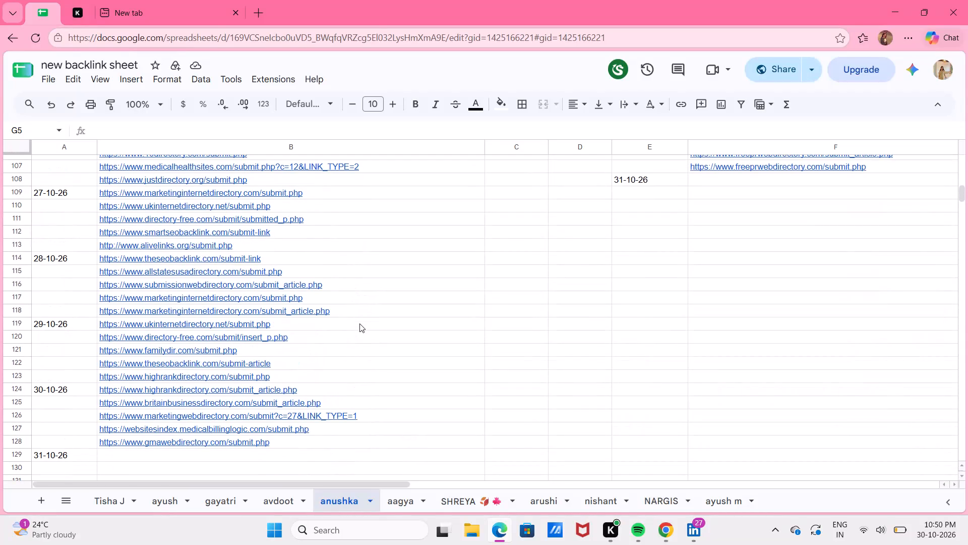
pyautogui.scroll(11, 359, 323)
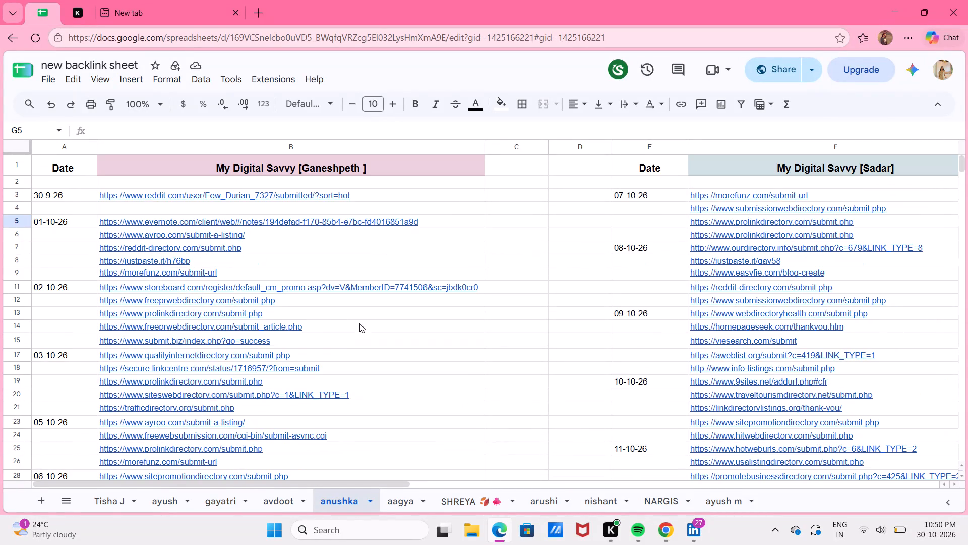
# Select the empty Ganeshpeth link cell beside the 31-10-26 date in the anushka sheet.
pyautogui.scroll(-3, 359, 323)
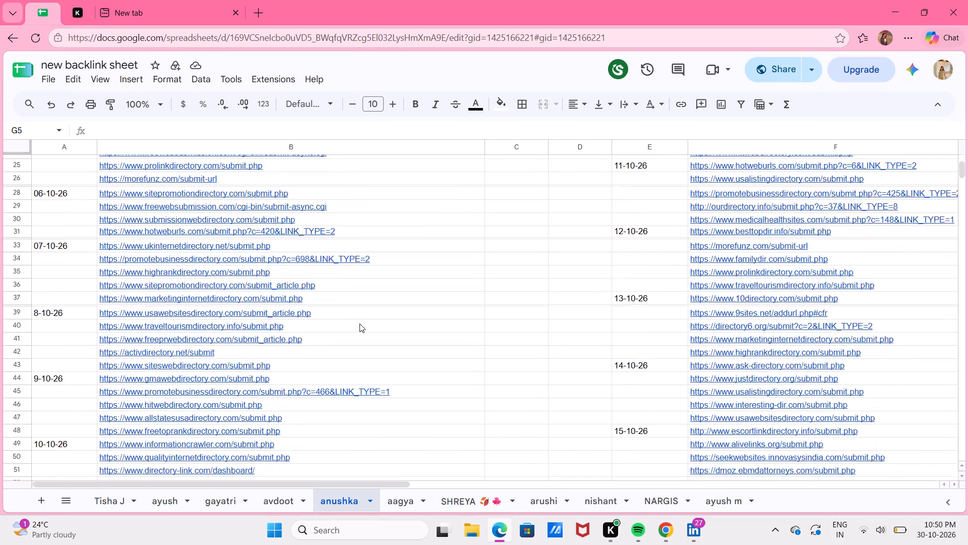
pyautogui.scroll(-11, 359, 323)
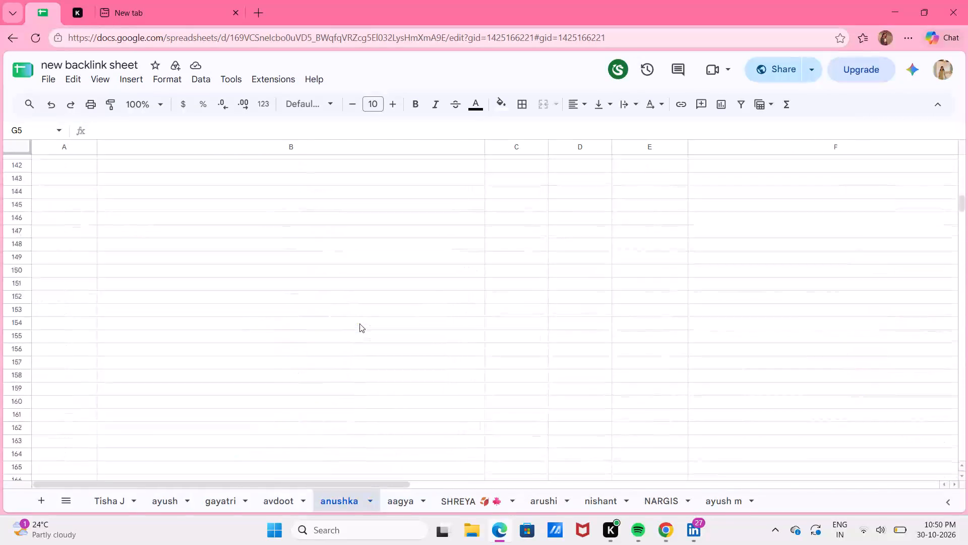
pyautogui.scroll(8, 359, 323)
pyautogui.scroll(-2, 359, 323)
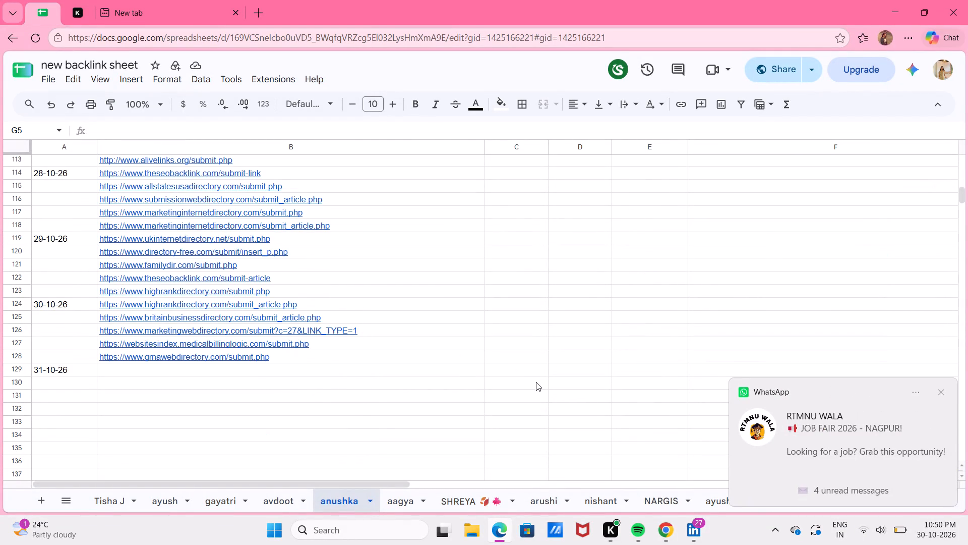
pyautogui.click(366, 375)
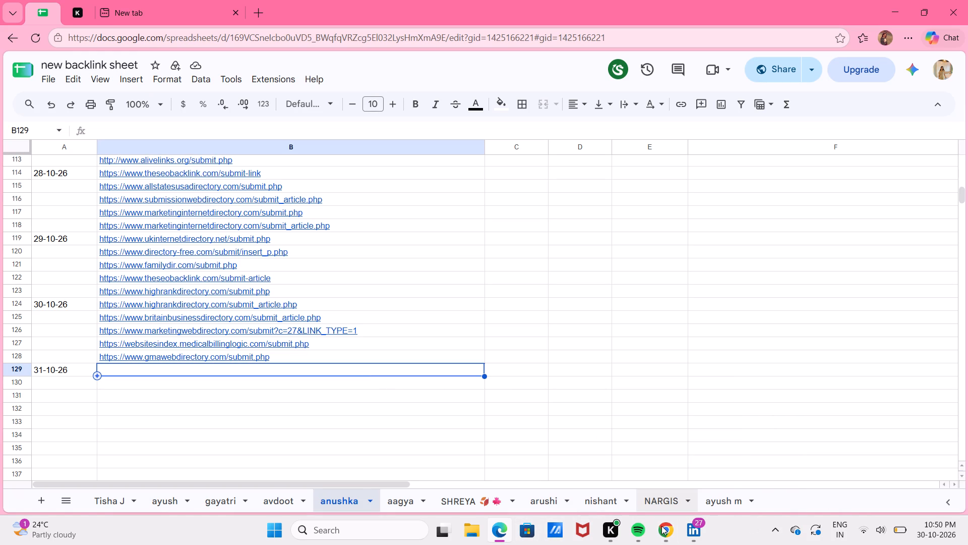
# Copy the freetoprankdirectory.com submission link from Ganeshpeth's 9-10-26 backlinks.
pyautogui.scroll(7, 458, 328)
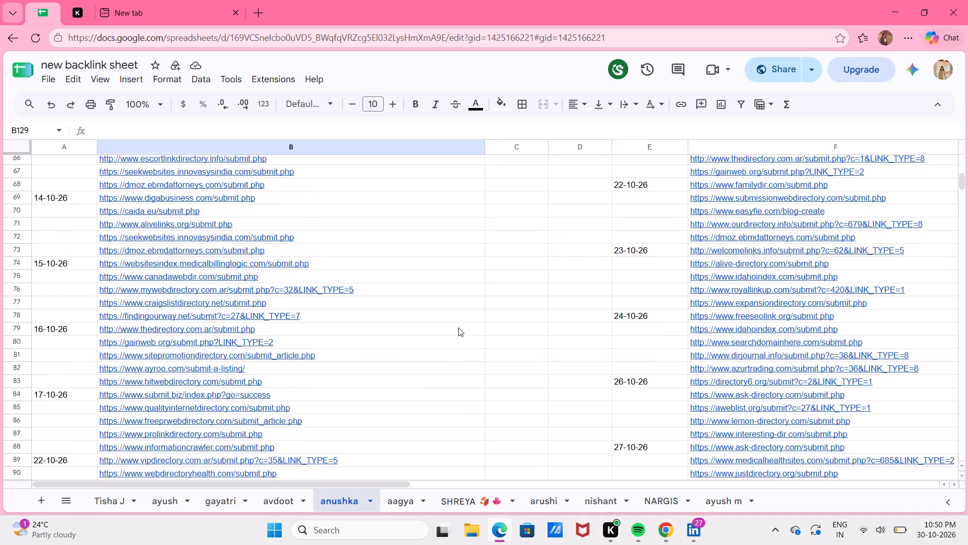
pyautogui.scroll(-2, 458, 328)
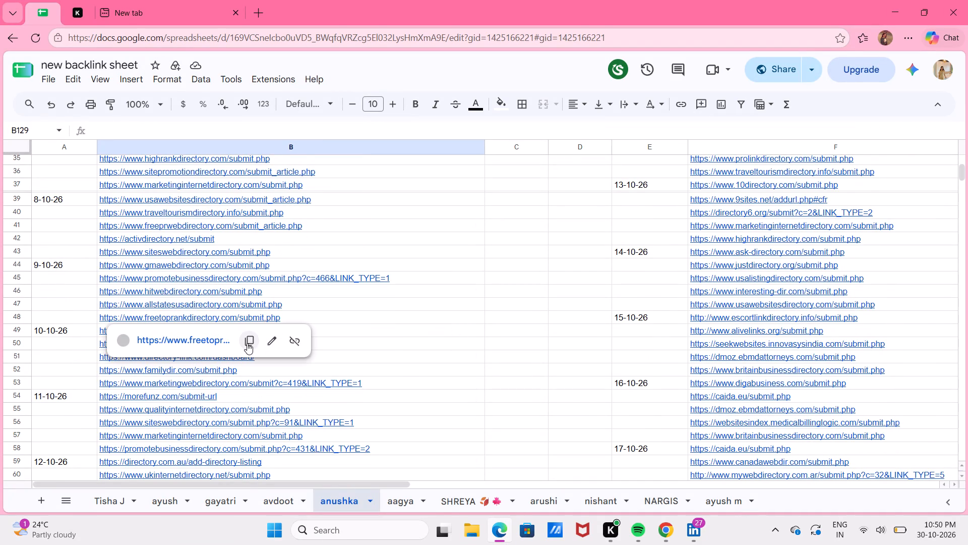
pyautogui.click(246, 343)
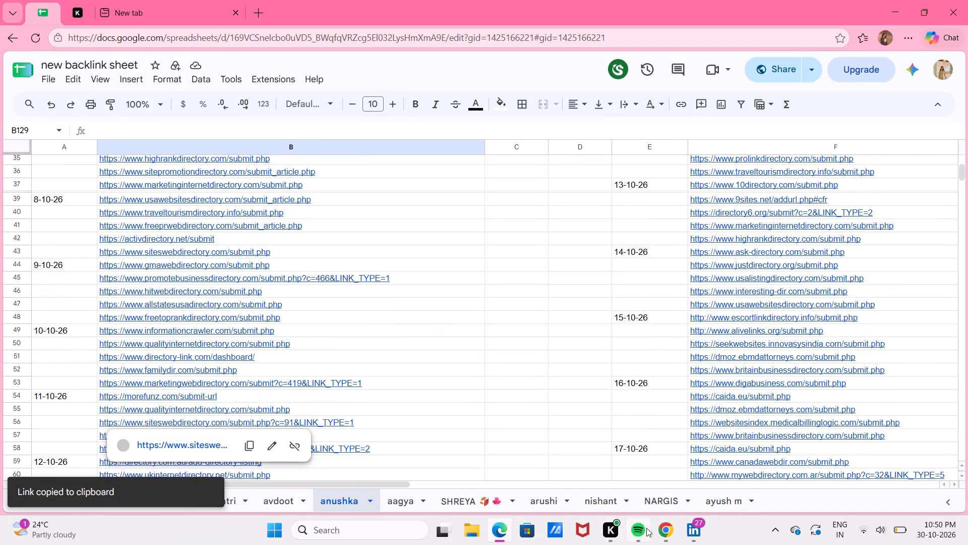
pyautogui.click(658, 528)
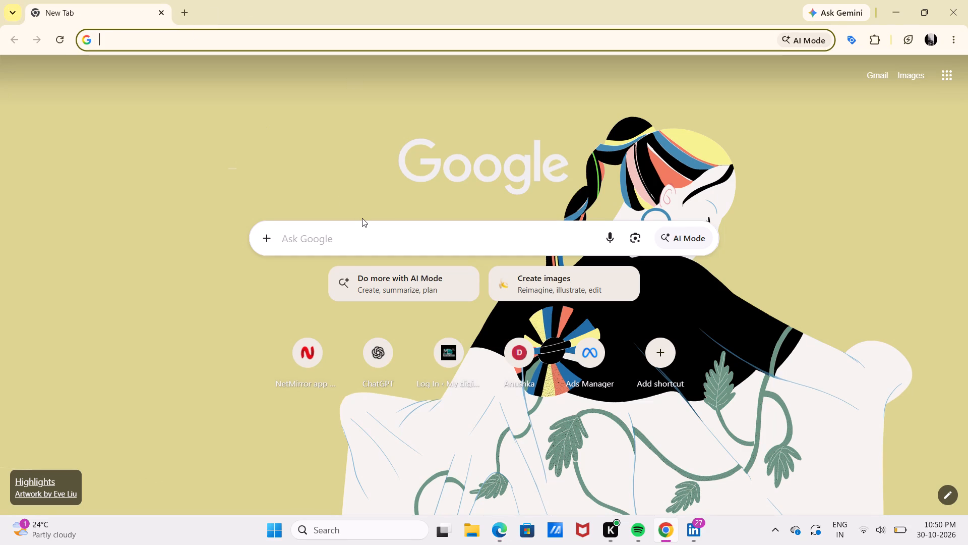
pyautogui.hotkey('ctrl', 'v')
pyautogui.press('BackSpace')
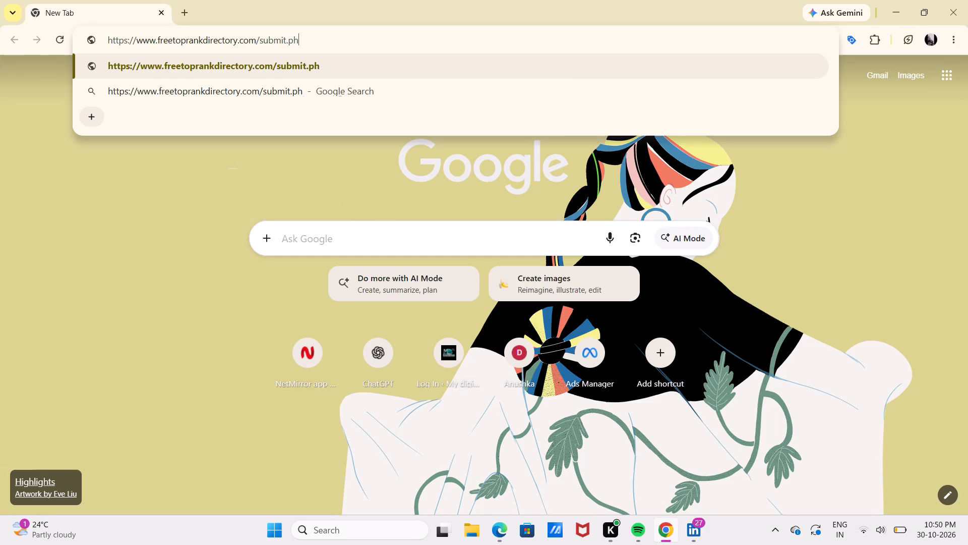
pyautogui.press('BackSpace')
pyautogui.press('BackSpace')
pyautogui.press('BackSpace')
pyautogui.press('BackSpace')
pyautogui.press('BackSpace')
pyautogui.press('BackSpace')
pyautogui.press('BackSpace')
pyautogui.press('BackSpace')
pyautogui.press('BackSpace')
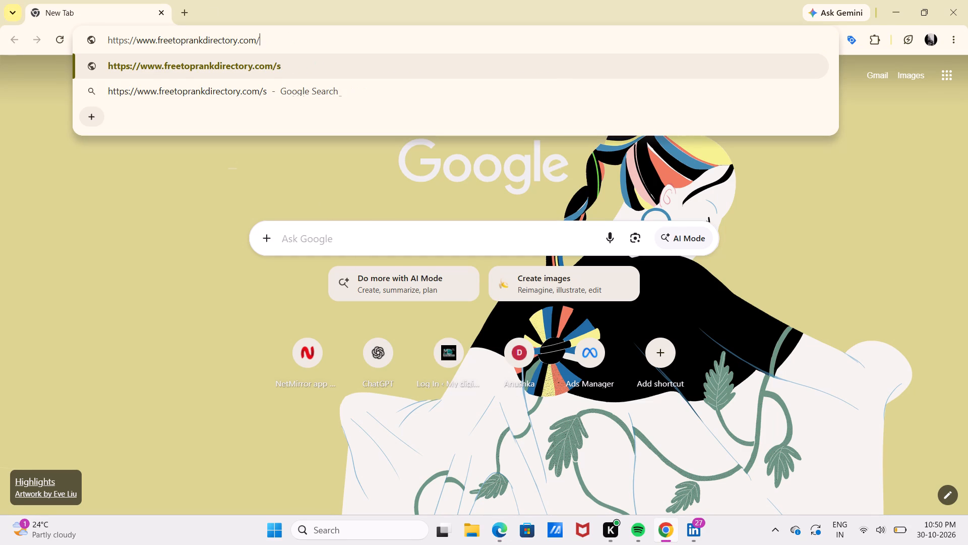
pyautogui.press('Return')
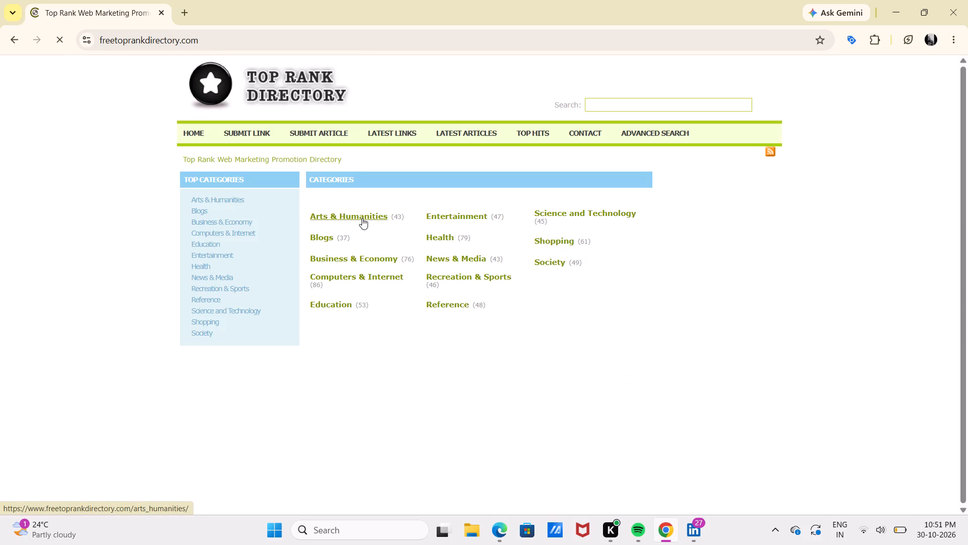
# Open the Top Rank Directory's Submit Link page.
pyautogui.click(258, 131)
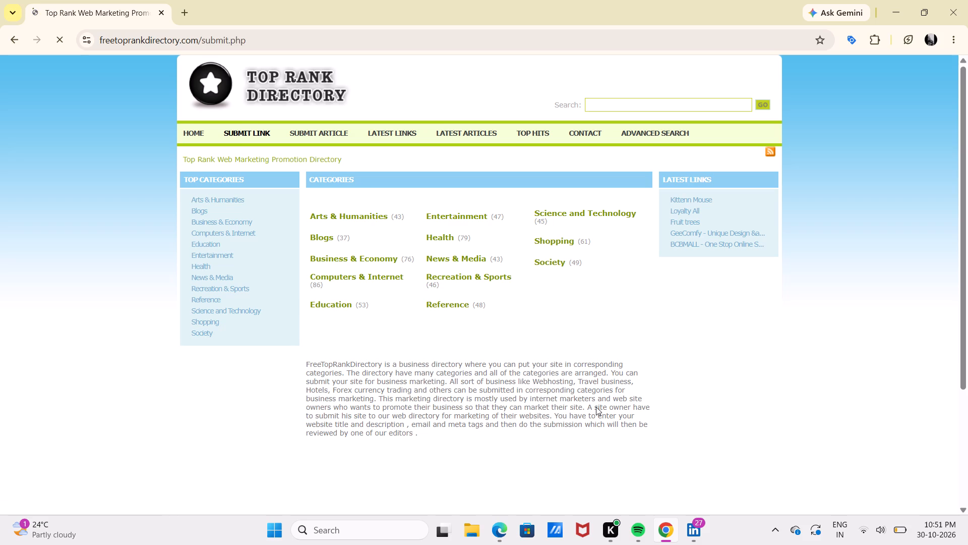
# Choose the free Regular links pricing option for the link submission.
pyautogui.click(383, 542)
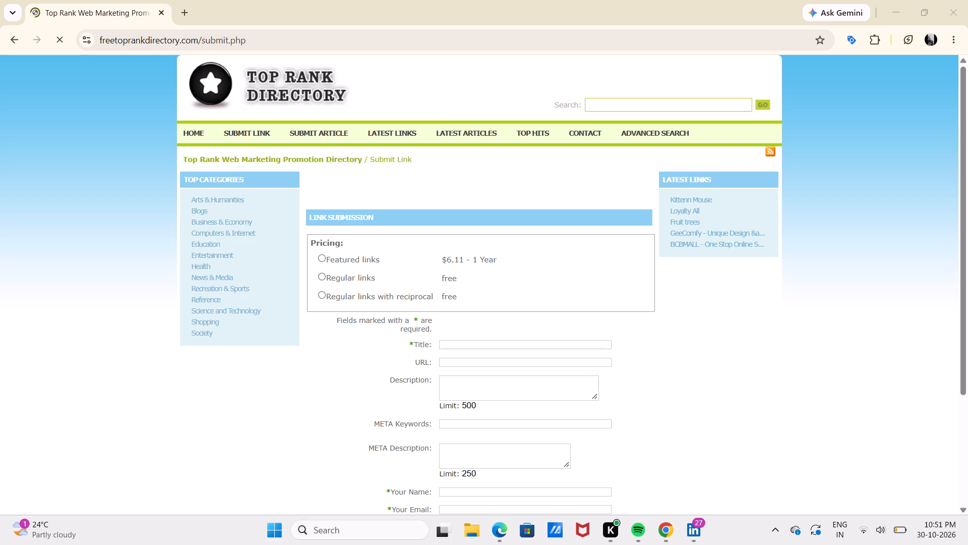
pyautogui.click(324, 276)
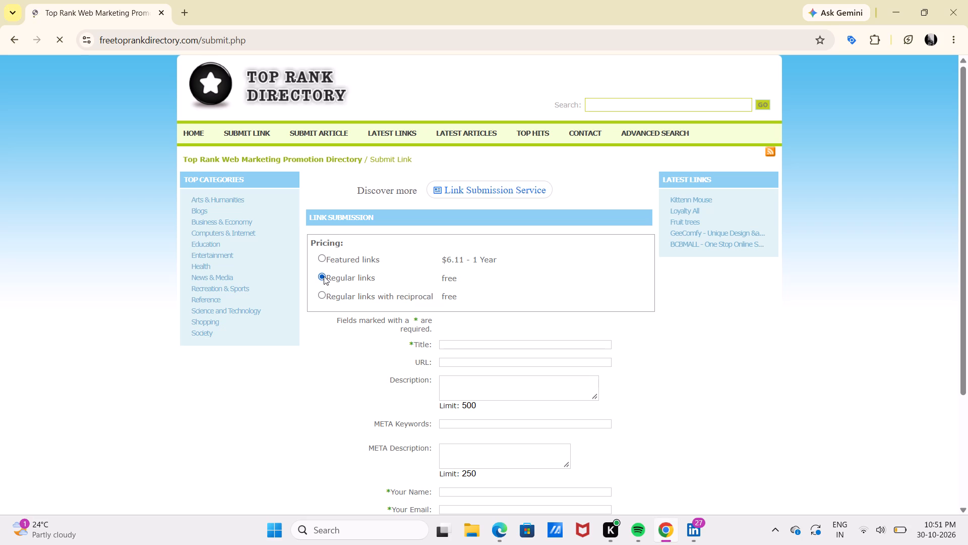
# Switch to WhatsApp by launching it from the recent searches.
pyautogui.click(352, 529)
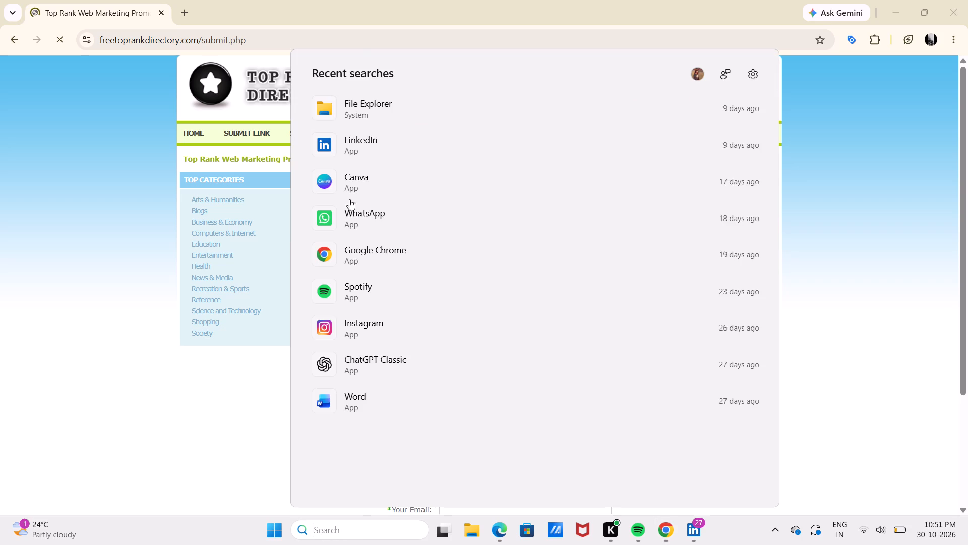
pyautogui.click(362, 220)
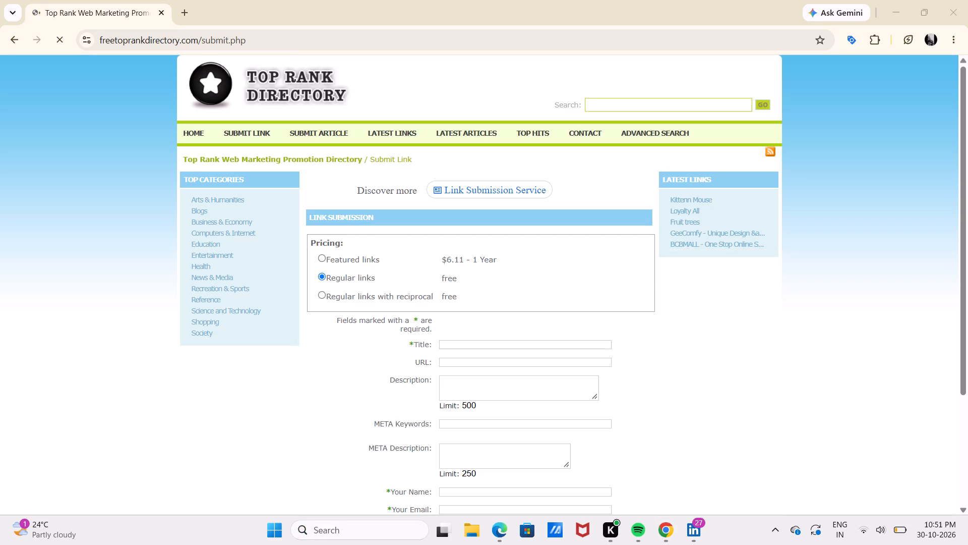
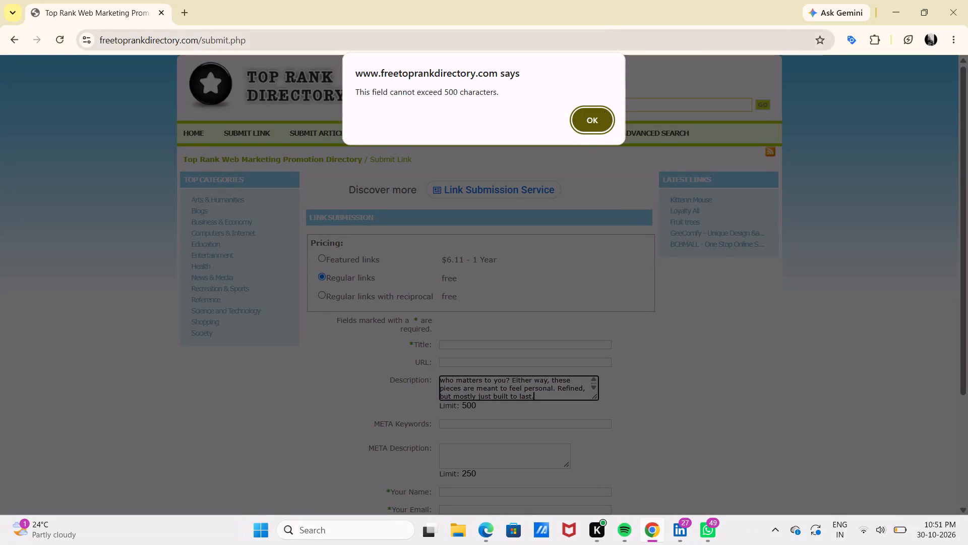
# Dismiss the Description length alert and fill the META Description with the same copied silver jewellery store text, accepting the 250-character cut.
pyautogui.click(599, 127)
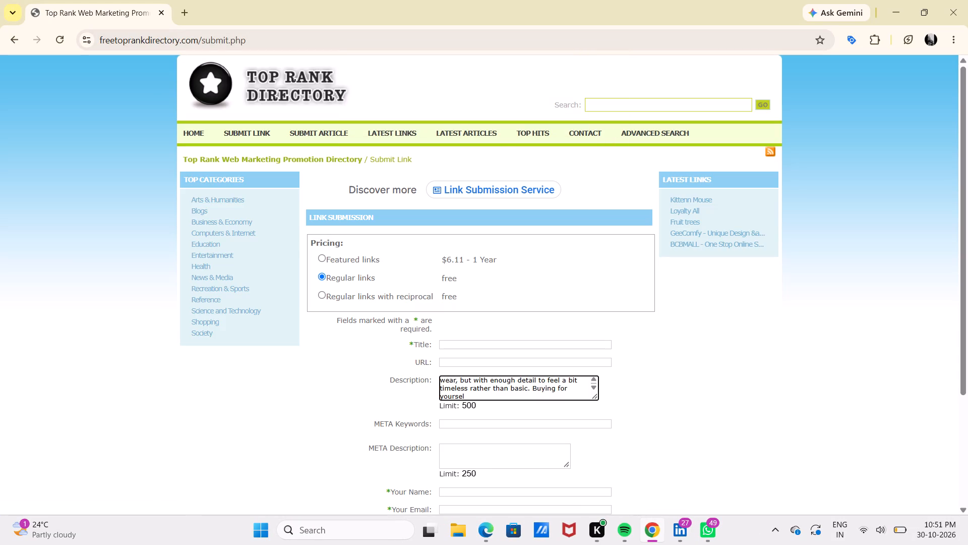
pyautogui.click(501, 465)
pyautogui.hotkey('ctrl', 'v')
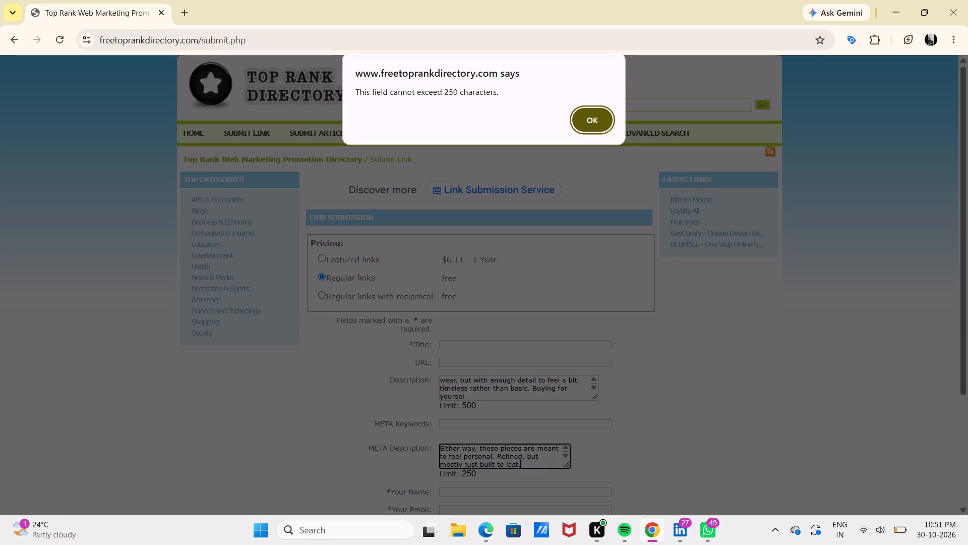
pyautogui.click(586, 129)
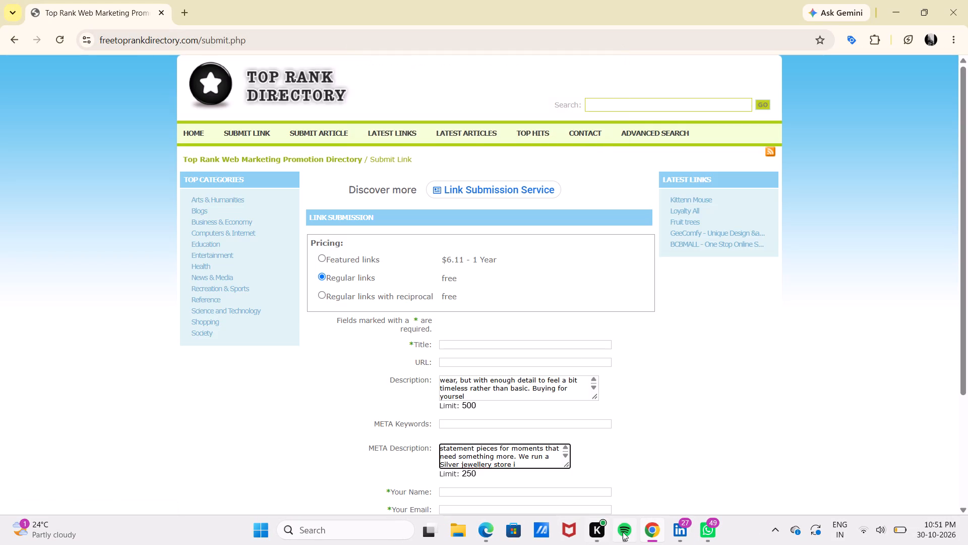
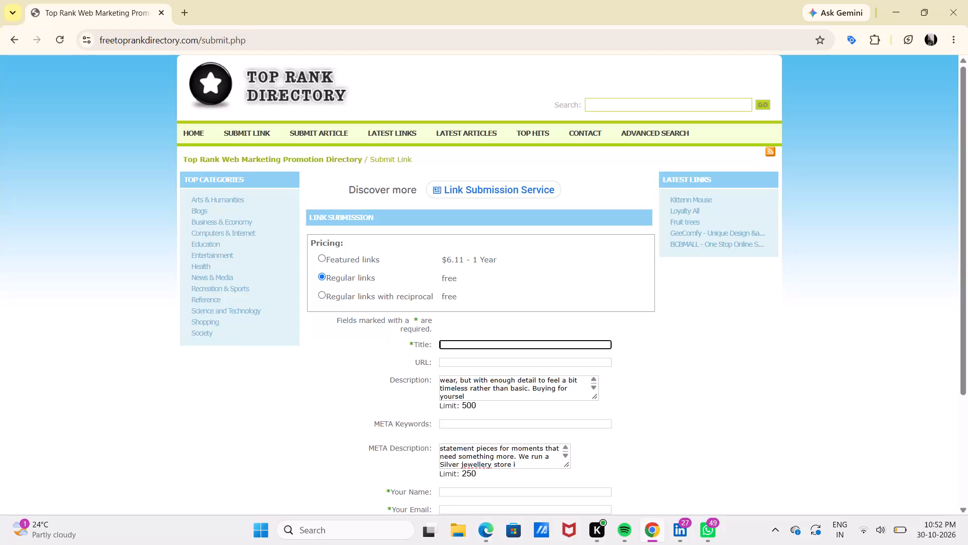
# Enter "Silver jewellery store in Wardha," as both the title and the META keywords of the link submission.
pyautogui.hotkey('ctrl', 'v')
pyautogui.click(485, 420)
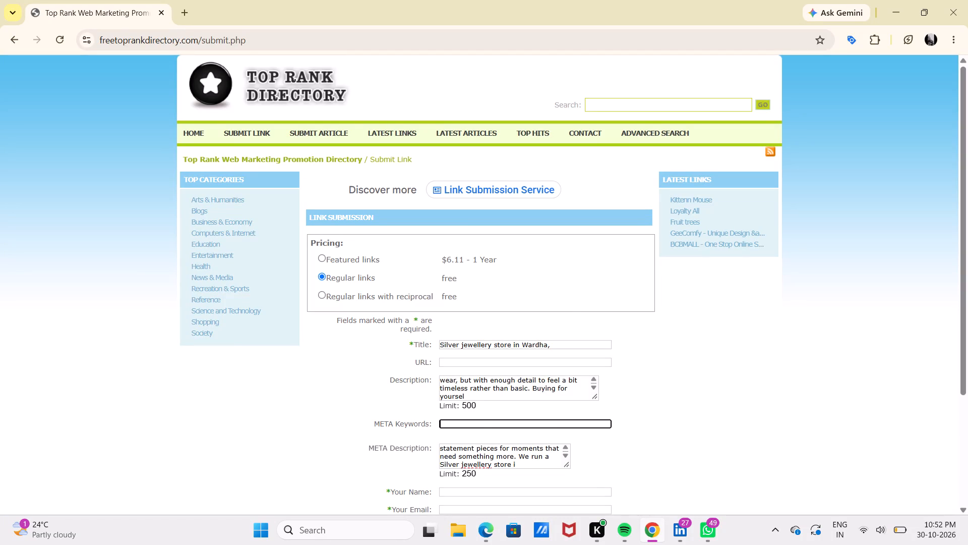
pyautogui.hotkey('ctrl', 'v')
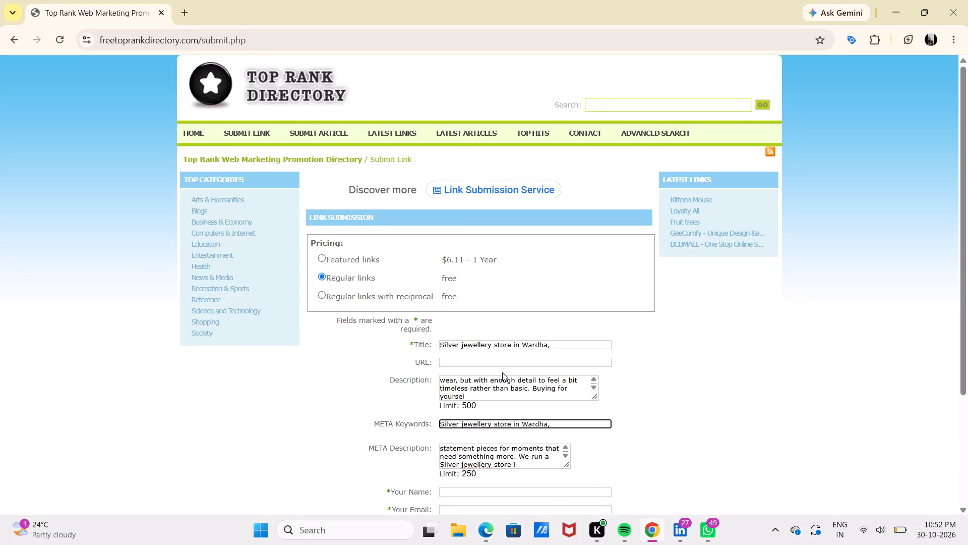
# Open the link submission's empty URL field for entry.
pyautogui.click(506, 361)
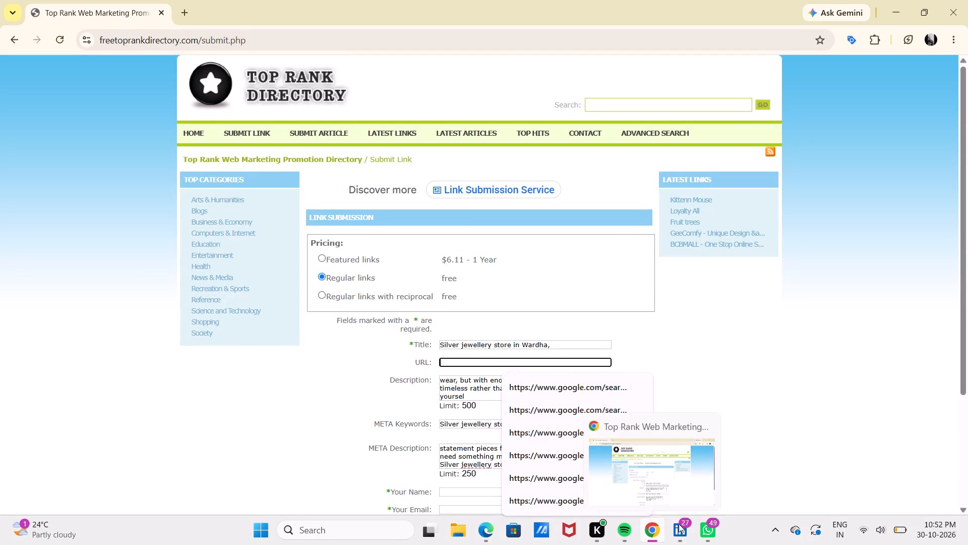
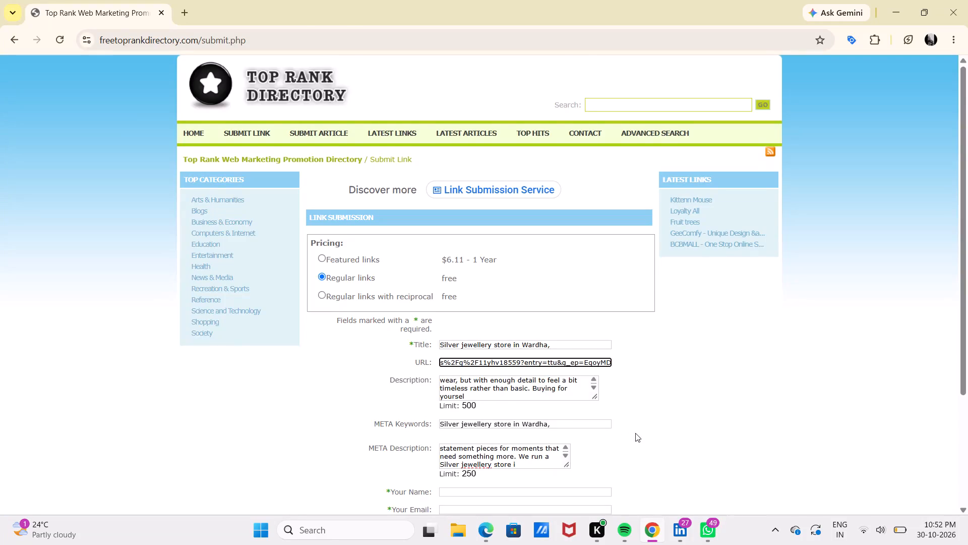
# Fill in the submitter's name and email on the link submission form with the saved contact details.
pyautogui.scroll(-1, 635, 433)
pyautogui.click(555, 439)
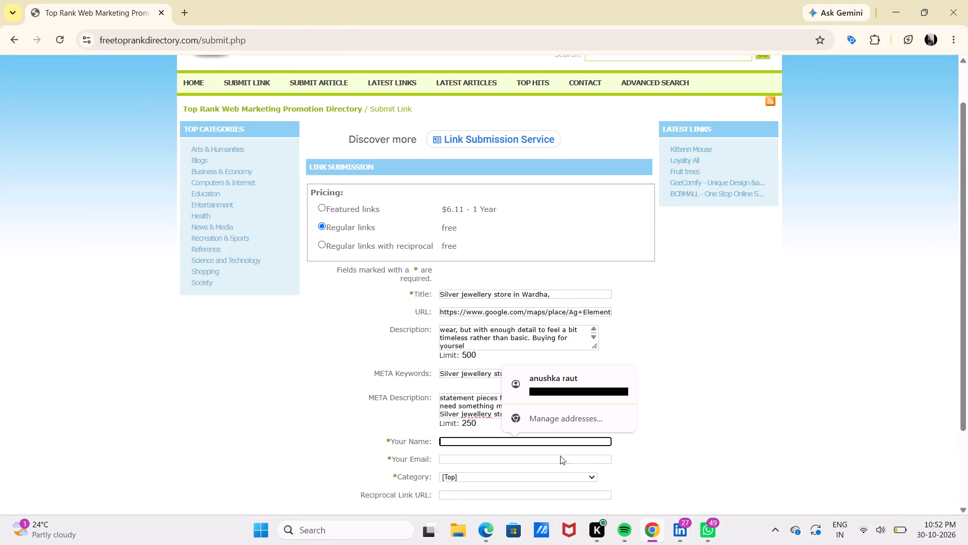
pyautogui.click(554, 381)
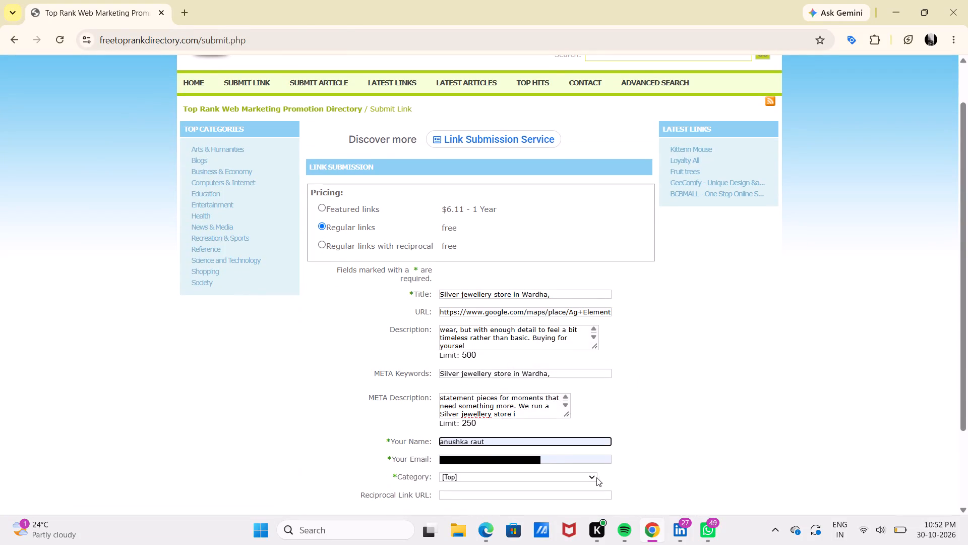
# Set the link's category to Events under Arts & Humanities.
pyautogui.click(592, 478)
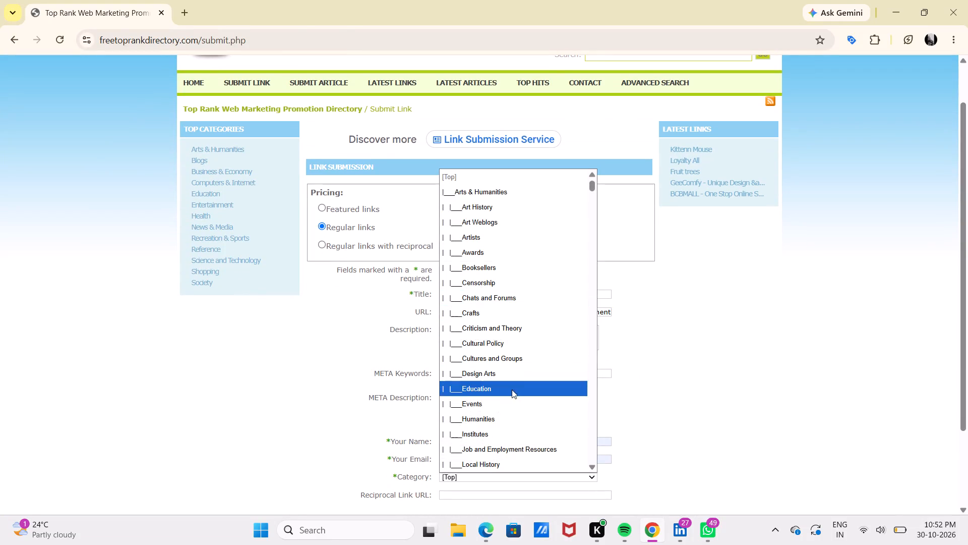
pyautogui.click(509, 399)
pyautogui.scroll(-1, 642, 401)
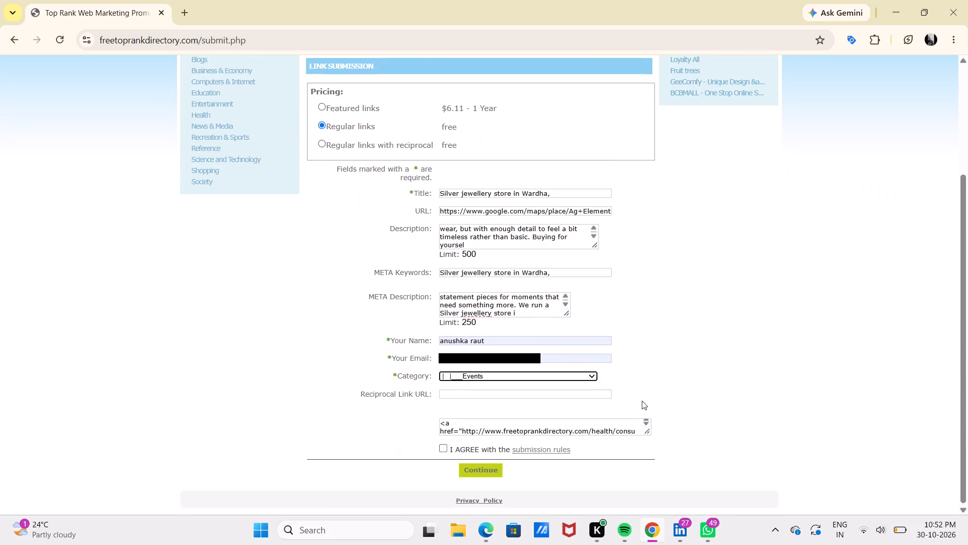
# Agree to the submission rules and submit the Silver jewellery store in Wardha link form.
pyautogui.click(444, 445)
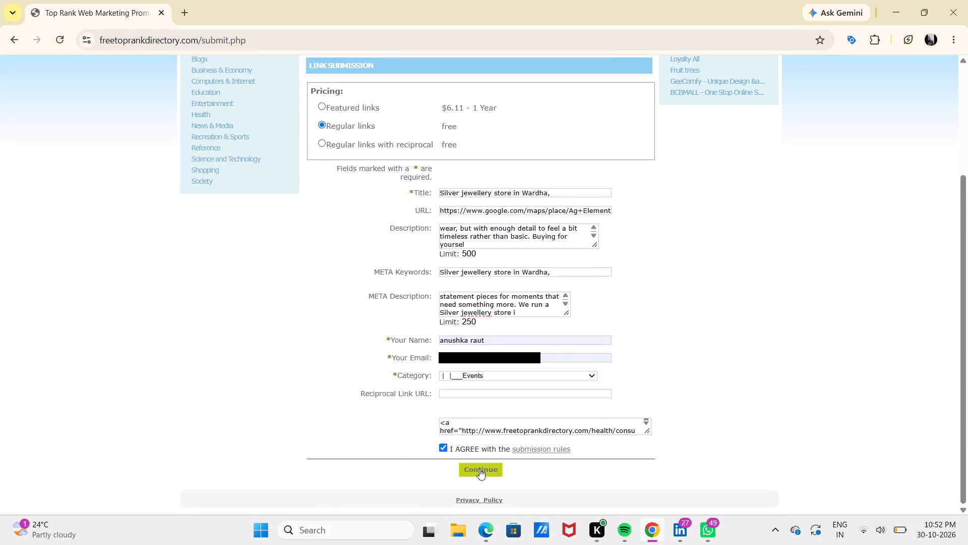
pyautogui.click(479, 469)
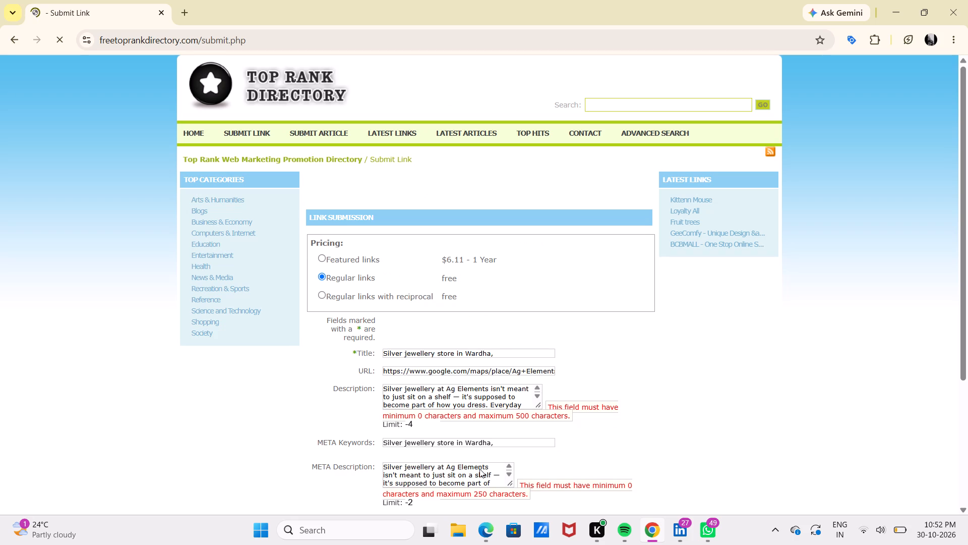
# Shorten the Description to fit the 500-character limit by cutting characters around "dress. Everyday".
pyautogui.click(524, 407)
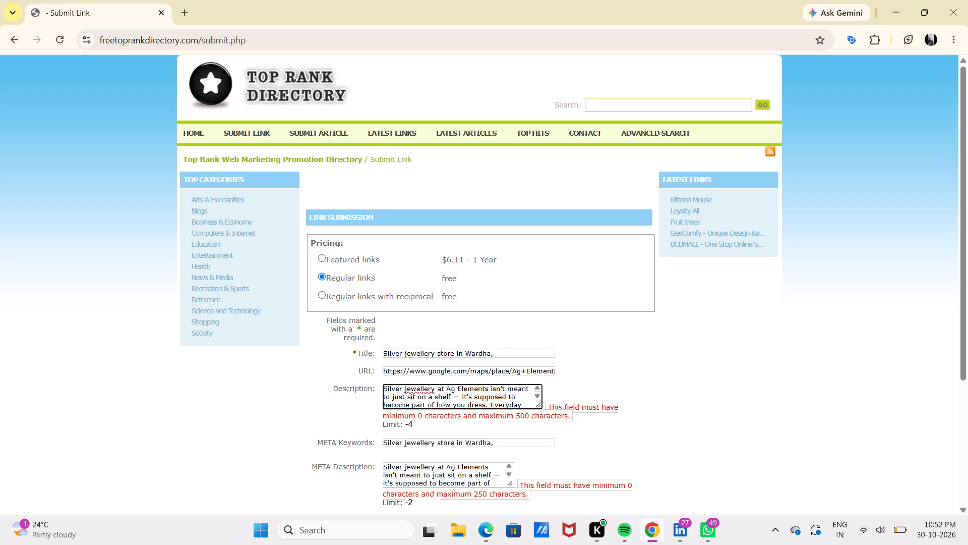
pyautogui.press('BackSpace')
pyautogui.press('BackSpace')
pyautogui.press('BackSpace')
pyautogui.press('BackSpace')
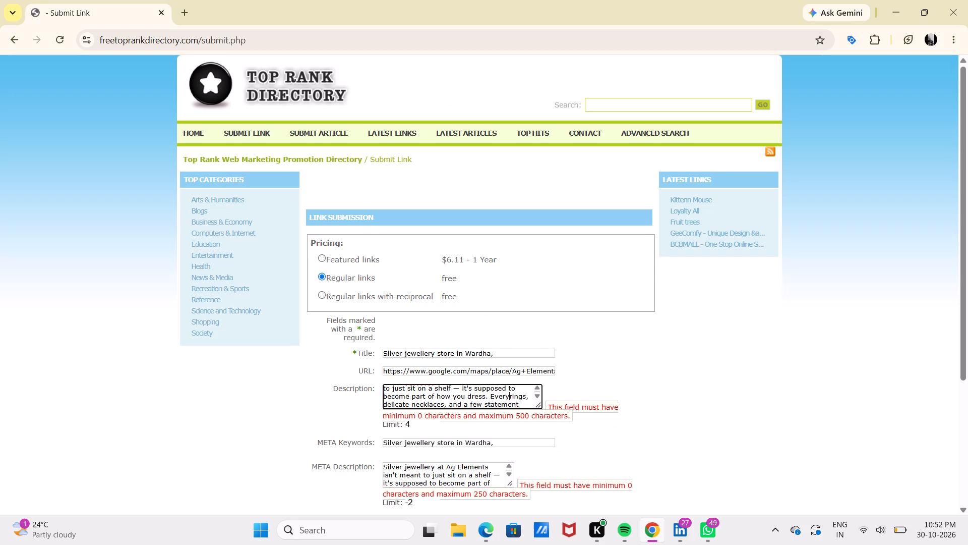
pyautogui.press('BackSpace')
pyautogui.press('BackSpace')
pyautogui.press('BackSpace')
pyautogui.press('BackSpace')
pyautogui.press('BackSpace')
pyautogui.press('BackSpace')
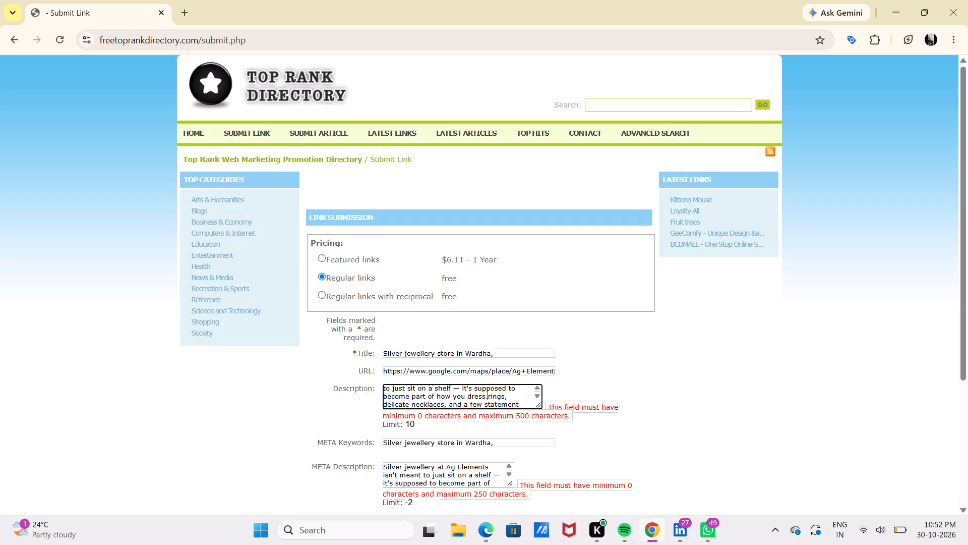
pyautogui.press('BackSpace')
pyautogui.press('BackSpace')
pyautogui.press('BackSpace')
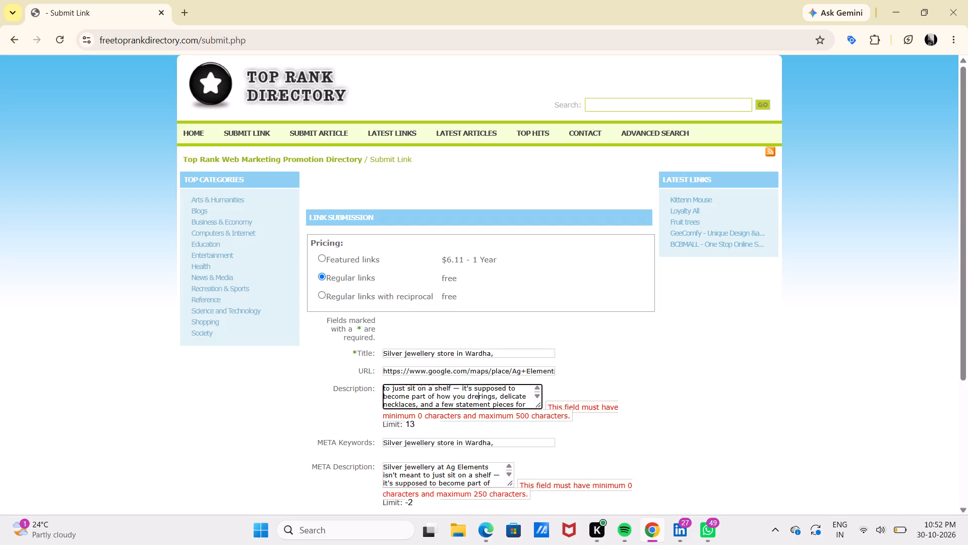
pyautogui.press('BackSpace')
pyautogui.press('BackSpace')
# Shorten the META Description to fit the 250-character limit by cutting "to become part of" after "it's supposed".
pyautogui.scroll(-1, 693, 451)
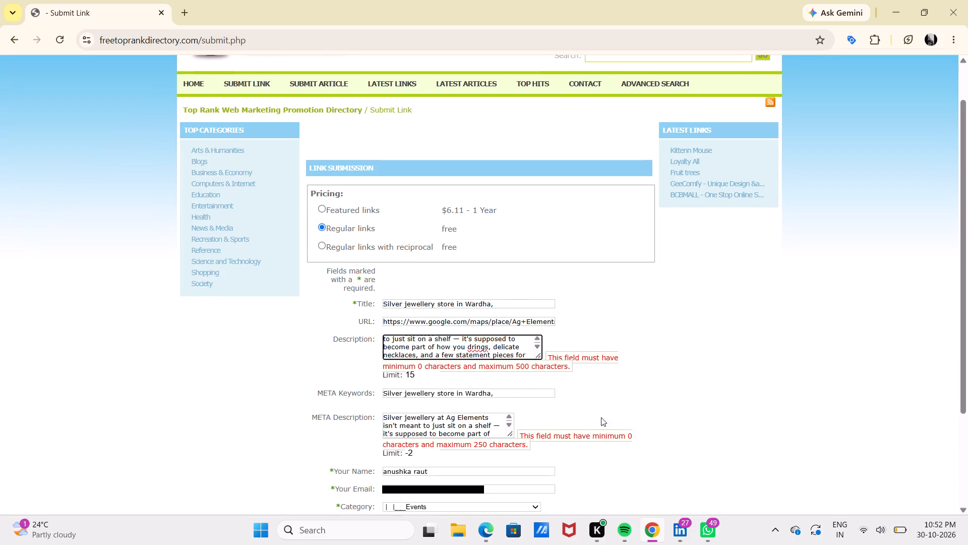
pyautogui.click(494, 437)
pyautogui.press('BackSpace')
pyautogui.press('BackSpace')
pyautogui.press('BackSpace')
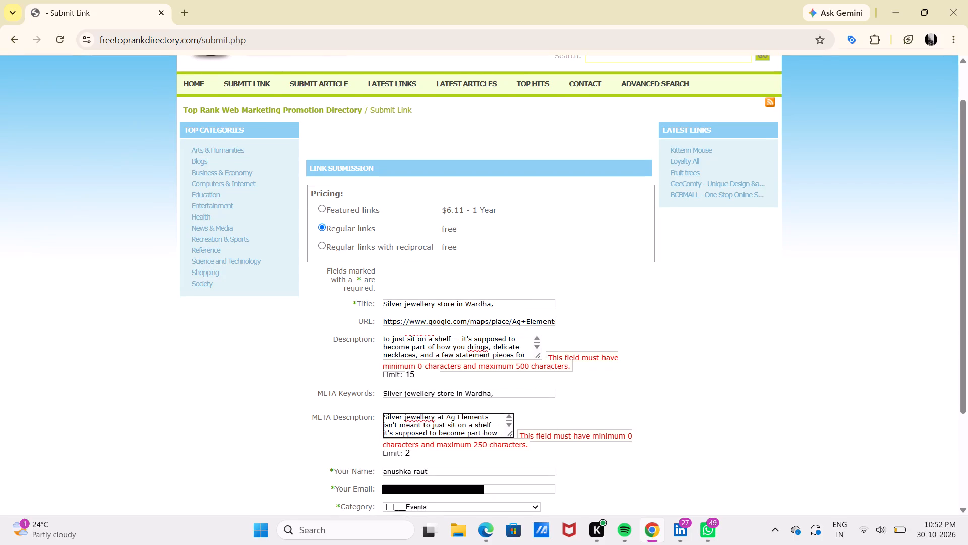
pyautogui.press('BackSpace')
pyautogui.press('BackSpace')
pyautogui.press('BackSpace')
pyautogui.press('BackSpace')
pyautogui.press('BackSpace')
pyautogui.press('BackSpace')
pyautogui.press('BackSpace')
pyautogui.press('BackSpace')
pyautogui.press('BackSpace')
pyautogui.press('BackSpace')
pyautogui.press('BackSpace')
pyautogui.press('BackSpace')
pyautogui.press('BackSpace')
pyautogui.press('BackSpace')
pyautogui.press('BackSpace')
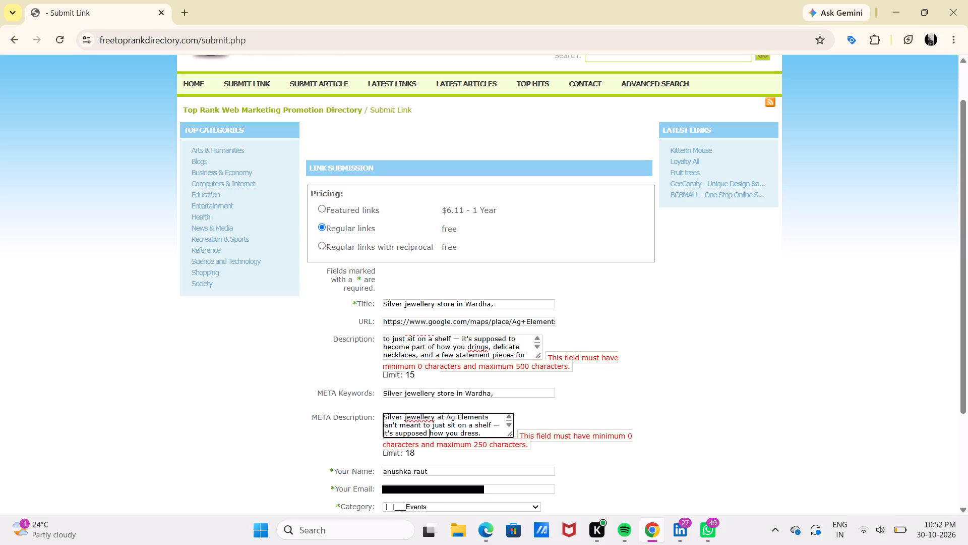
# Resubmit the corrected link form to Top Rank Directory.
pyautogui.scroll(-2, 619, 422)
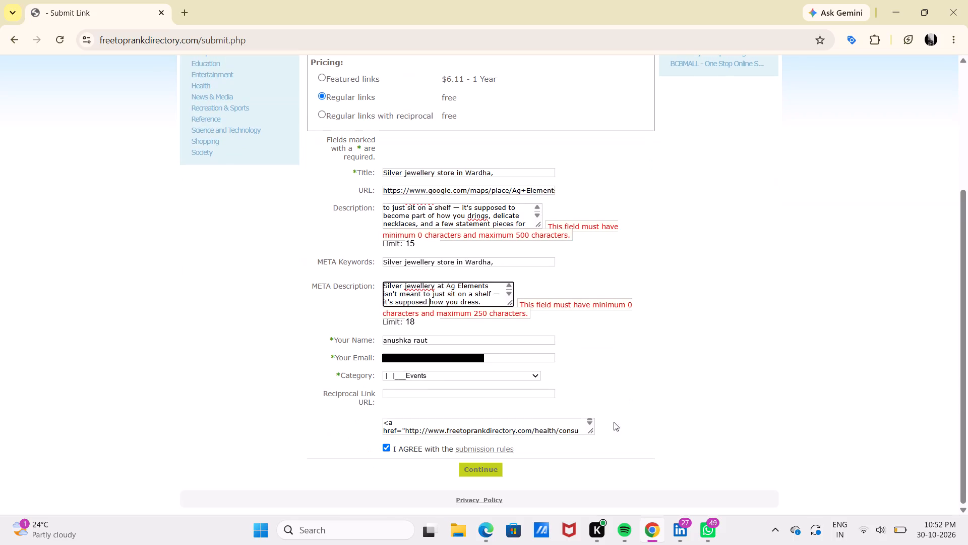
pyautogui.click(479, 468)
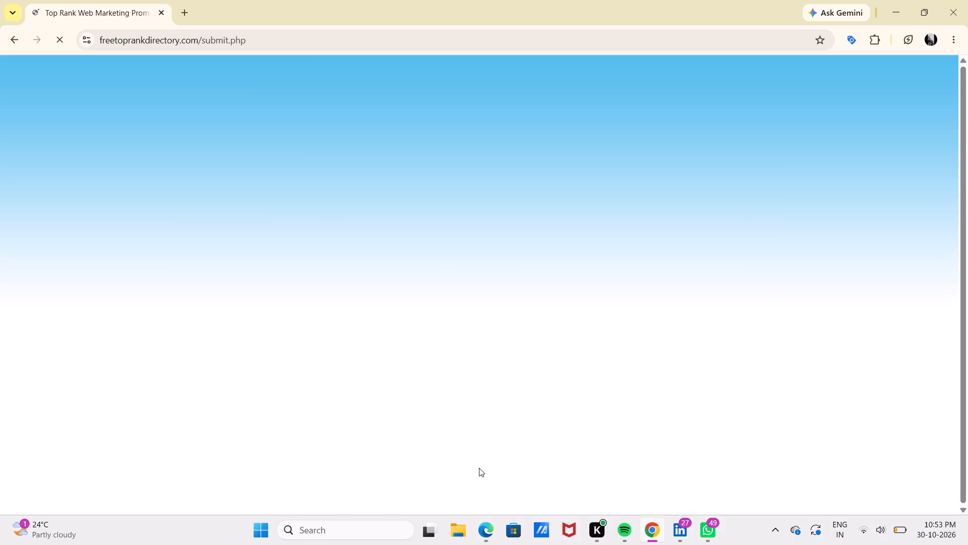
pyautogui.scroll(-1, 482, 459)
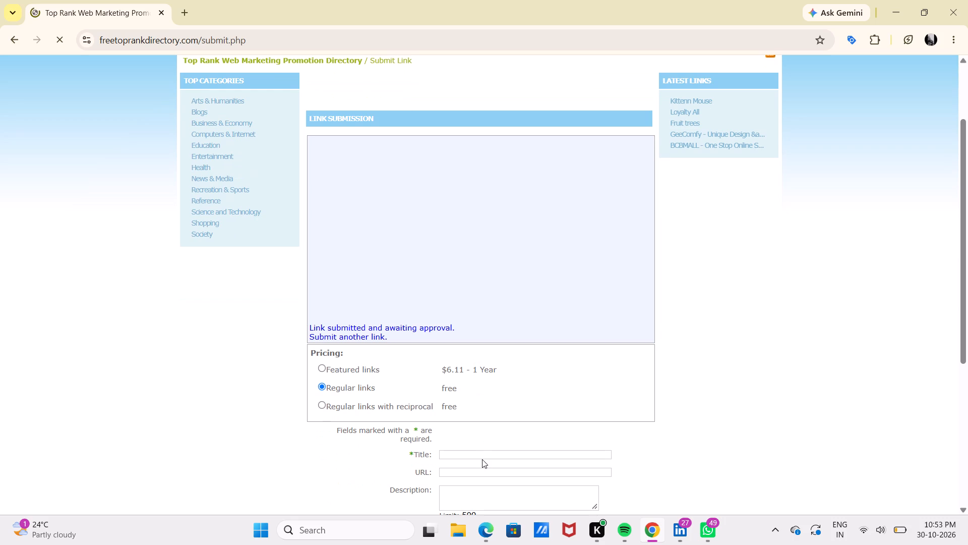
pyautogui.click(158, 44)
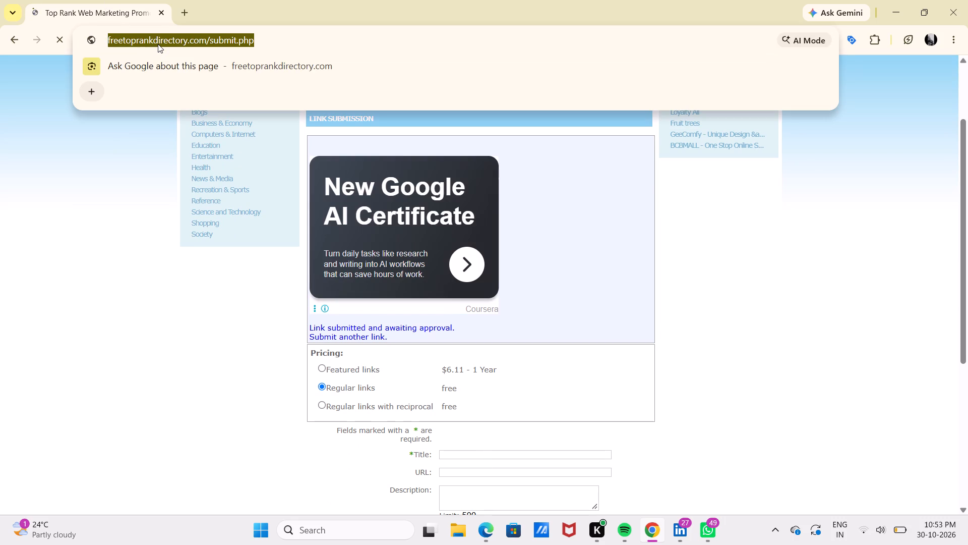
pyautogui.hotkey('ctrl', 'c')
pyautogui.click(483, 530)
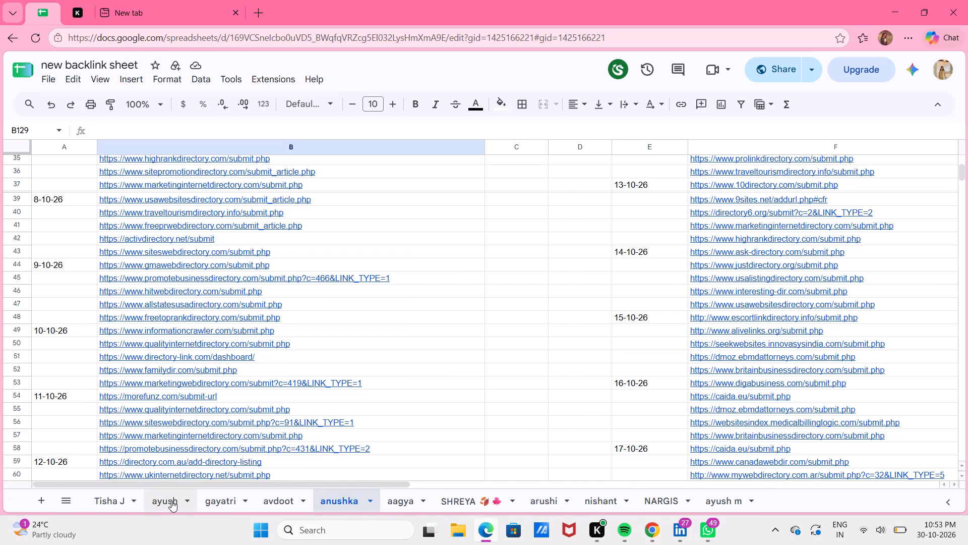
pyautogui.click(120, 502)
pyautogui.scroll(-1, 393, 383)
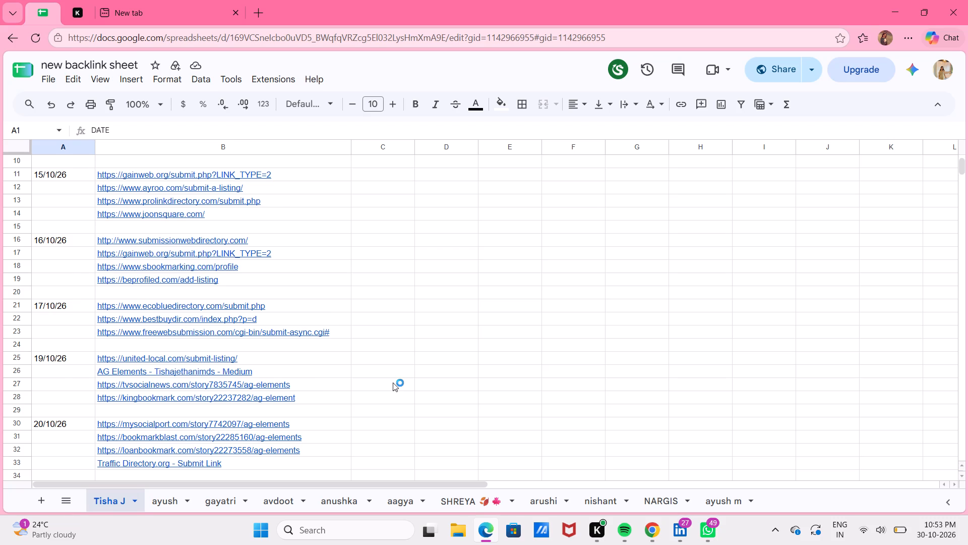
pyautogui.scroll(-2, 393, 383)
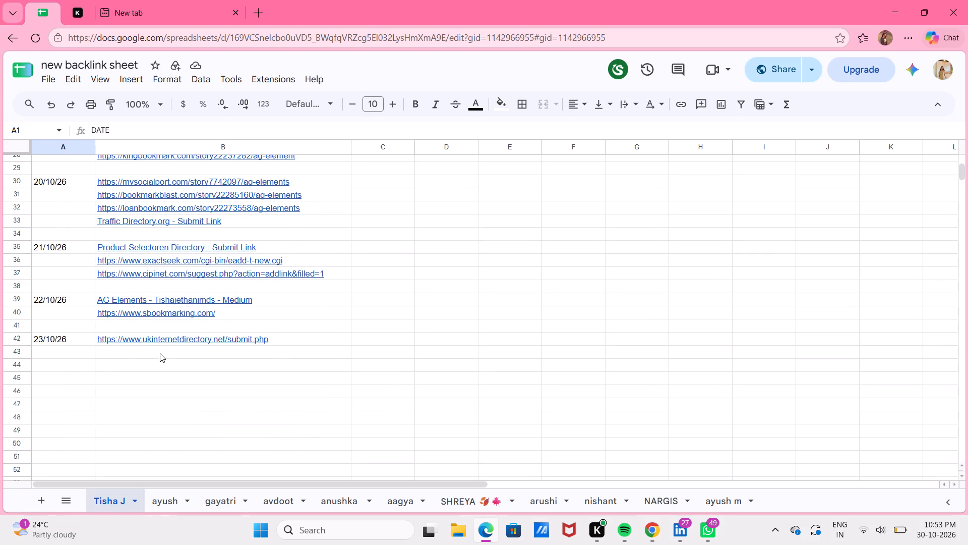
pyautogui.click(160, 353)
pyautogui.hotkey('ctrl', 'v')
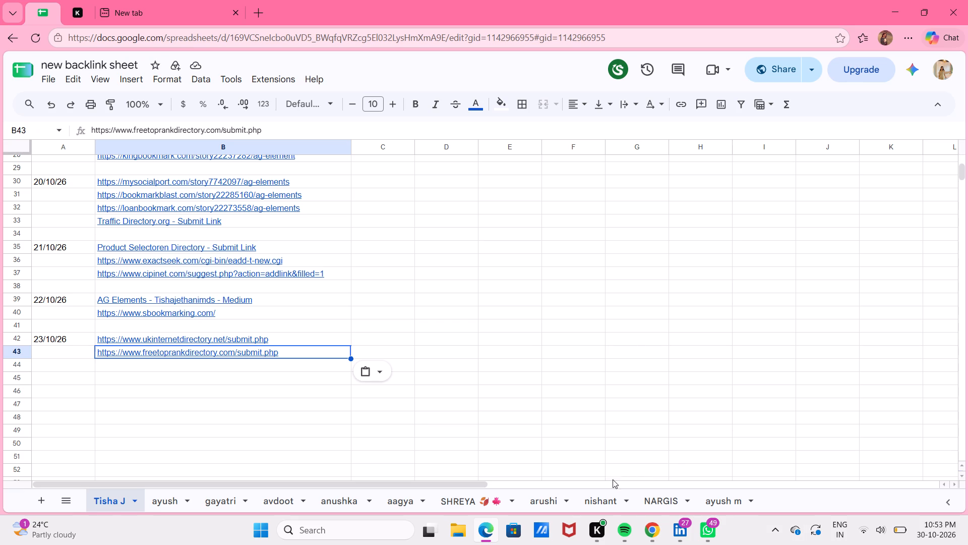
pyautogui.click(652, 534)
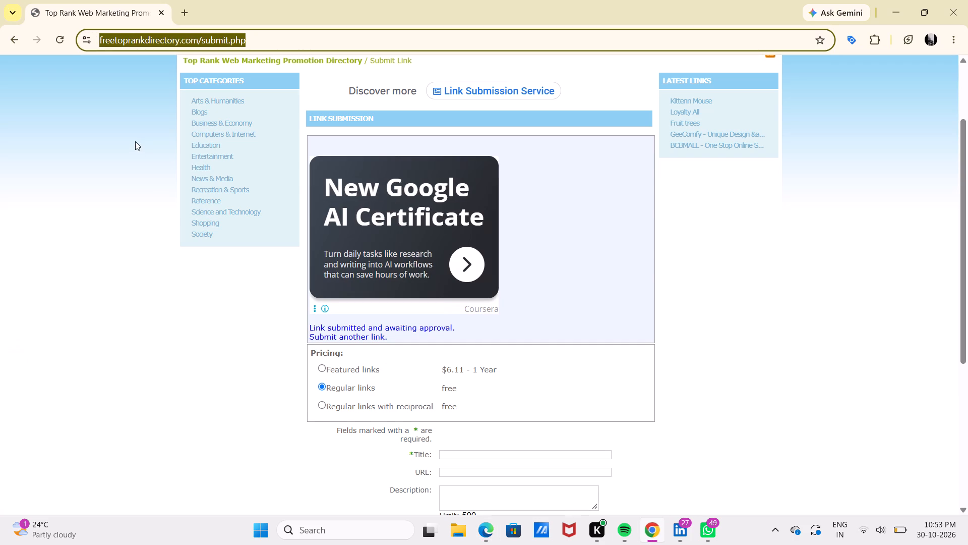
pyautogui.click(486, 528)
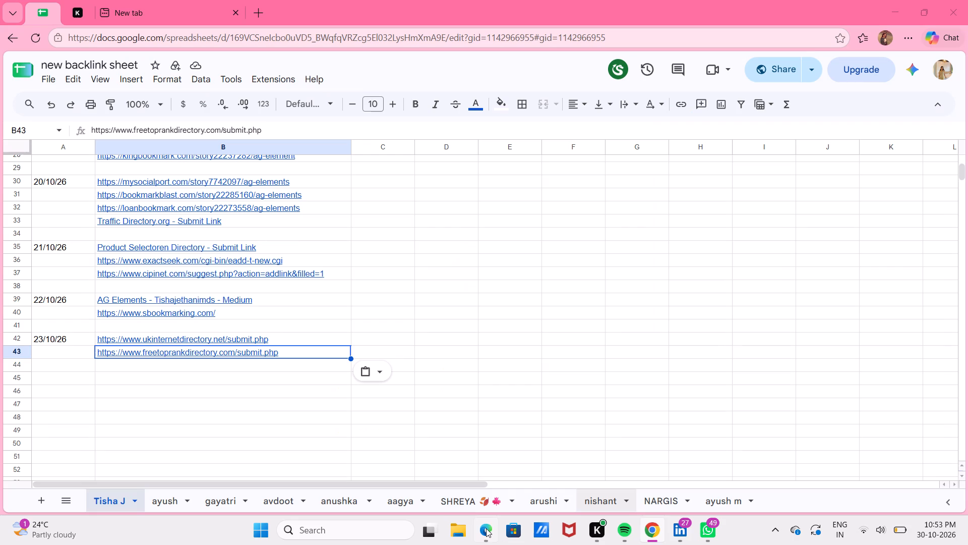
# Copy the familydir.com submission link from the 10-10-26 backlinks in the anushka sheet.
pyautogui.click(316, 504)
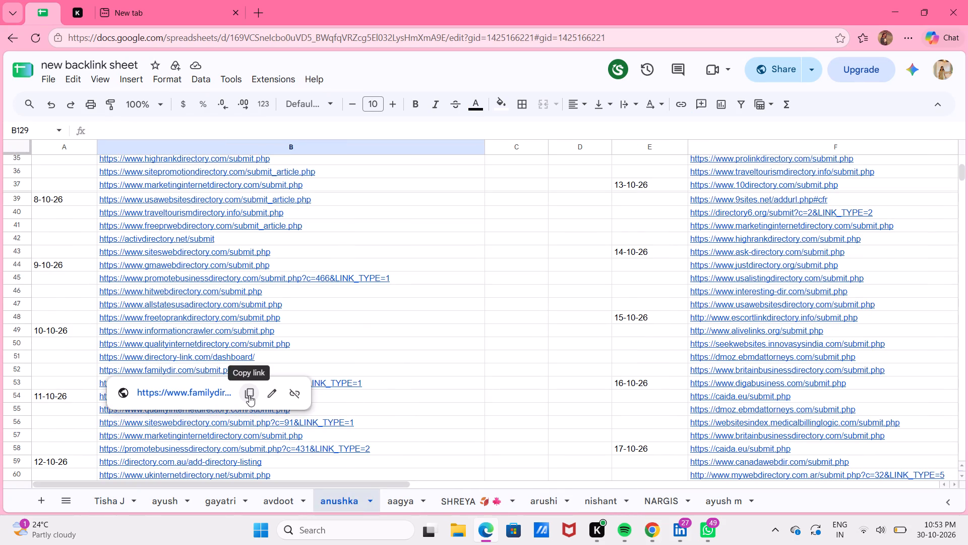
pyautogui.click(249, 395)
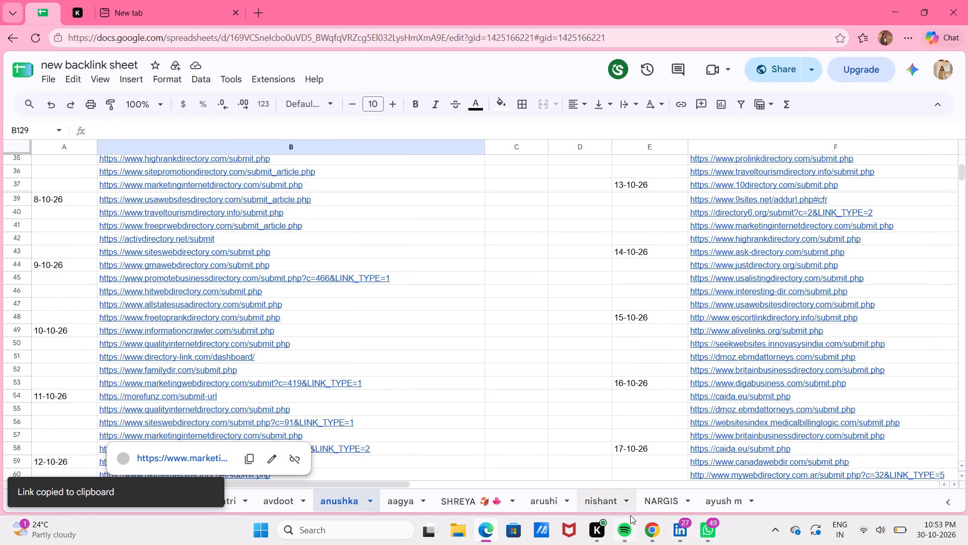
# Switch to Google Chrome, enter the copied familydir.com link as a new tab's address, and trim off its .php ending.
pyautogui.click(650, 531)
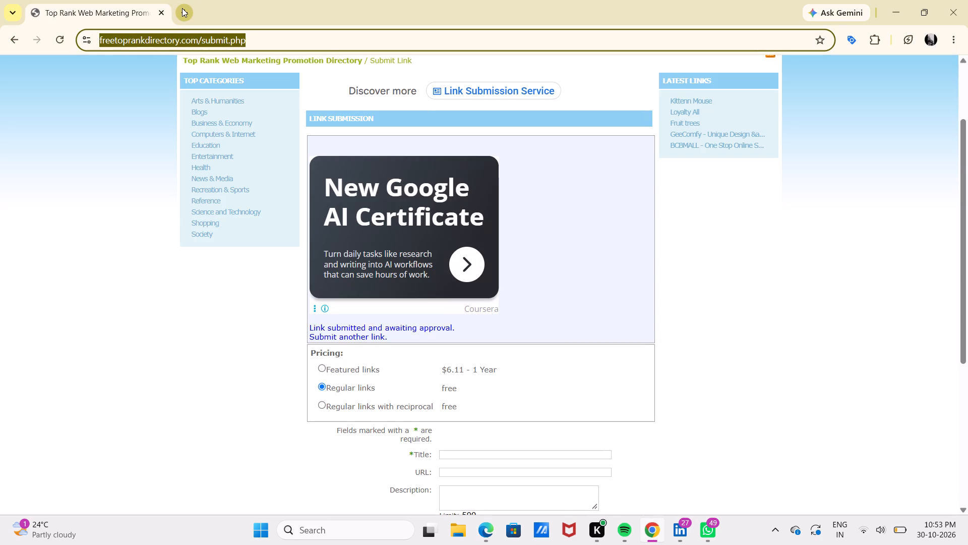
pyautogui.click(182, 8)
pyautogui.hotkey('ctrl', 'v')
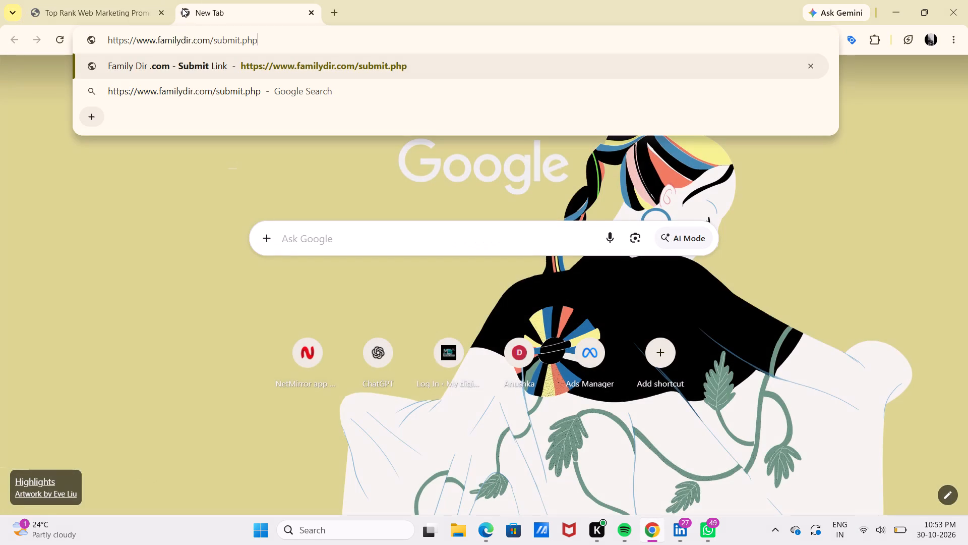
pyautogui.press('BackSpace')
pyautogui.press('BackSpace')
pyautogui.press('BackSpace')
pyautogui.press('BackSpace')
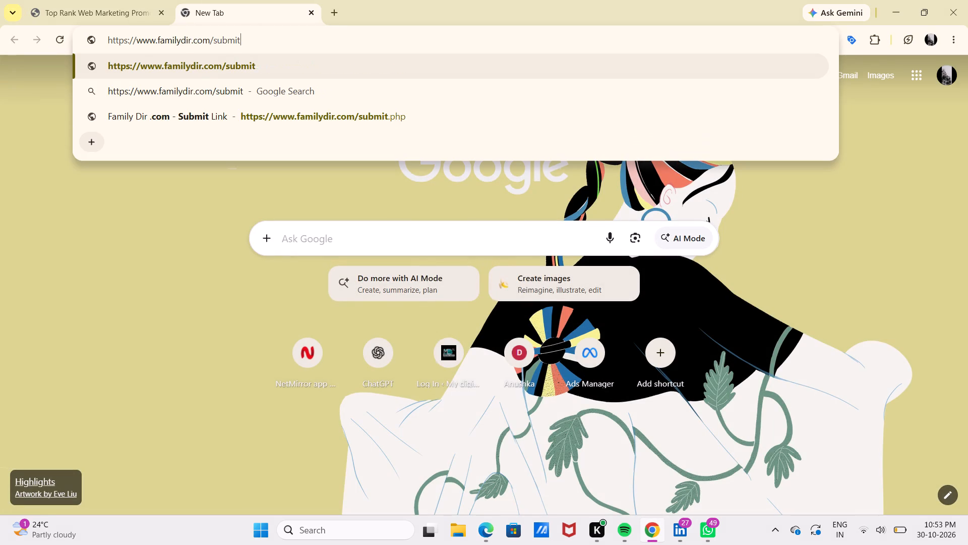
# Cut "submit" from the end of the familydir.com address and load the directory's home page.
pyautogui.press('BackSpace')
pyautogui.press('BackSpace')
pyautogui.press('BackSpace')
pyautogui.press('BackSpace')
pyautogui.press('BackSpace')
pyautogui.press('BackSpace')
pyautogui.press('Return')
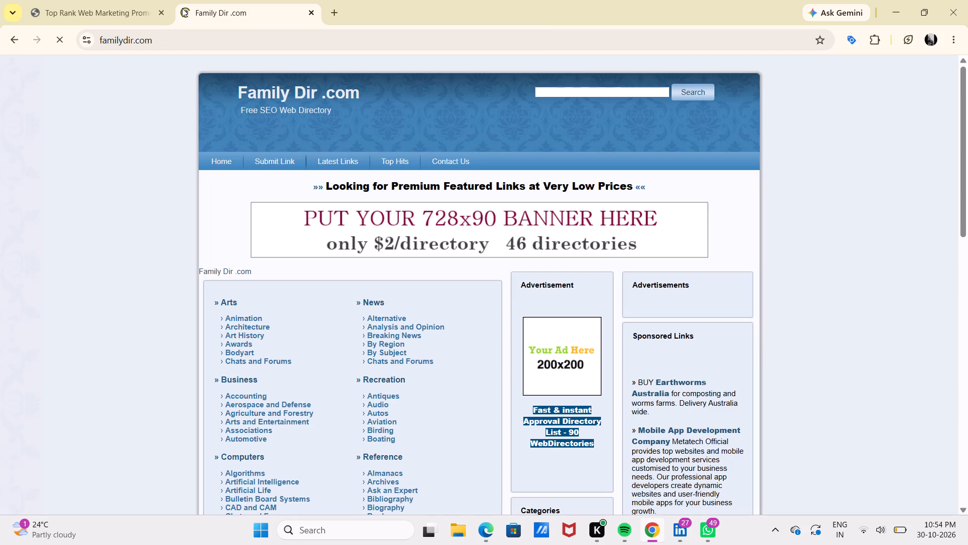
# Open the Submit Link form of the Family Dir .com directory.
pyautogui.click(267, 160)
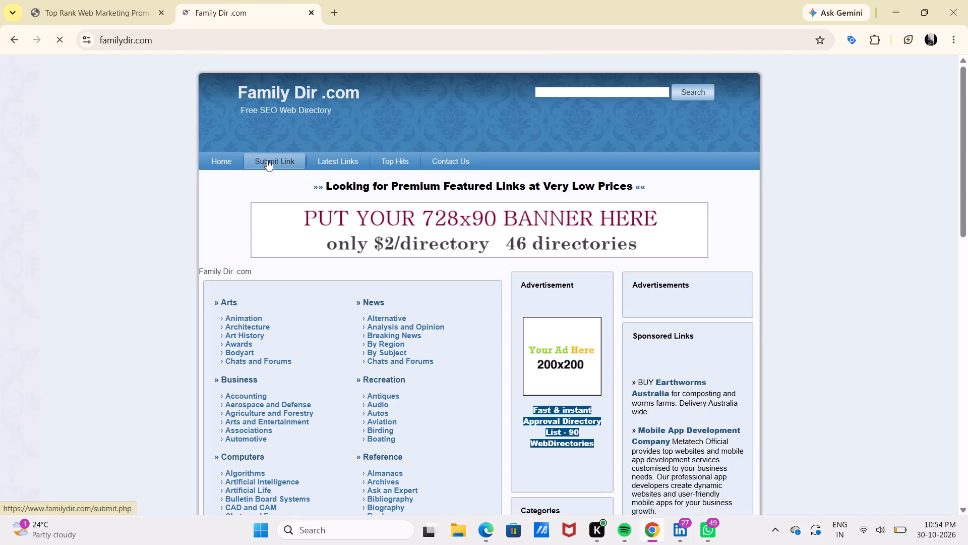
pyautogui.hscroll(1, 410, 244)
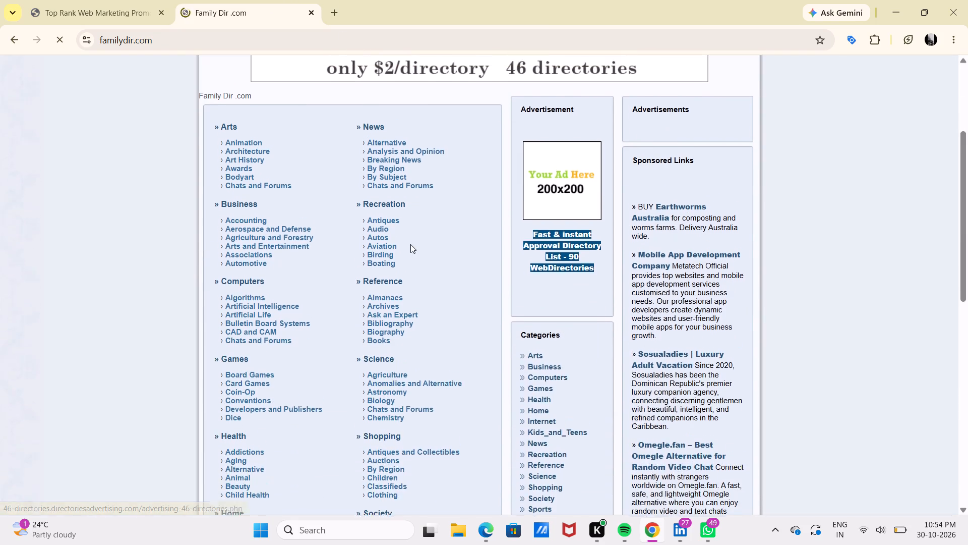
pyautogui.hscroll(1, 410, 244)
pyautogui.click(272, 160)
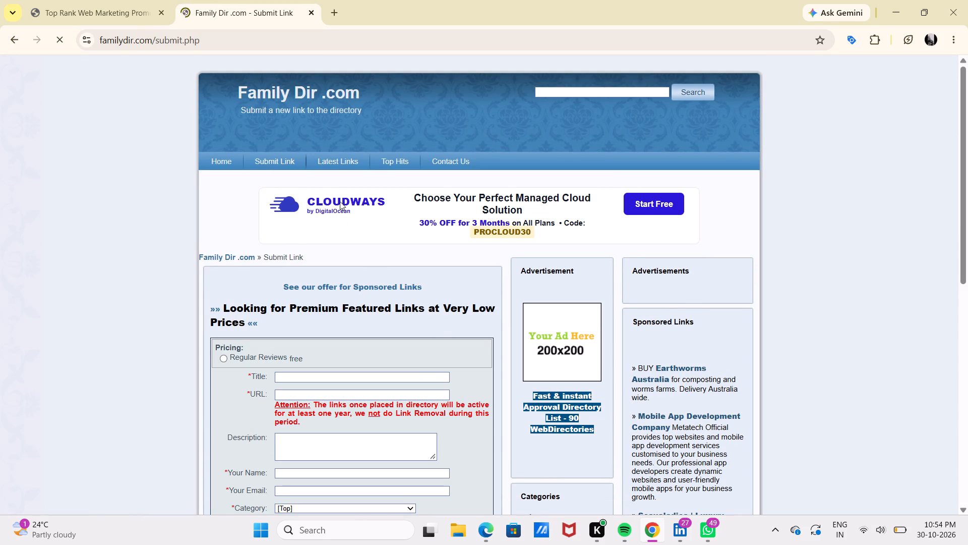
# Begin filling in the Title field of the Family Dir .com link submission form.
pyautogui.scroll(-1, 421, 378)
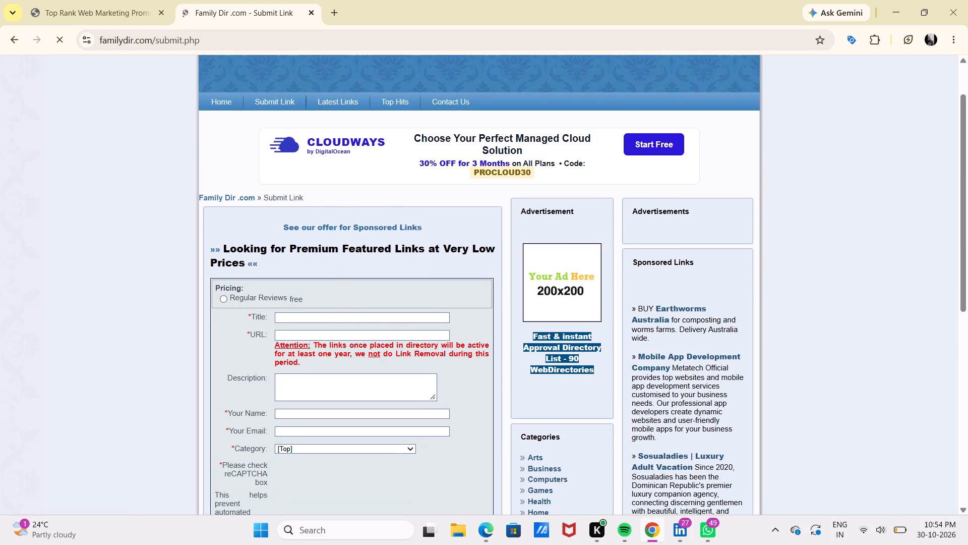
pyautogui.click(333, 316)
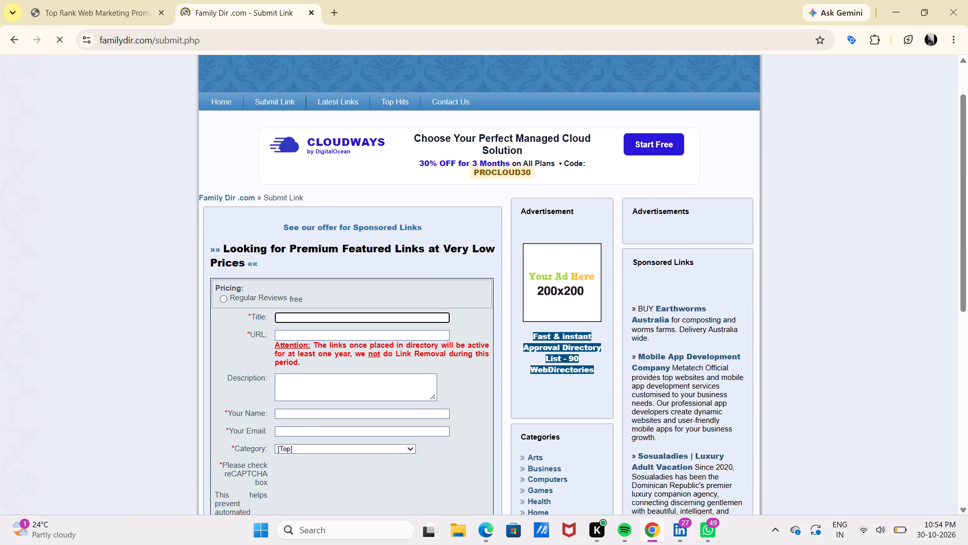
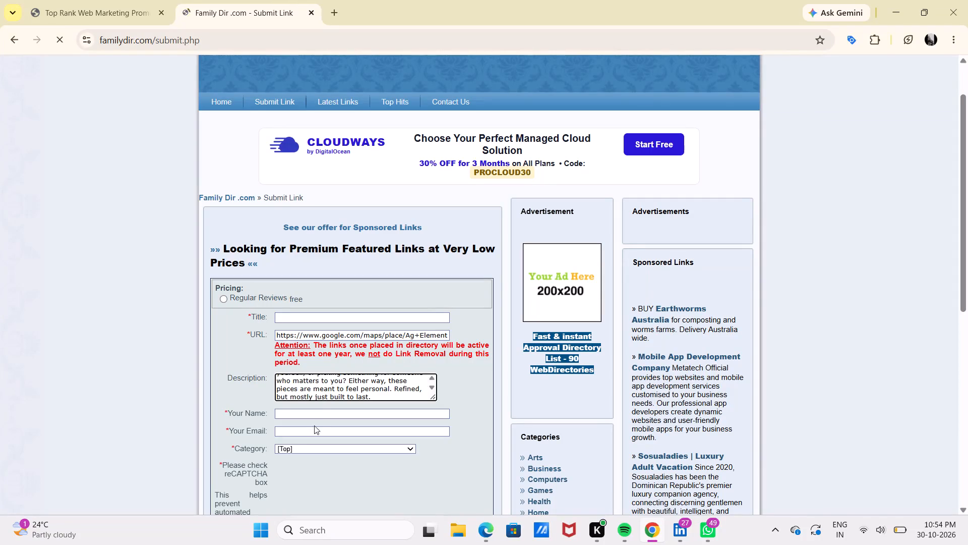
# Fill in the submitter's name as anushka and the saved contact email on the Family Dir .com link form.
pyautogui.click(320, 413)
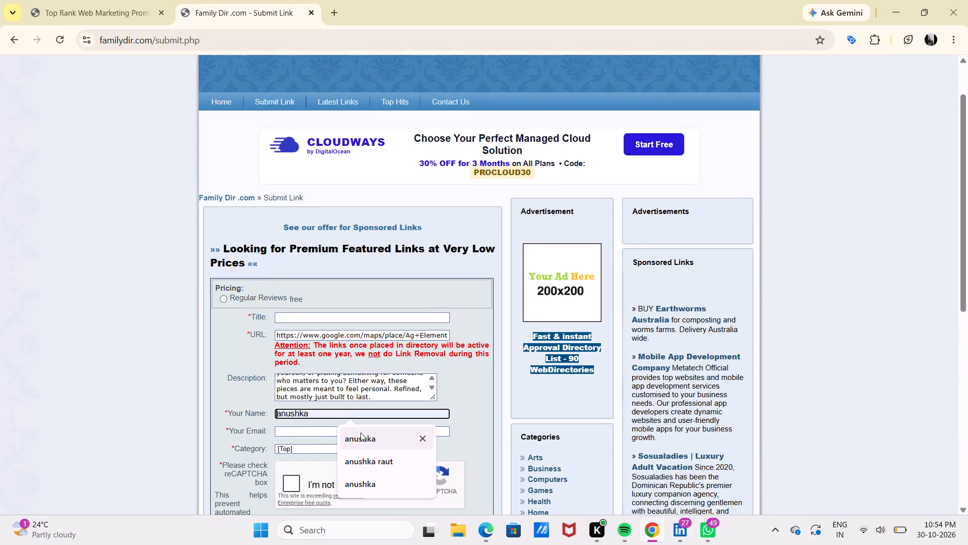
pyautogui.click(360, 432)
pyautogui.click(347, 428)
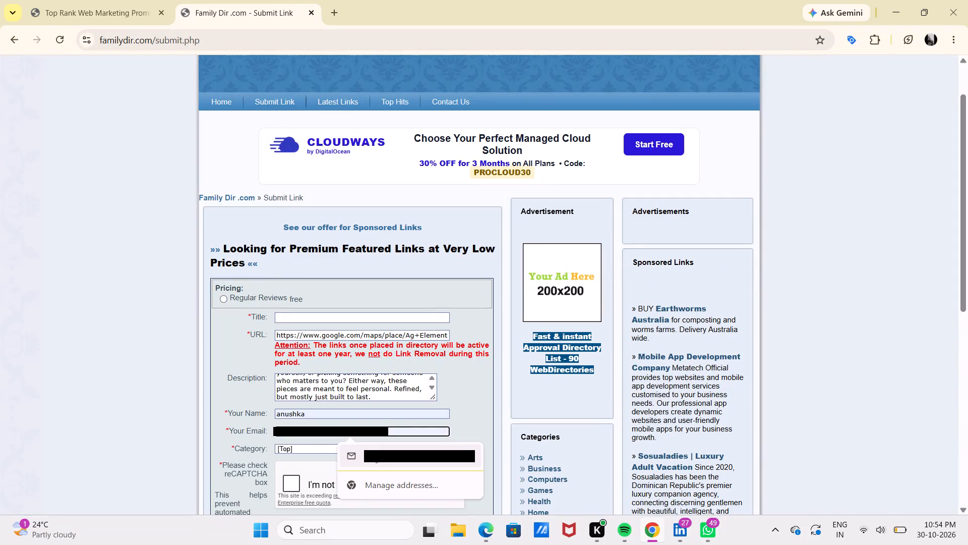
pyautogui.click(374, 455)
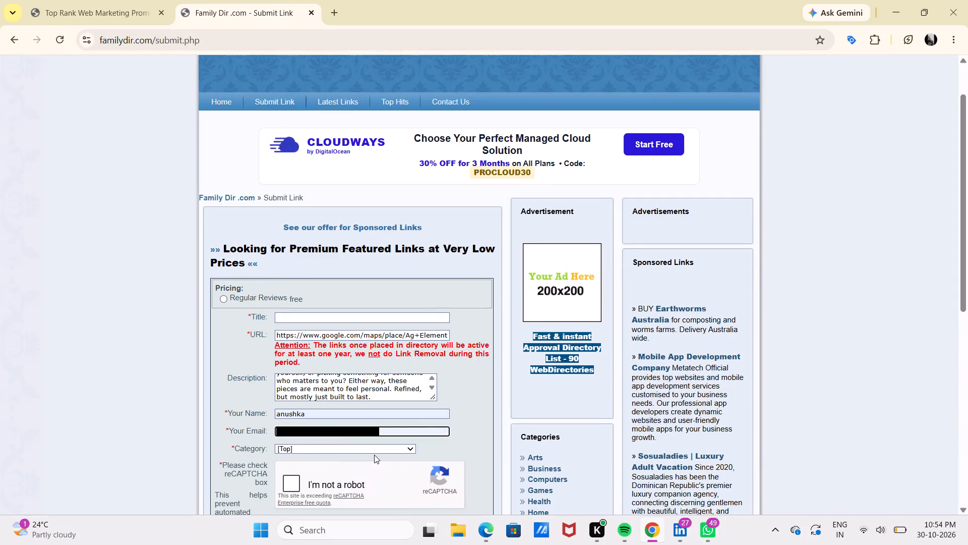
# Choose the free Regular Reviews pricing option for the link submission.
pyautogui.click(224, 298)
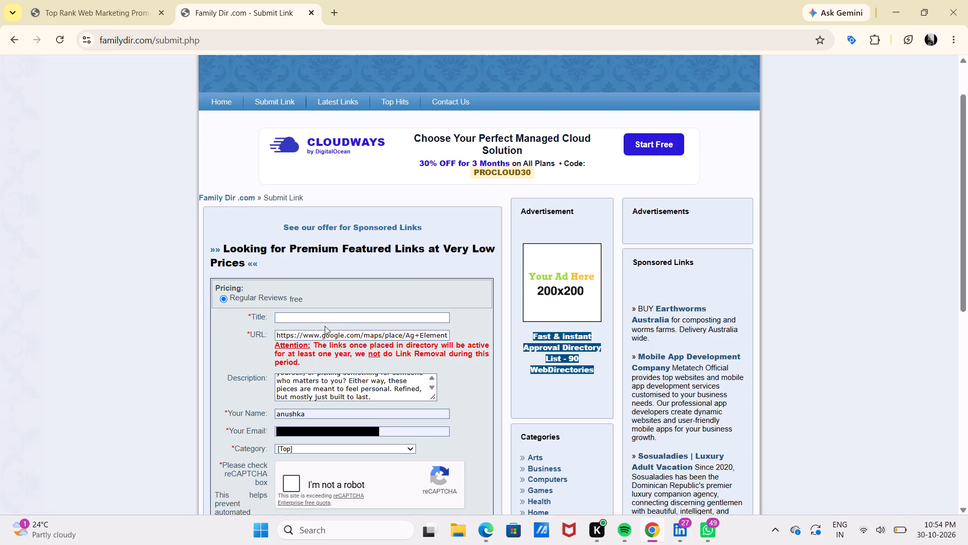
# Begin the Title entry of the link submission form.
pyautogui.click(335, 319)
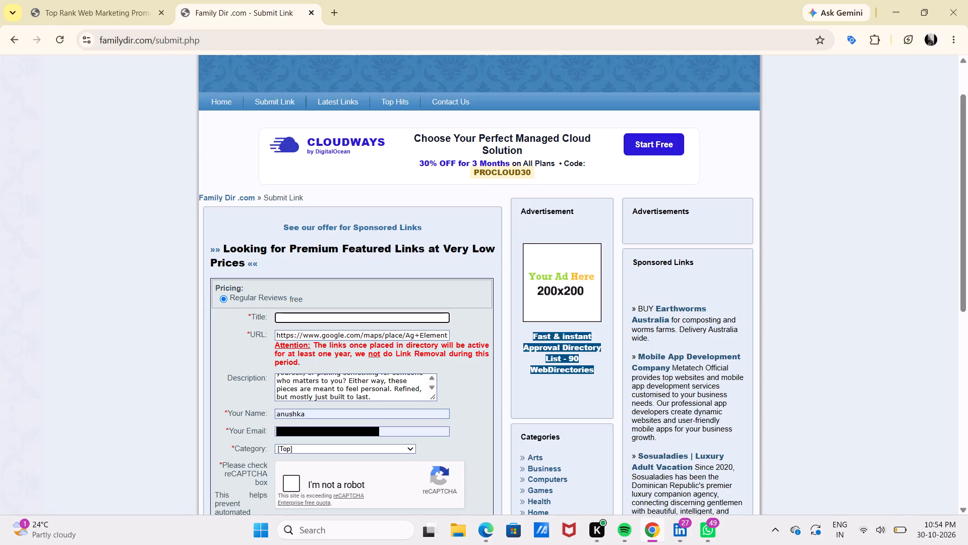
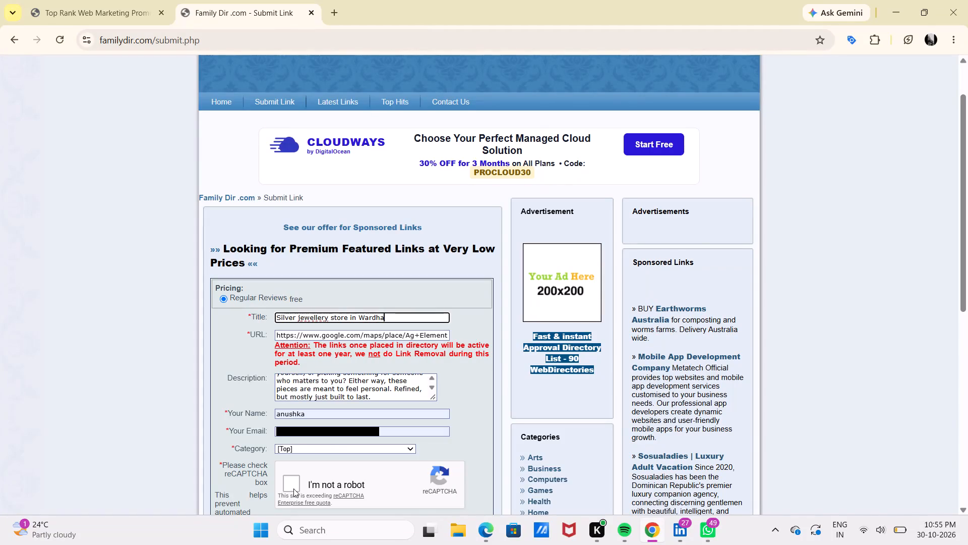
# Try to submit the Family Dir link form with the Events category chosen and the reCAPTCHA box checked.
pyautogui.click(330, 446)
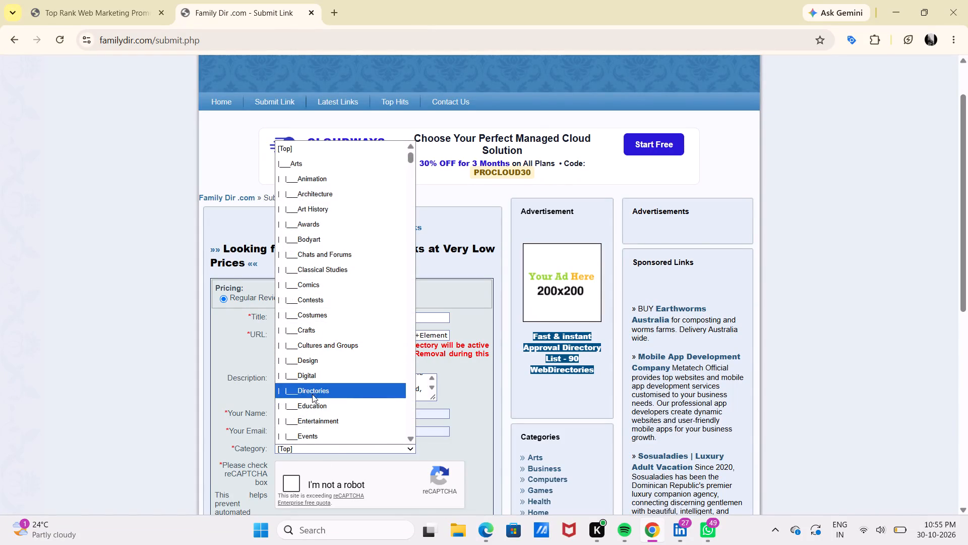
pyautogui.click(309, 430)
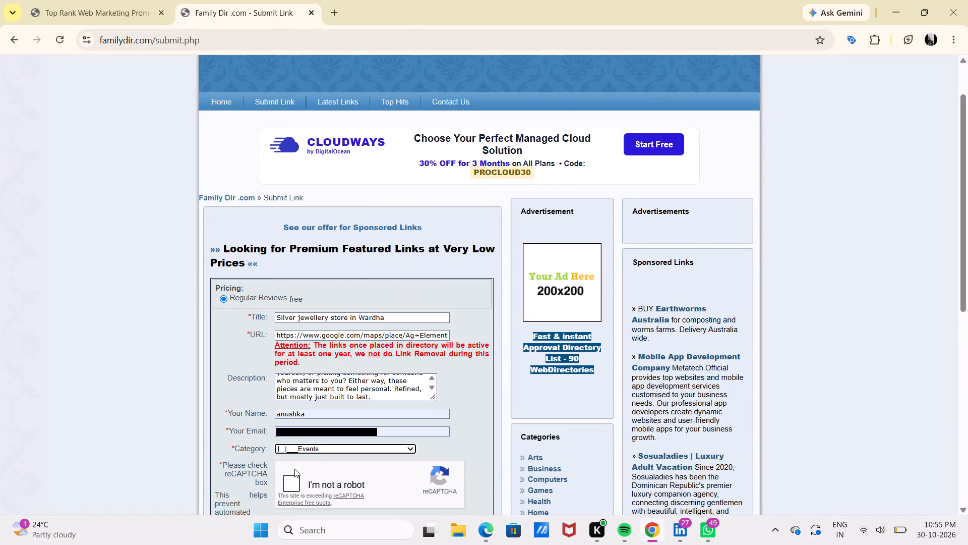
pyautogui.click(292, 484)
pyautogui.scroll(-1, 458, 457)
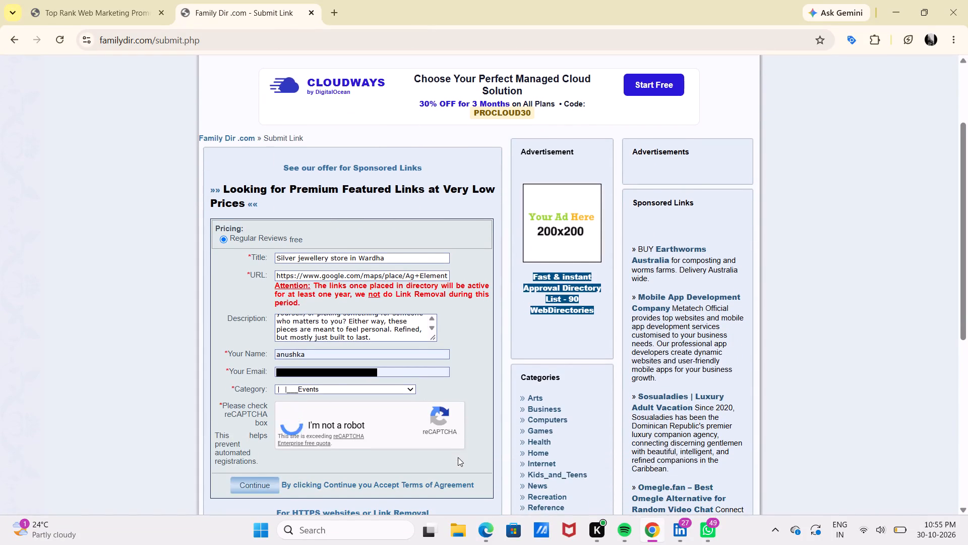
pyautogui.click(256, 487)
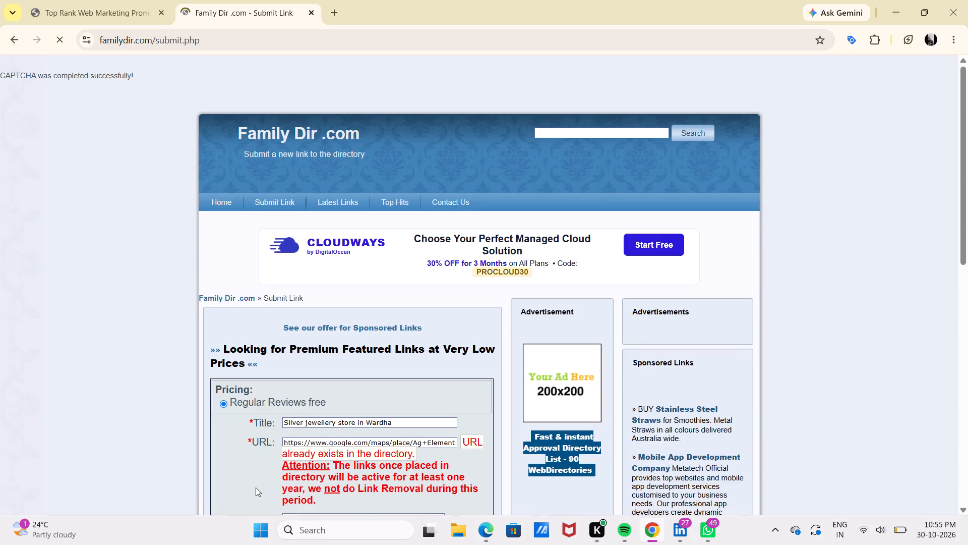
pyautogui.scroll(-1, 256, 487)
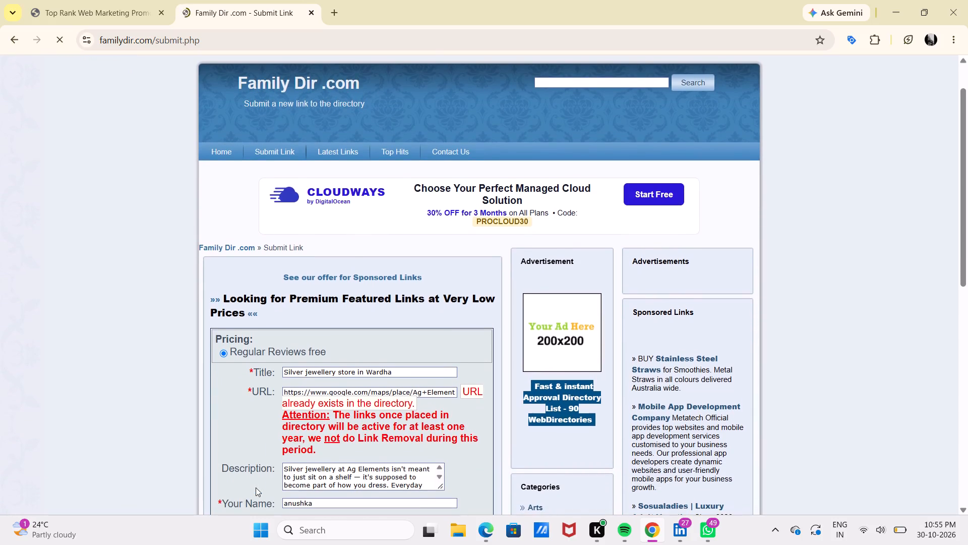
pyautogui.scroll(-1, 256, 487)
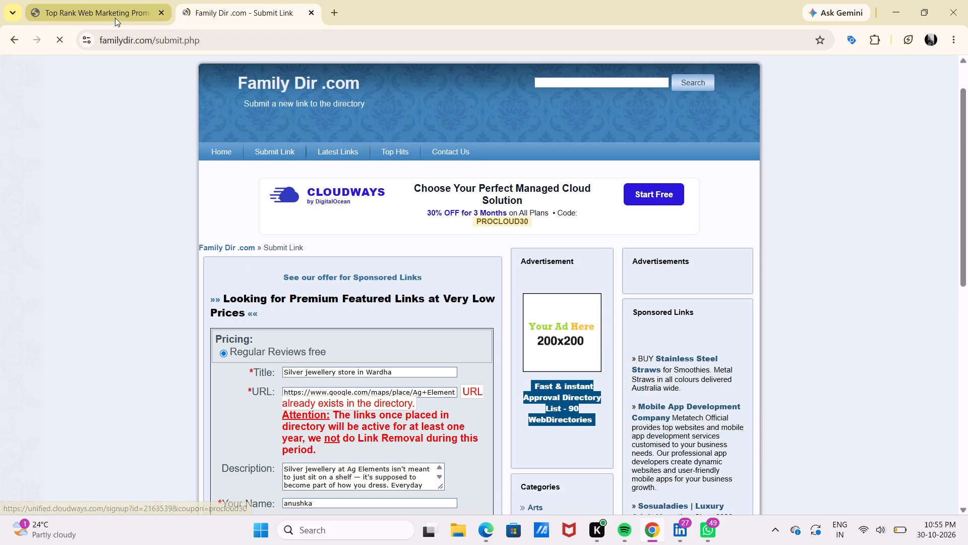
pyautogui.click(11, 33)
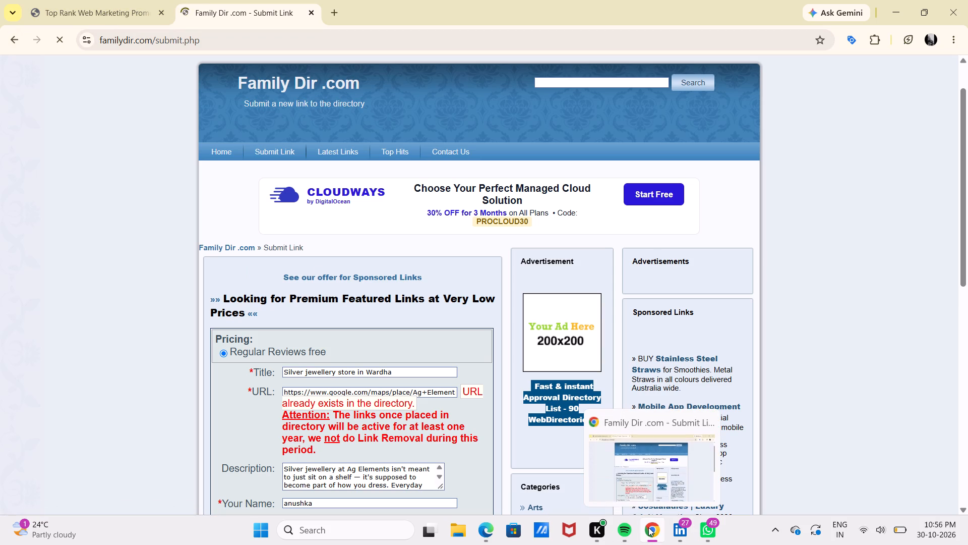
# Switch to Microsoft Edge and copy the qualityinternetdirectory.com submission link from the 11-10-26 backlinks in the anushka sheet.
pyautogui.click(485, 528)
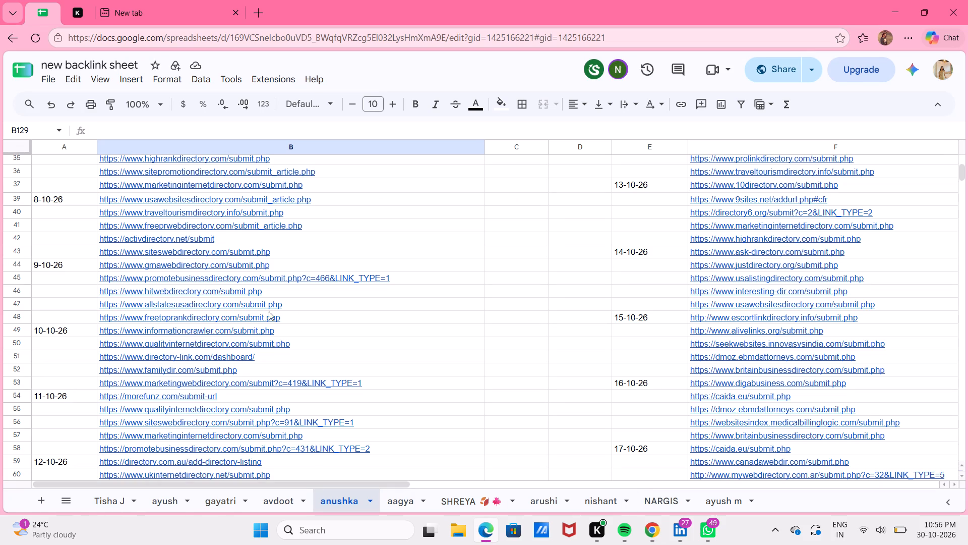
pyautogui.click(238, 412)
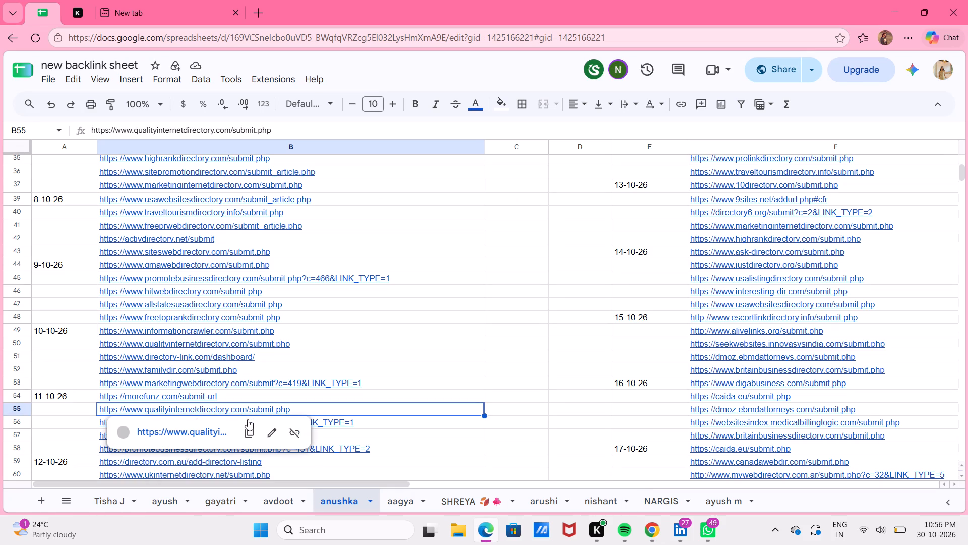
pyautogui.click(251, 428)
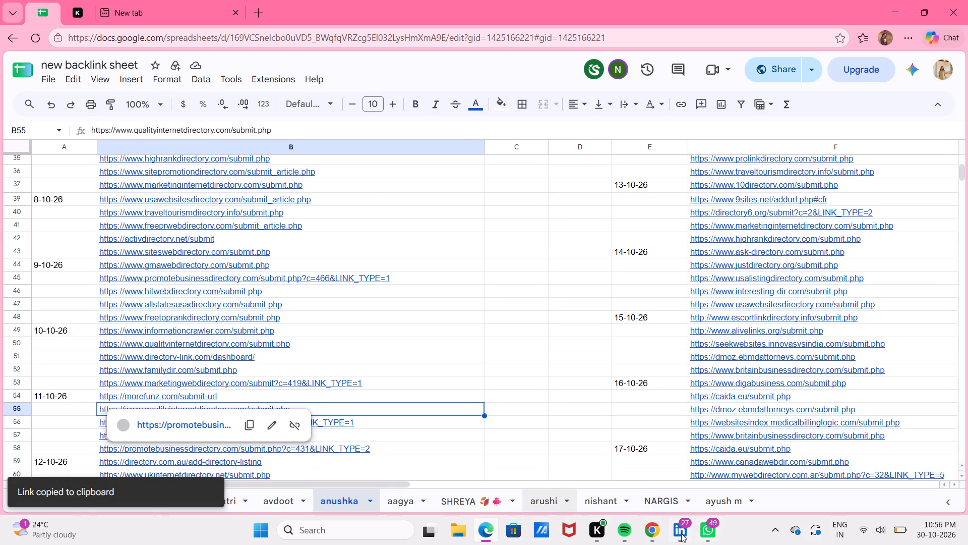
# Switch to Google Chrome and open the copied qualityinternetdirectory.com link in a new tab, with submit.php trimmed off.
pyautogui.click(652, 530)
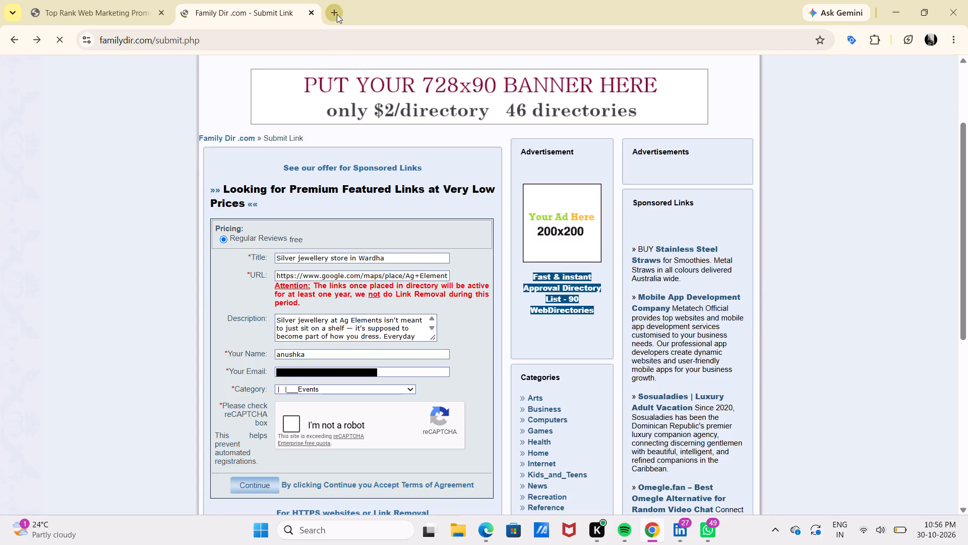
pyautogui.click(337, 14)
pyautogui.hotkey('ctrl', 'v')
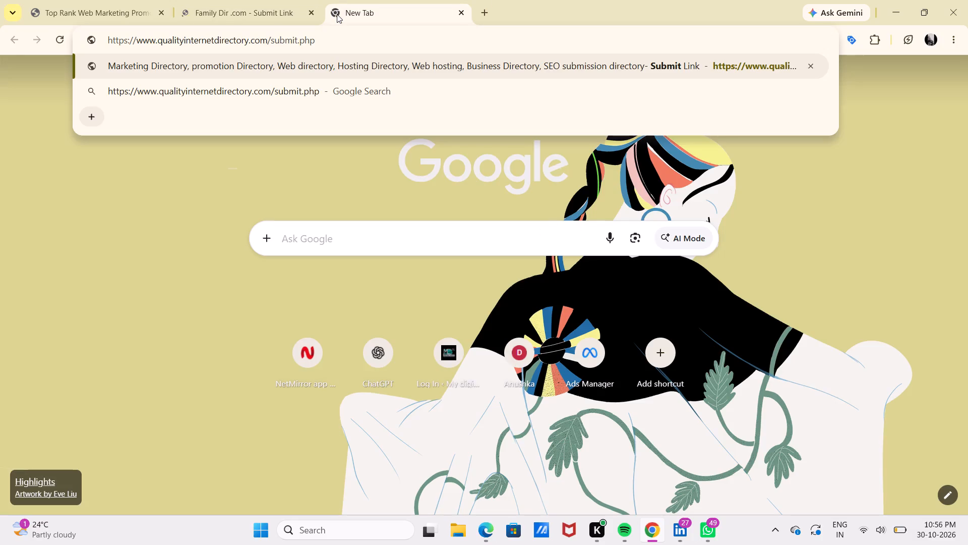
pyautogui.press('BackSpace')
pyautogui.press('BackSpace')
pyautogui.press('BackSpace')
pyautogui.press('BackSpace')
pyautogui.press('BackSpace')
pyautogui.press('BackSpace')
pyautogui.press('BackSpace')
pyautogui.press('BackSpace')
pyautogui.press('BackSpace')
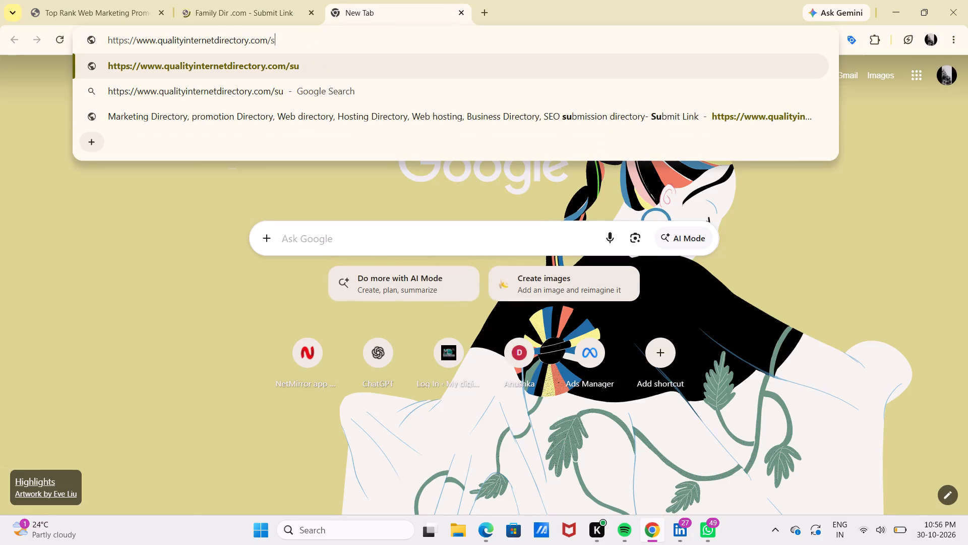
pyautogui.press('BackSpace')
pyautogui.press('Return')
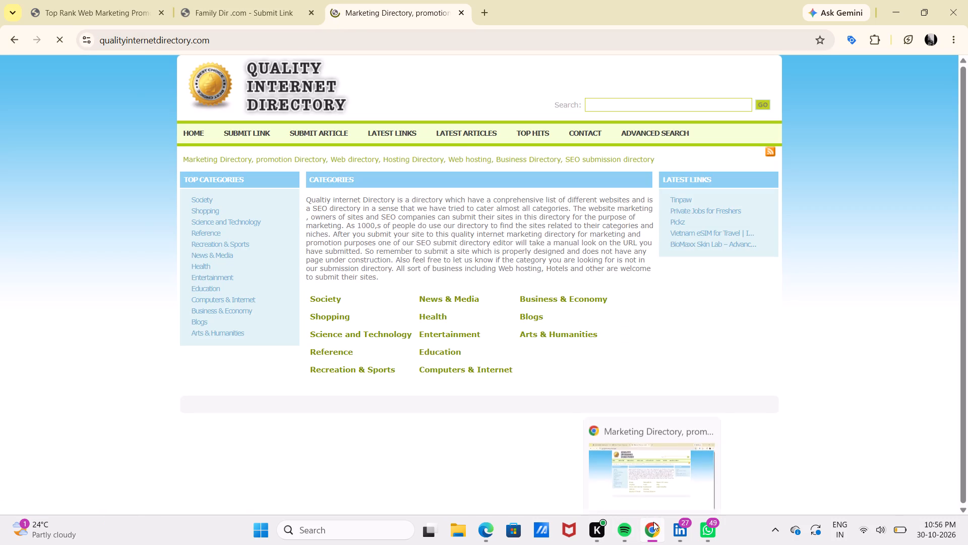
# Switch to Microsoft Edge and copy the marketingwebdirectory.com submission link from the 10-10-26 backlinks in the anushka sheet.
pyautogui.click(483, 532)
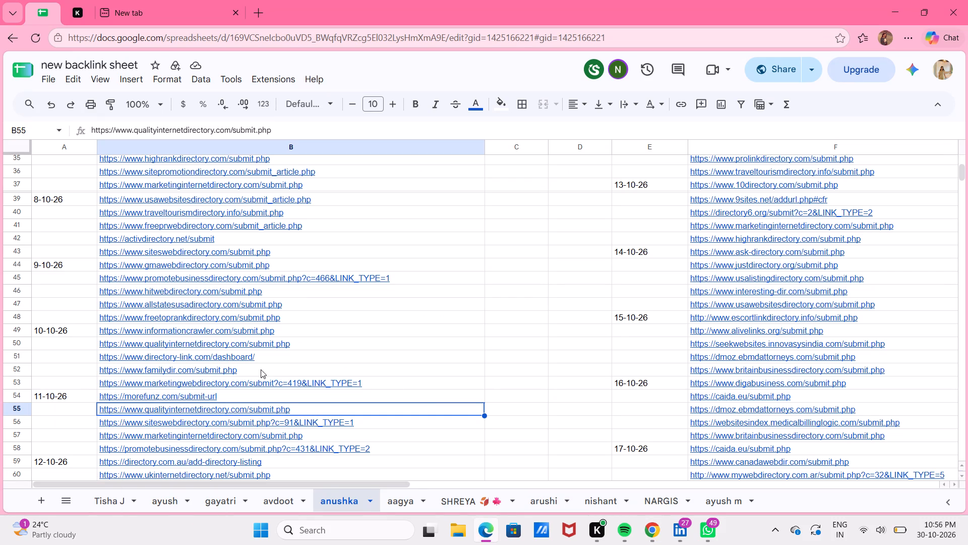
pyautogui.click(252, 381)
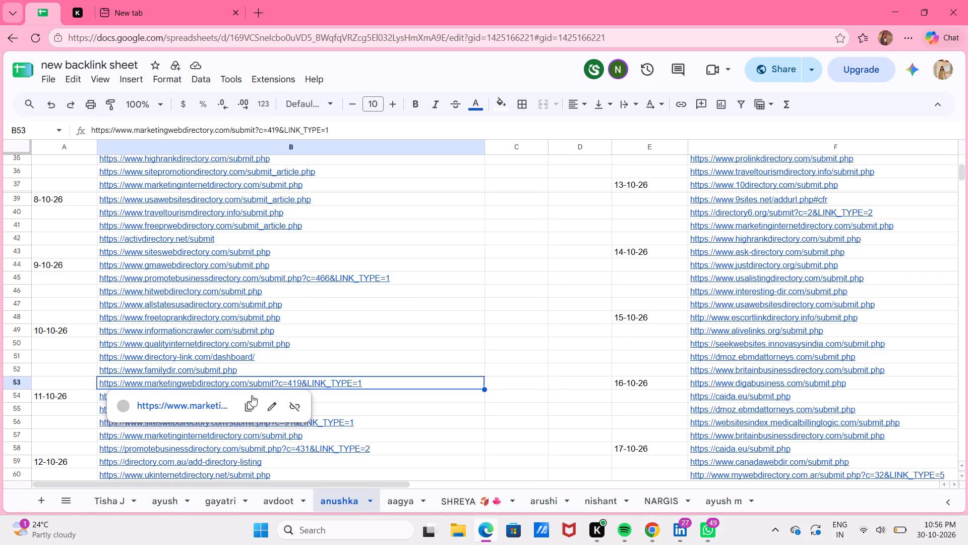
pyautogui.click(251, 403)
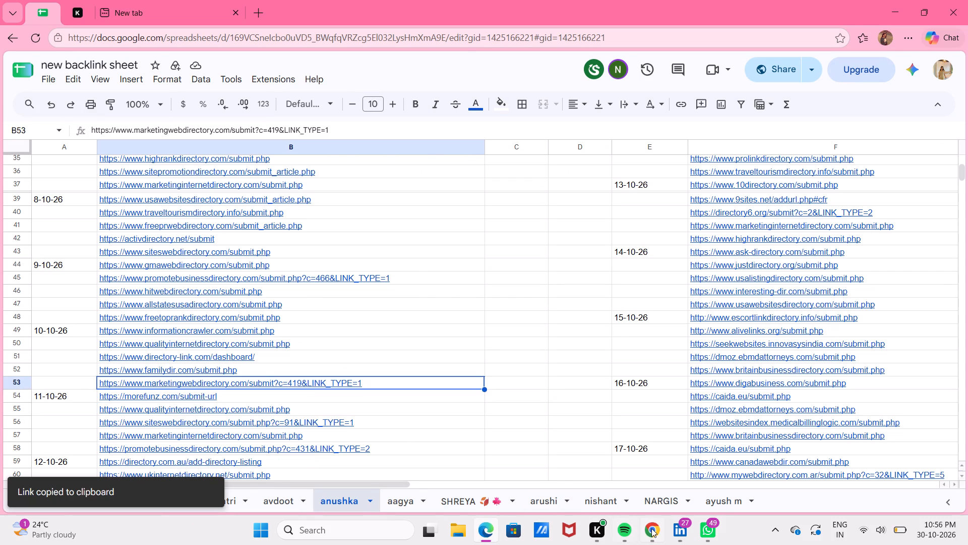
# Switch to Google Chrome and open the copied marketingwebdirectory.com link in a new tab, trimmed to the site's home page address.
pyautogui.click(652, 528)
pyautogui.click(492, 13)
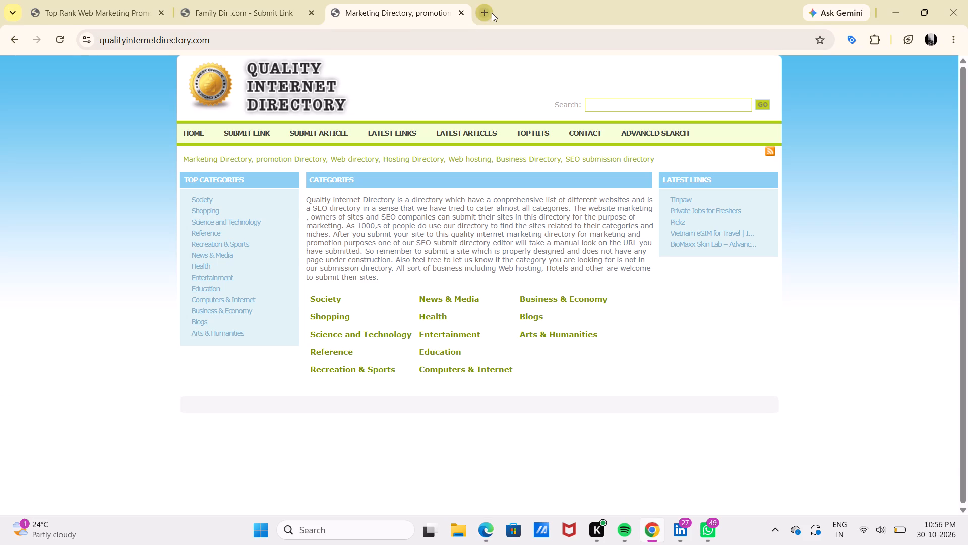
pyautogui.hotkey('ctrl', 'v')
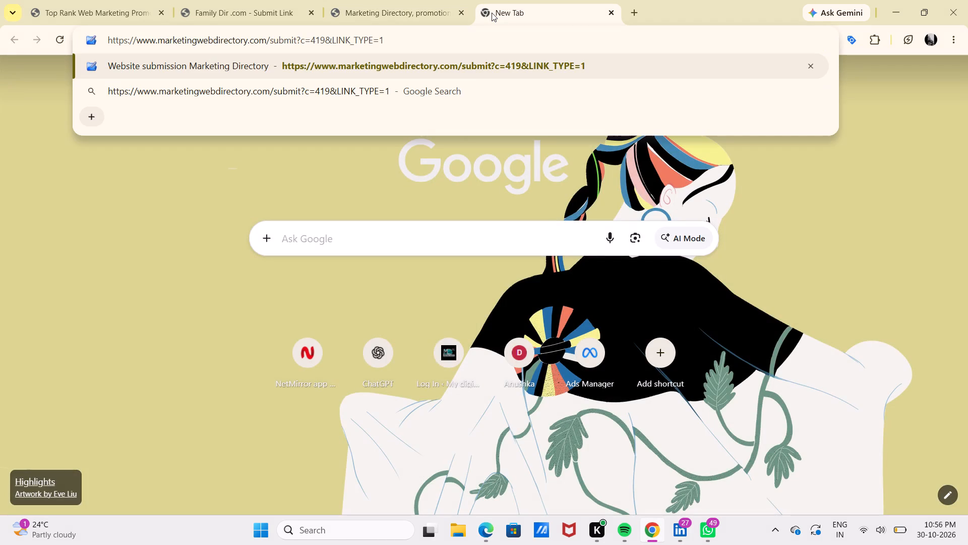
pyautogui.press('BackSpace')
pyautogui.press('BackSpace')
pyautogui.press('BackSpace')
pyautogui.press('BackSpace')
pyautogui.press('BackSpace')
pyautogui.press('BackSpace')
pyautogui.press('BackSpace')
pyautogui.press('BackSpace')
pyautogui.press('BackSpace')
pyautogui.press('BackSpace')
pyautogui.press('BackSpace')
pyautogui.press('BackSpace')
pyautogui.press('BackSpace')
pyautogui.press('BackSpace')
pyautogui.press('BackSpace')
pyautogui.press('BackSpace')
pyautogui.press('BackSpace')
pyautogui.press('BackSpace')
pyautogui.press('BackSpace')
pyautogui.press('BackSpace')
pyautogui.press('BackSpace')
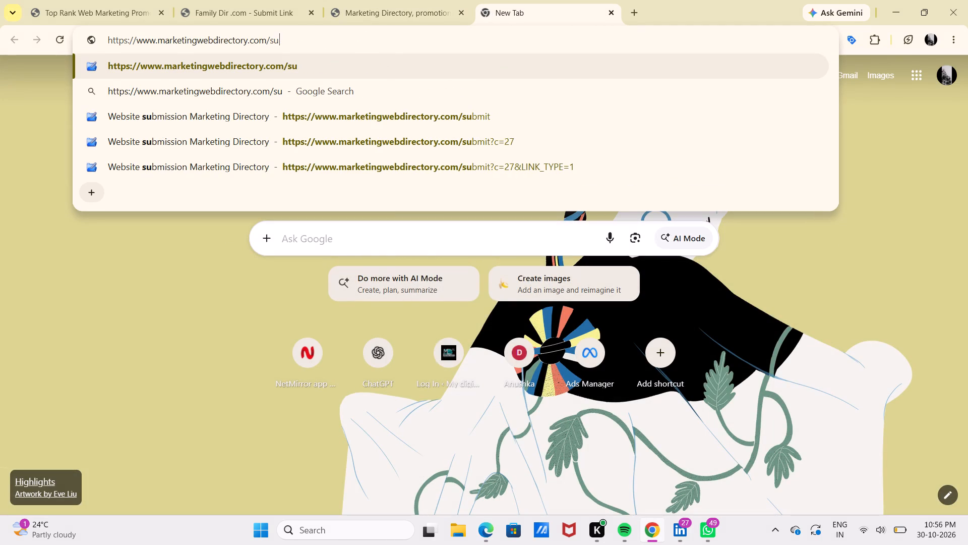
pyautogui.press('BackSpace')
pyautogui.press('BackSpace')
pyautogui.press('Return')
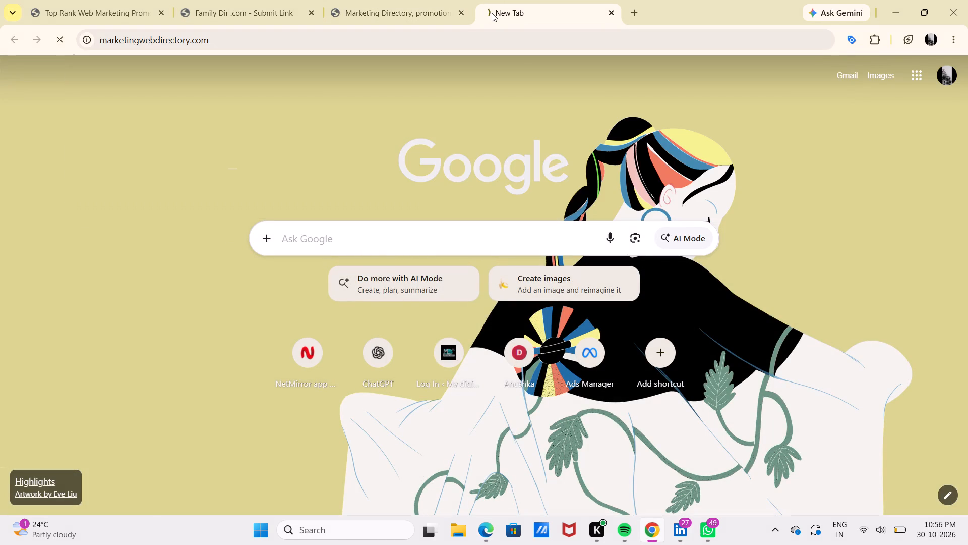
# Close the Quality Internet Directory, Top Rank and Family Dir tabs, keeping only the marketingwebdirectory.com tab.
pyautogui.click(458, 9)
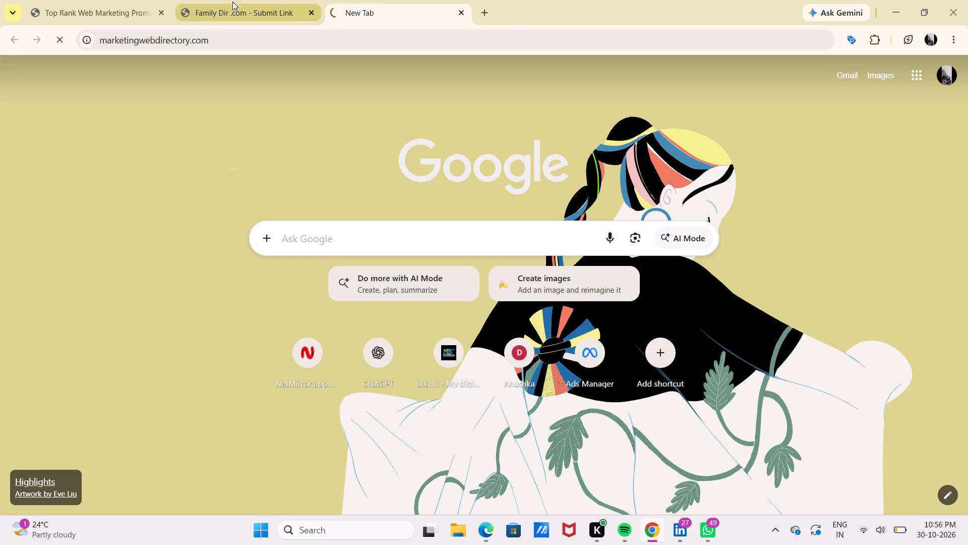
pyautogui.click(160, 11)
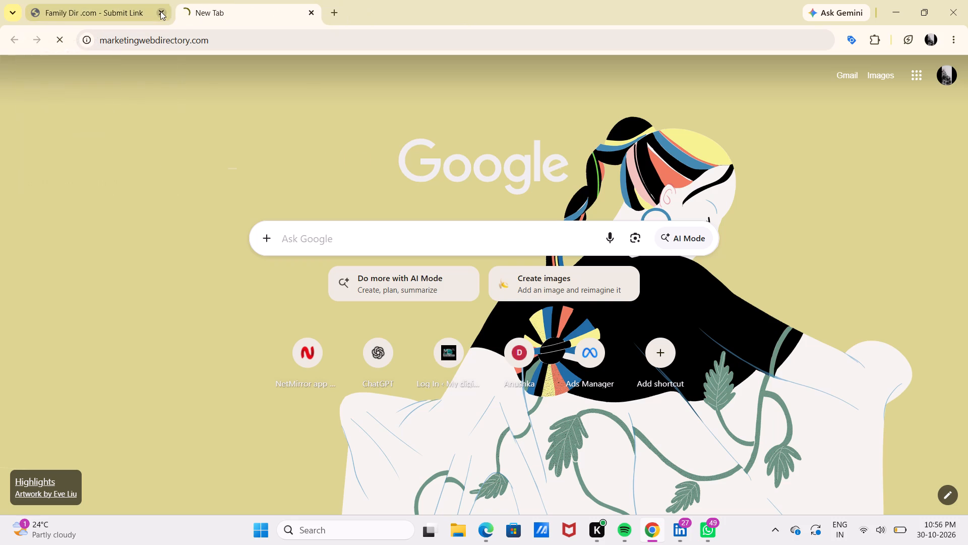
pyautogui.click(160, 11)
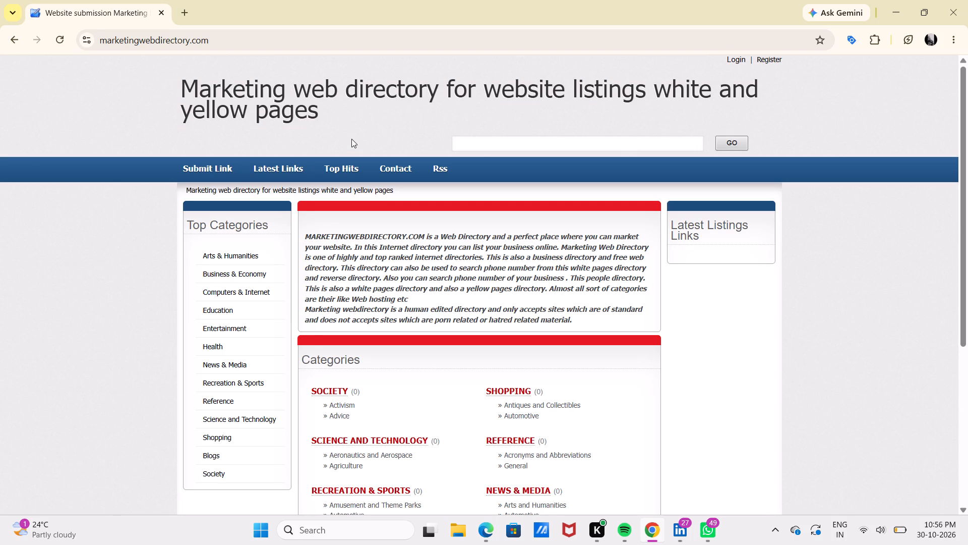
# Start a link submission on Marketing Web Directory with the Business & Economy category and the free Link type.
pyautogui.click(217, 176)
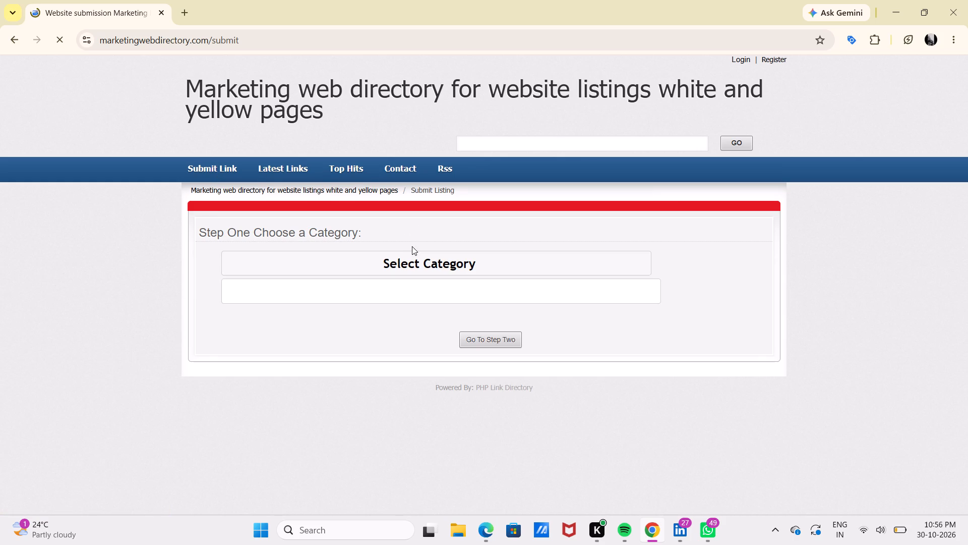
pyautogui.click(433, 265)
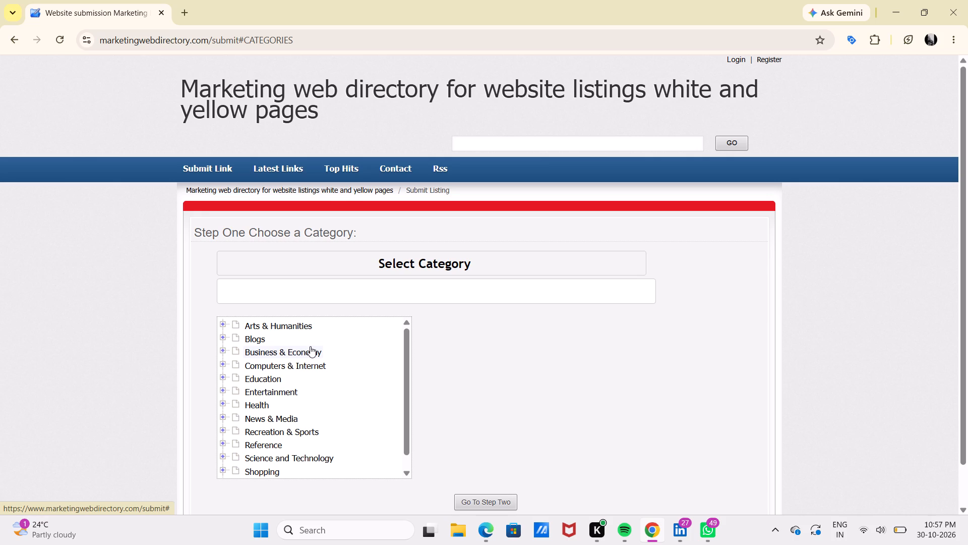
pyautogui.click(310, 346)
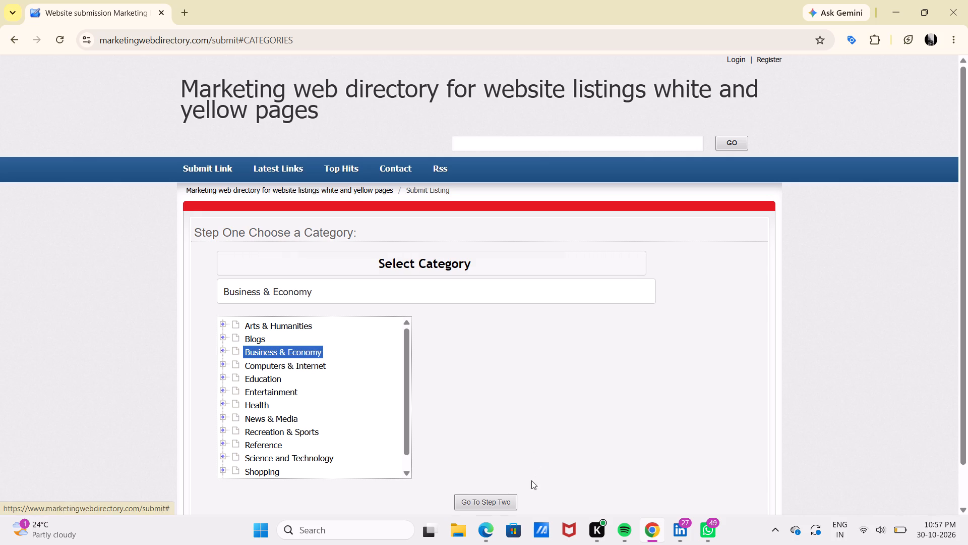
pyautogui.click(488, 498)
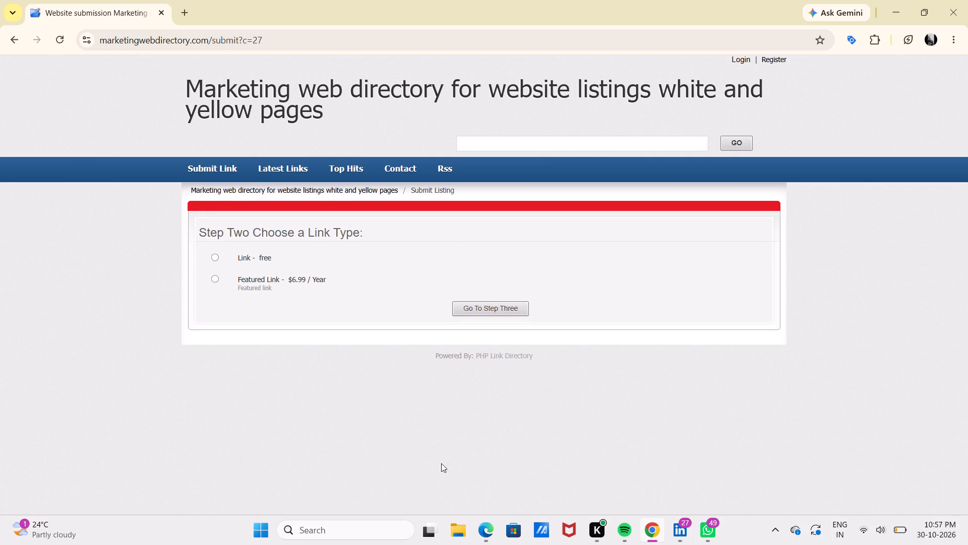
pyautogui.click(214, 258)
pyautogui.click(488, 307)
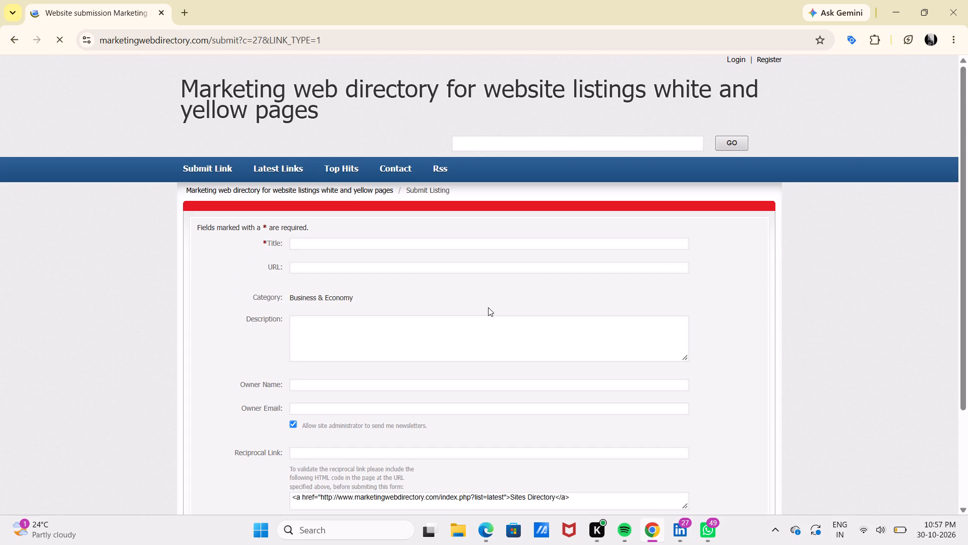
# Begin the Title entry of the Marketing Web Directory listing form.
pyautogui.click(439, 243)
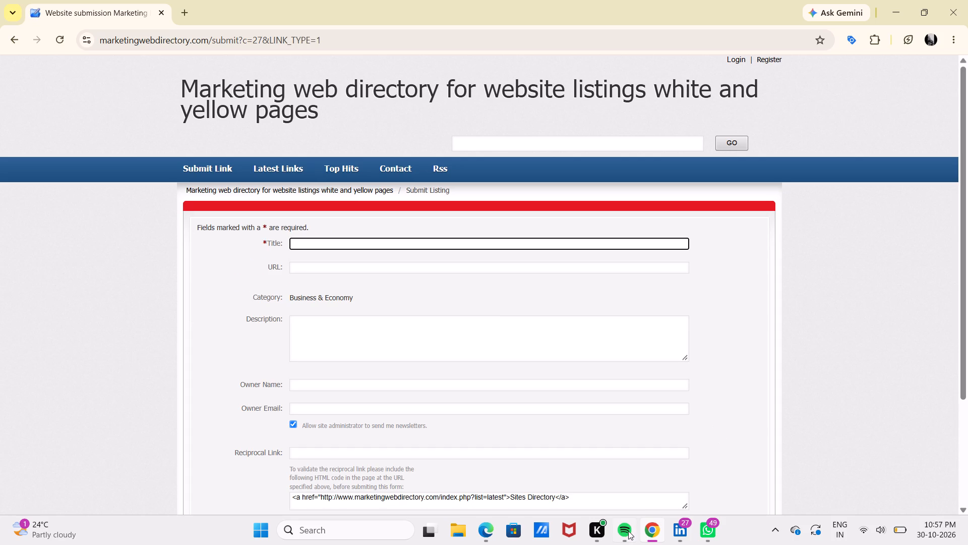
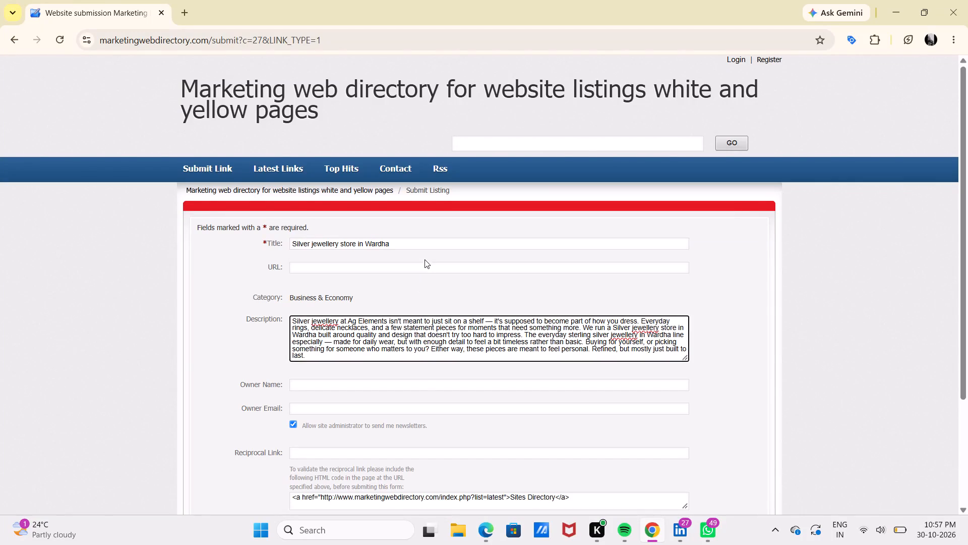
# Begin the URL entry of the Marketing Web Directory listing form.
pyautogui.click(422, 268)
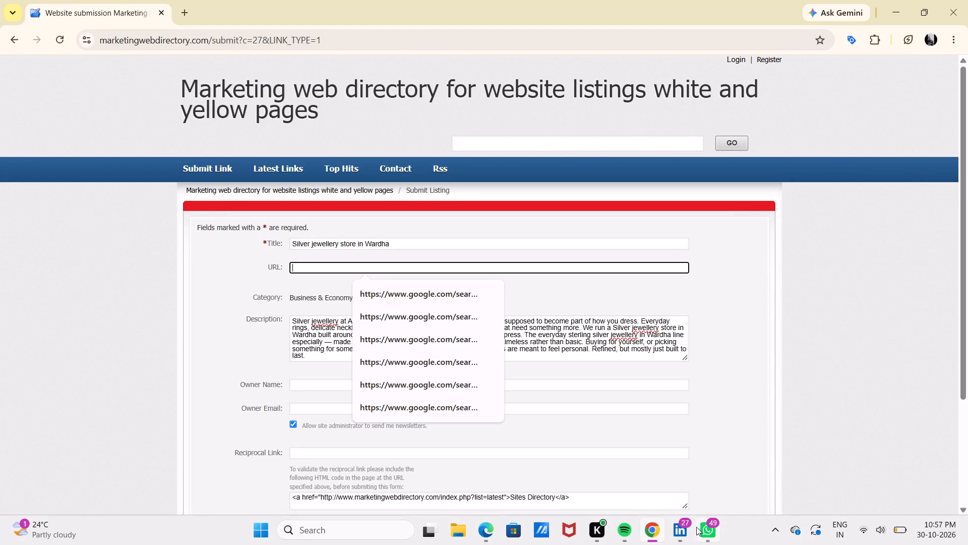
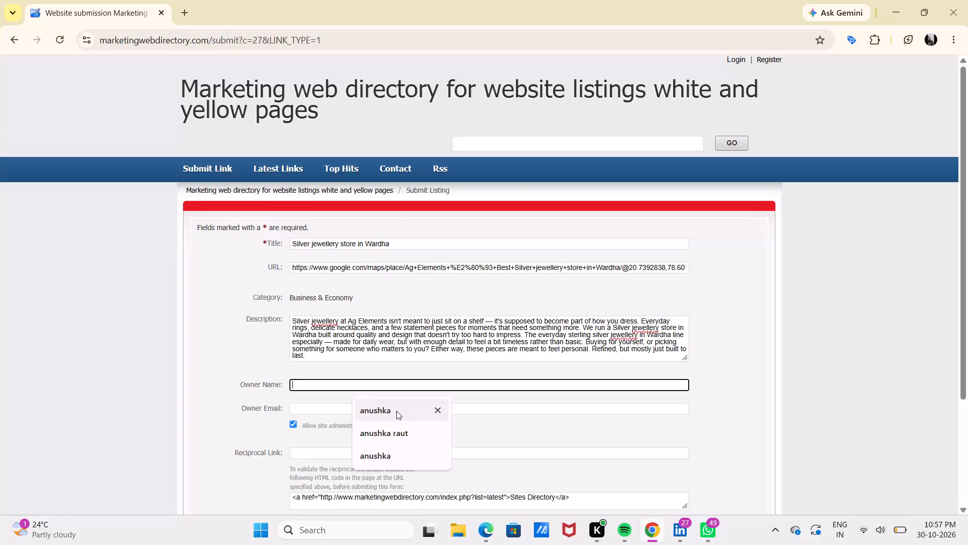
# Fill in the listing form's owner name and owner email from the saved entries.
pyautogui.click(394, 417)
pyautogui.moveTo(390, 412); pyautogui.dragTo(406, 446)
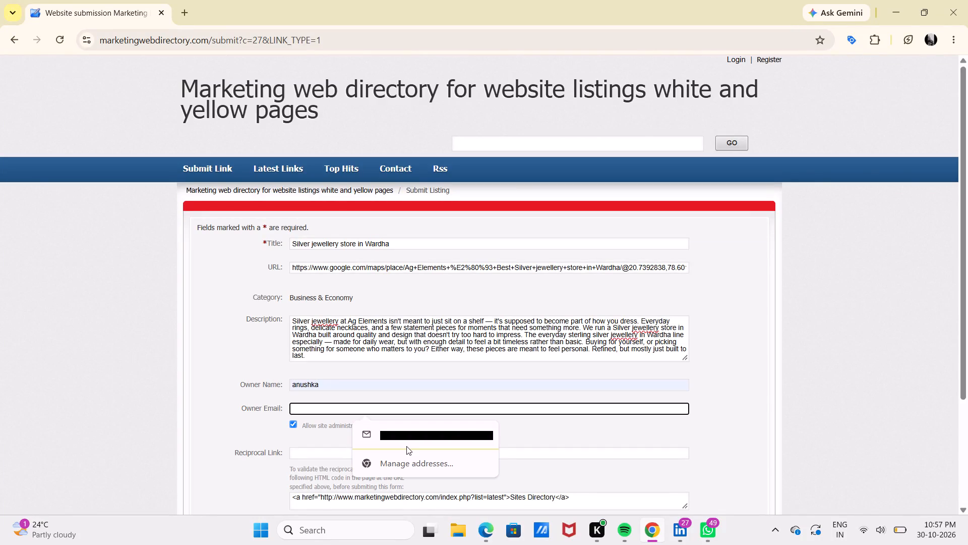
pyautogui.click(406, 446)
pyautogui.click(404, 436)
# Enter the displayed verification code, agree to the submission rules and submit the Marketing Web Directory listing.
pyautogui.scroll(-1, 373, 466)
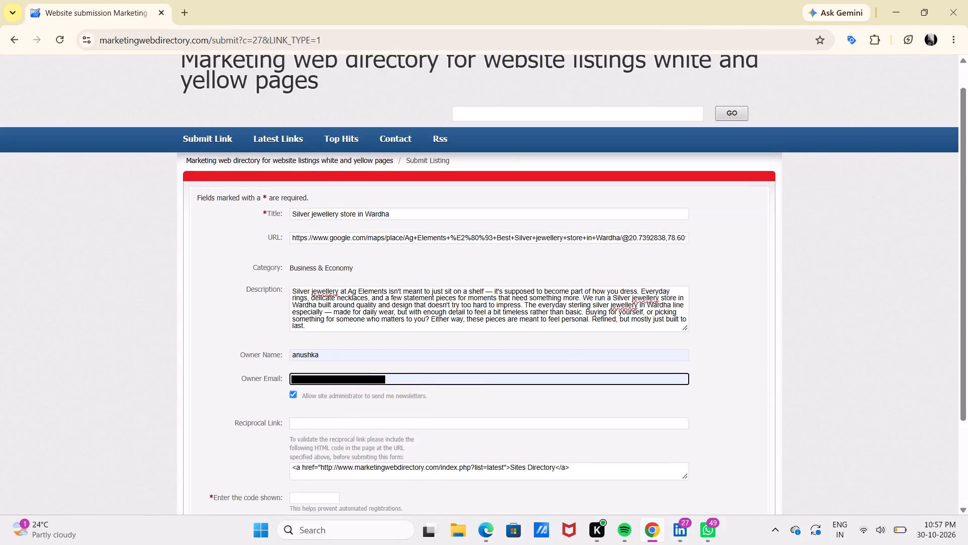
pyautogui.scroll(-1, 373, 466)
pyautogui.click(319, 385)
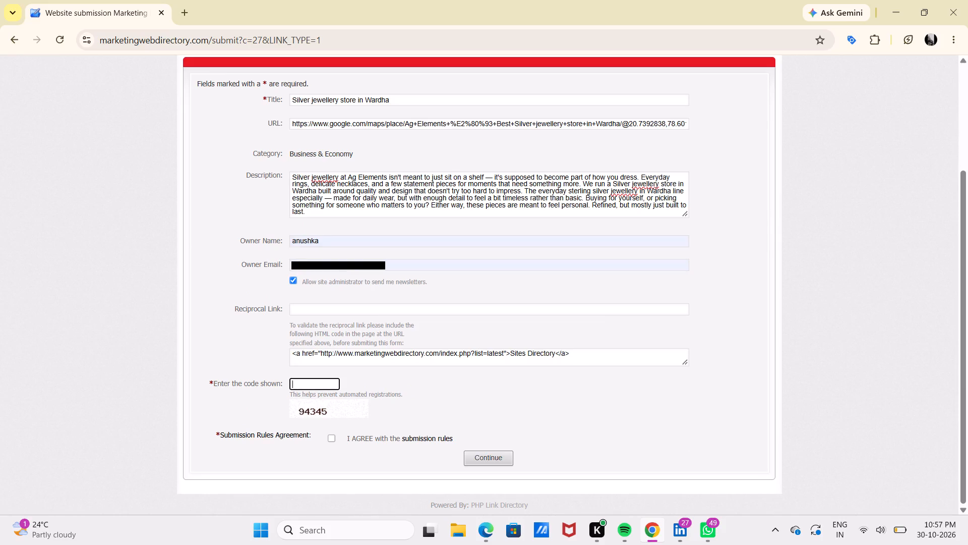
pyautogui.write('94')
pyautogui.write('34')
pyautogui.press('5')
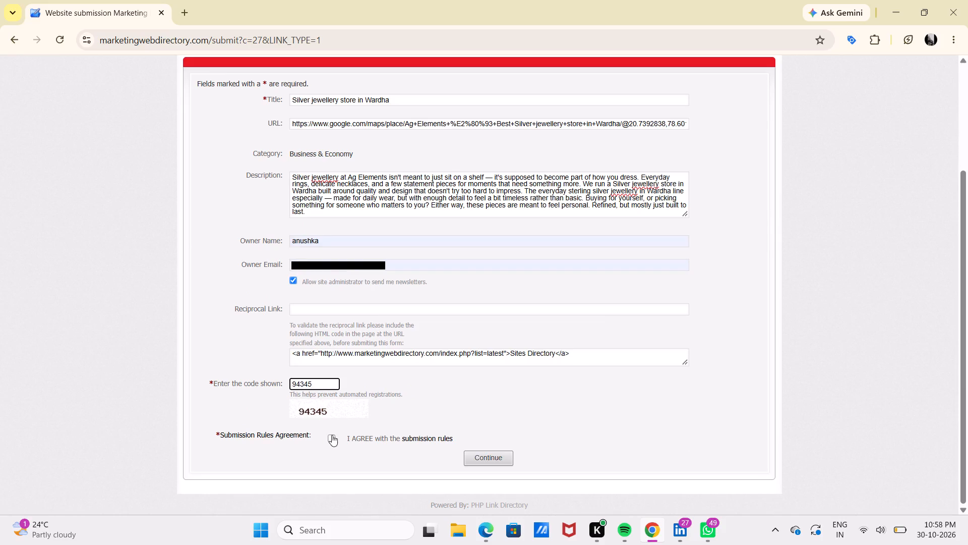
pyautogui.click(332, 435)
pyautogui.click(504, 459)
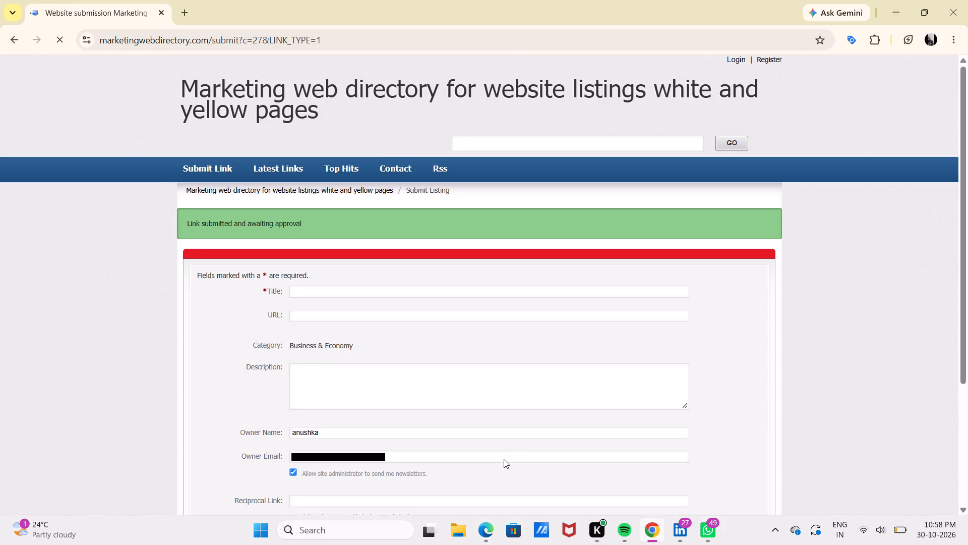
pyautogui.click(179, 37)
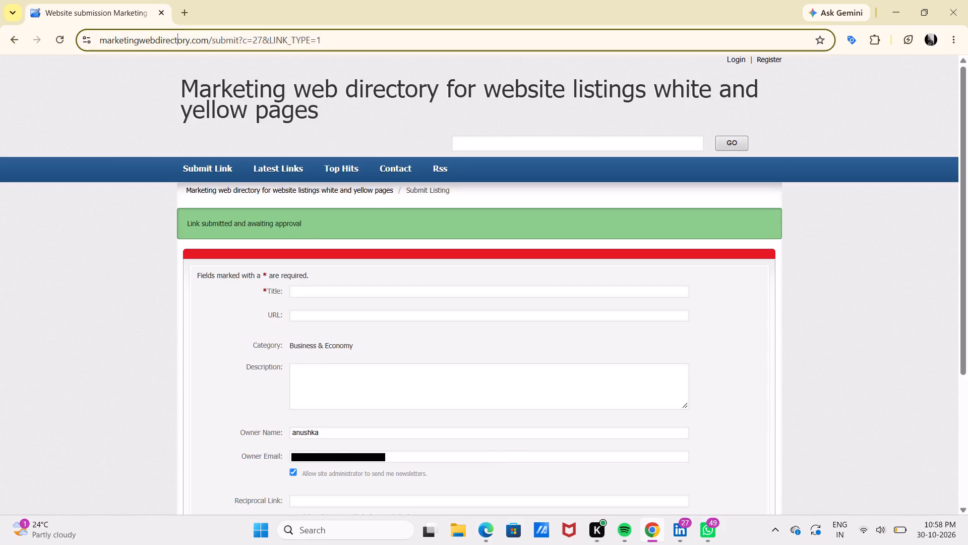
pyautogui.hotkey('ctrl', 'c')
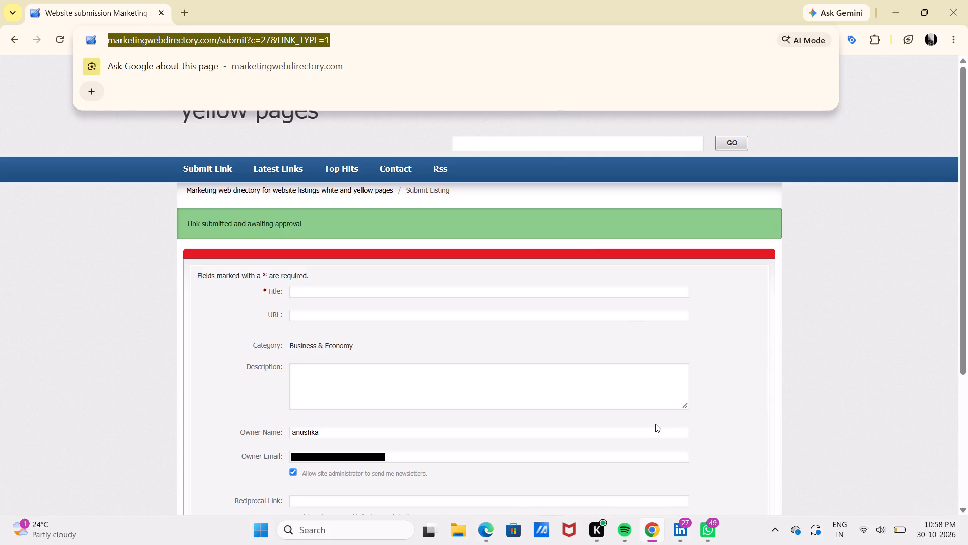
pyautogui.click(488, 530)
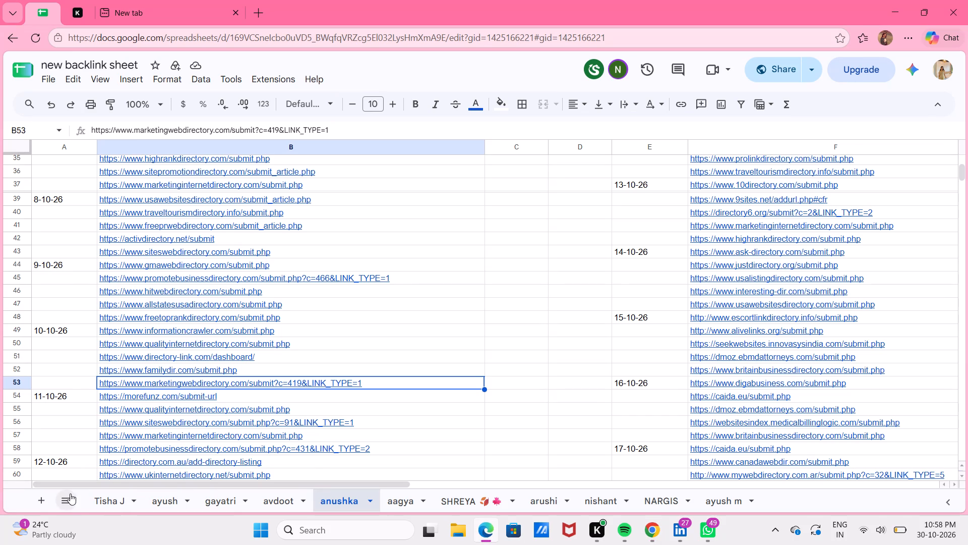
pyautogui.click(102, 496)
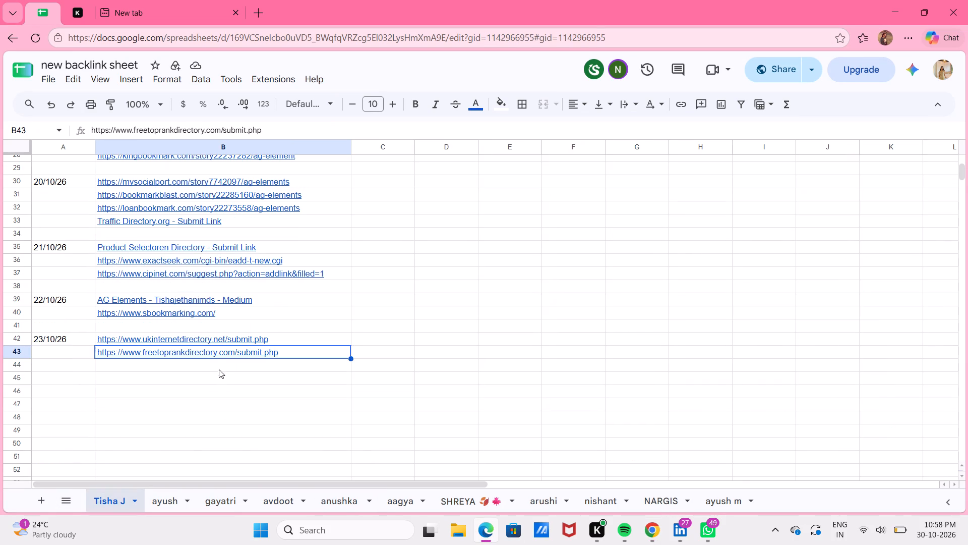
pyautogui.click(220, 365)
pyautogui.hotkey('ctrl', 'v')
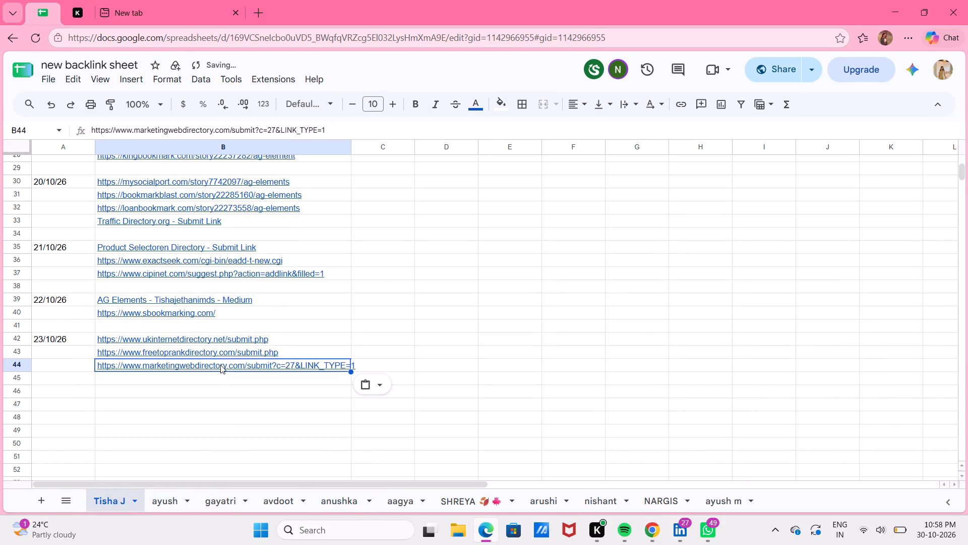
# Enter the date 24/10/26 in cell A46 to begin the next day's entries.
pyautogui.click(55, 391)
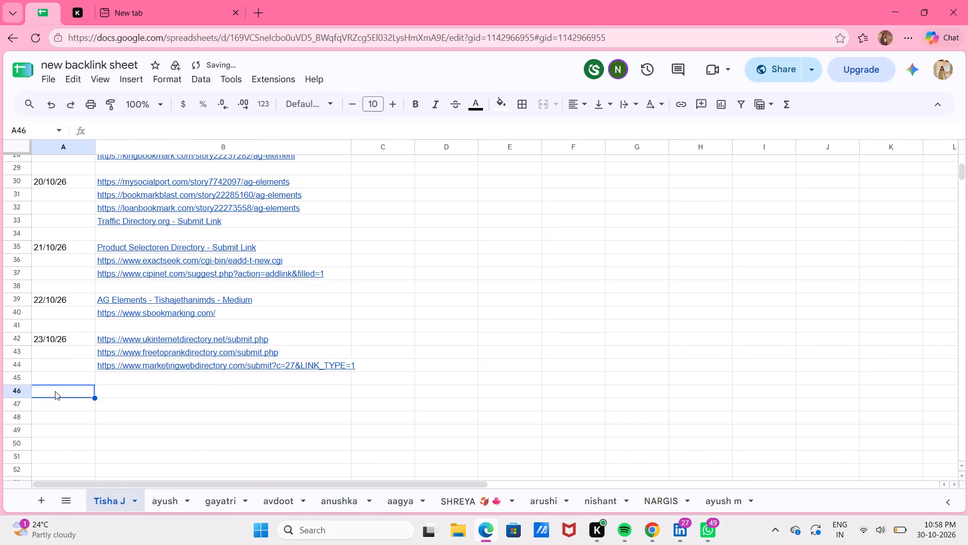
pyautogui.write('24-')
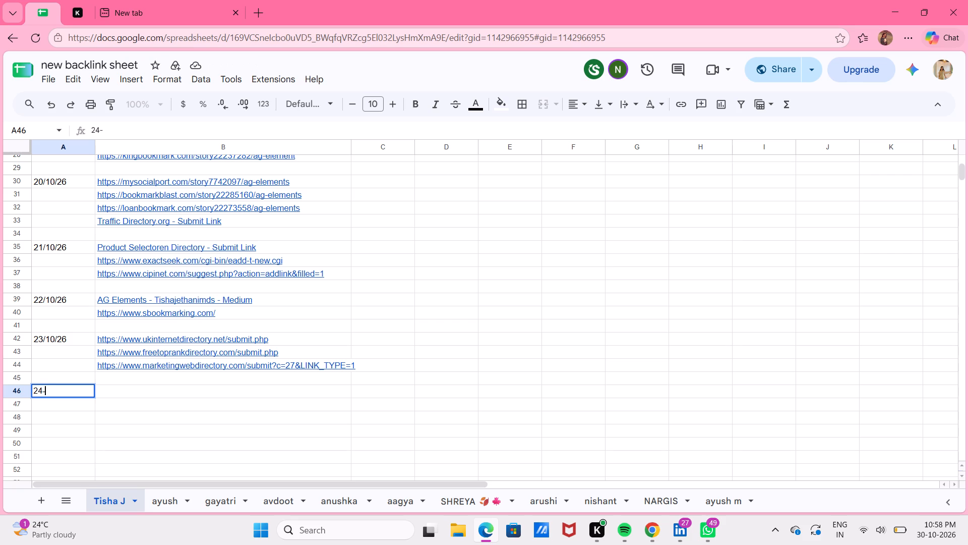
pyautogui.press('BackSpace')
pyautogui.write('/10/26')
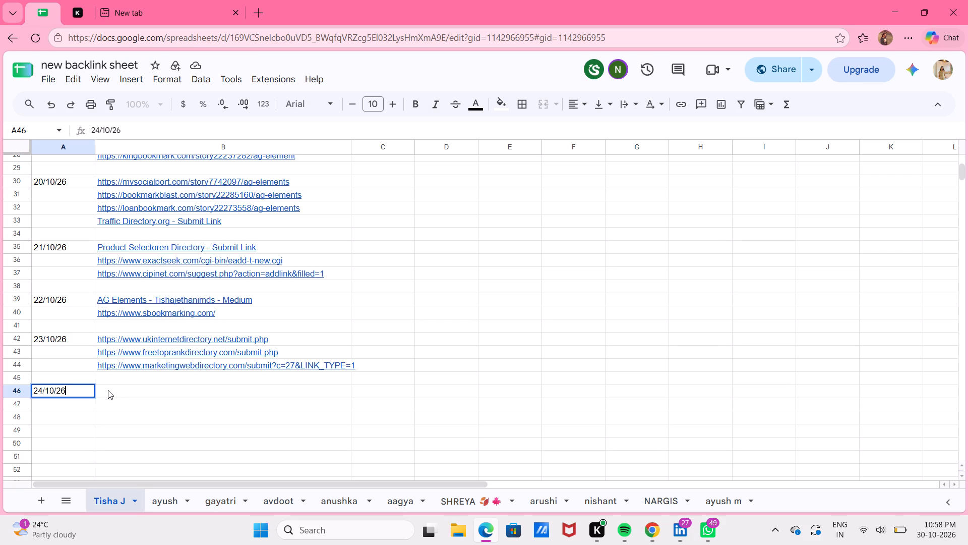
pyautogui.click(113, 392)
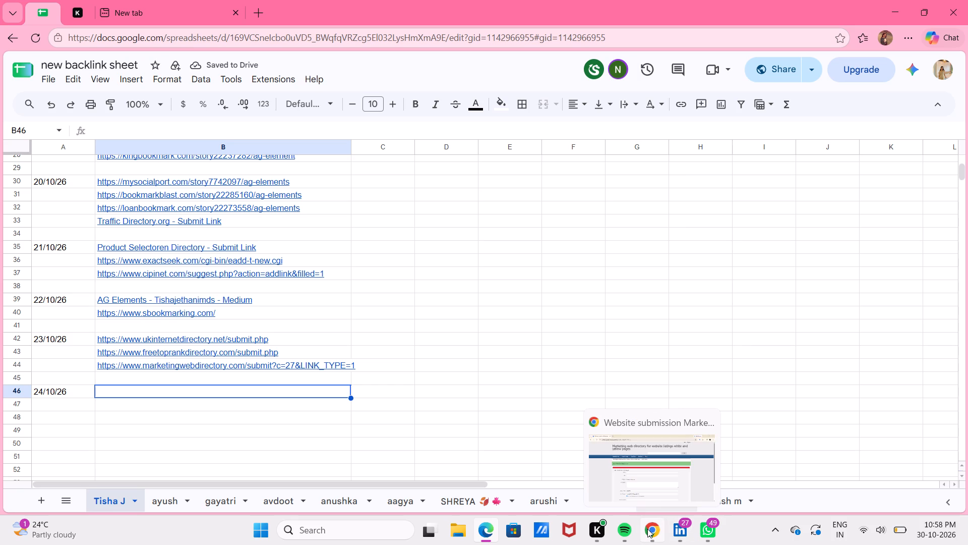
# Copy the escortlinkdirectory.info submission link from the 15-10-26 entry in the anushka sheet.
pyautogui.click(490, 532)
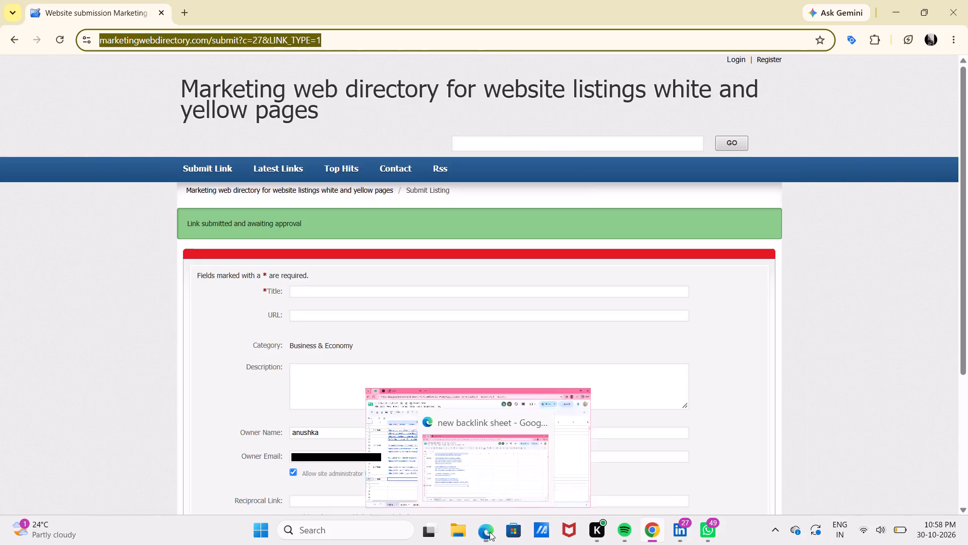
pyautogui.click(490, 532)
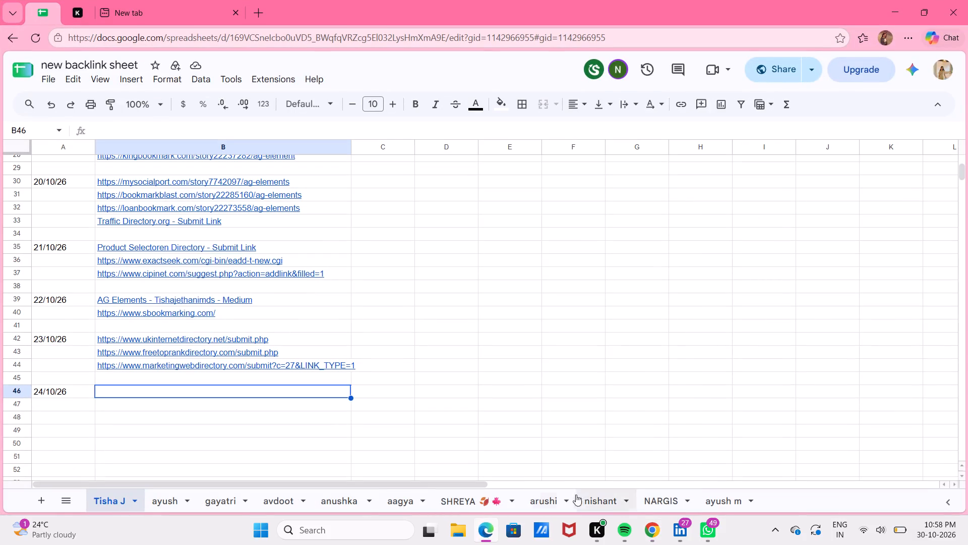
pyautogui.click(349, 494)
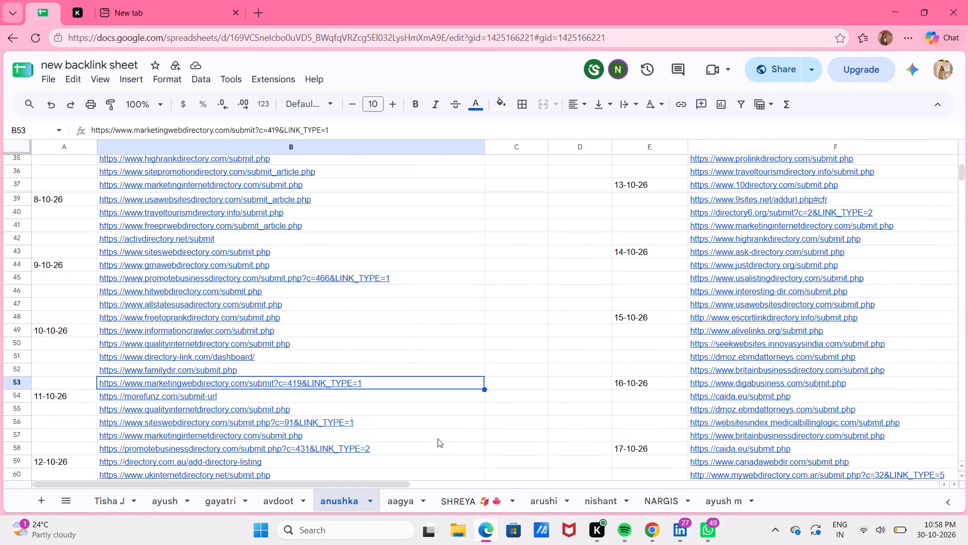
pyautogui.click(762, 315)
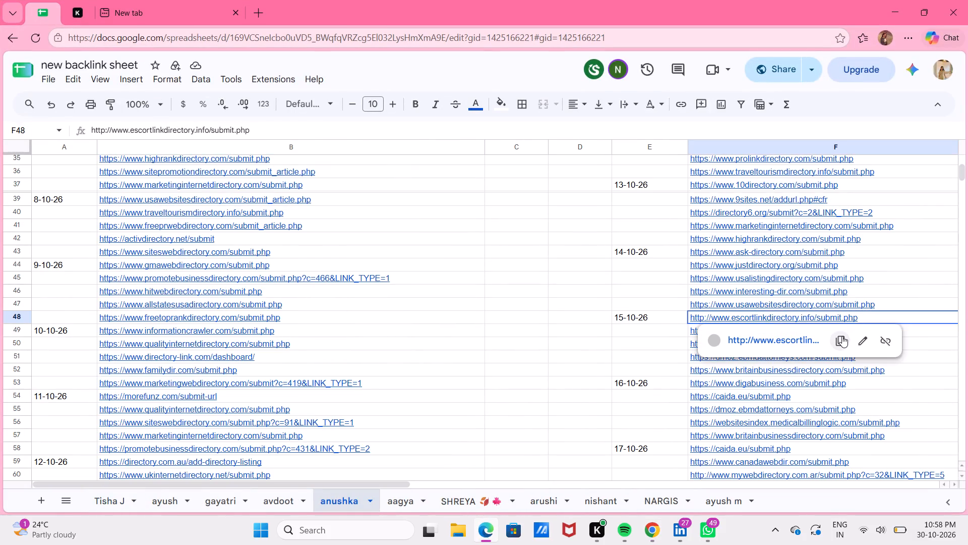
pyautogui.click(842, 336)
# Switch to Chrome, open the escortlinkdirectory.info home page in a new tab without submit.php, and go to its Submit Site page.
pyautogui.click(649, 526)
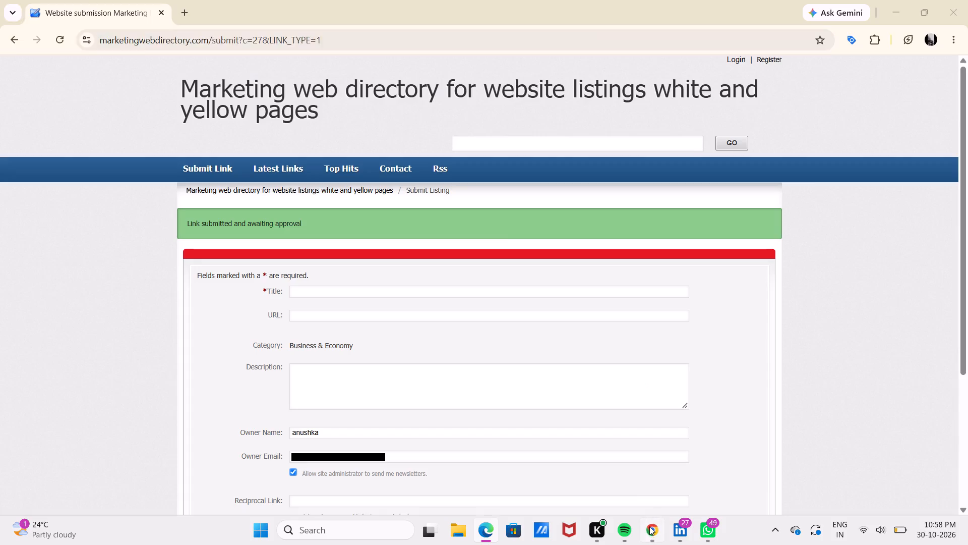
pyautogui.click(184, 11)
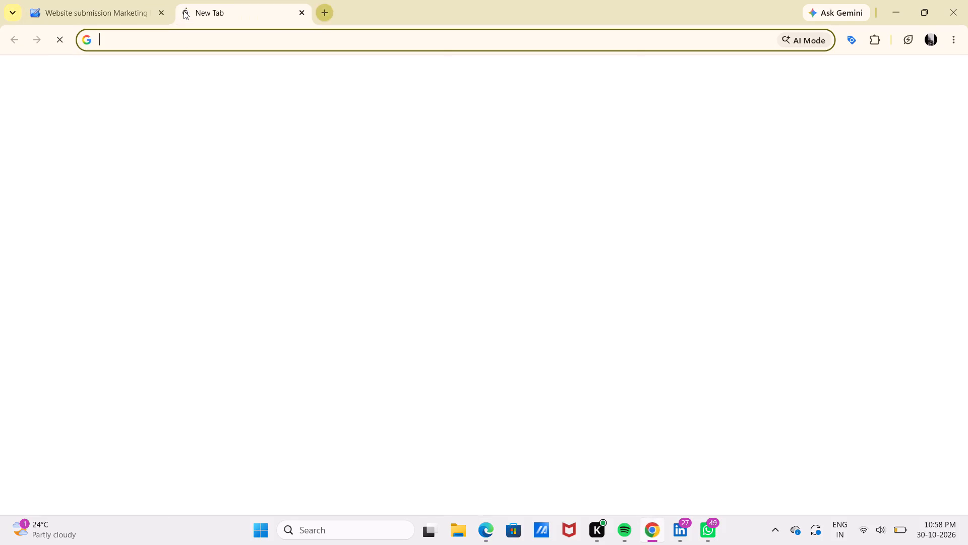
pyautogui.hotkey('ctrl', 'v')
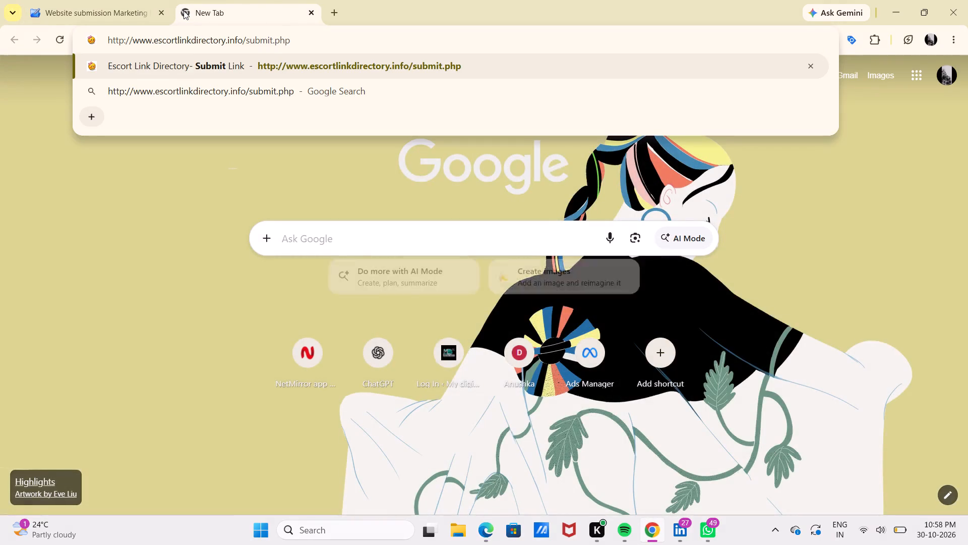
pyautogui.press('BackSpace')
pyautogui.press('BackSpace')
pyautogui.press('BackSpace')
pyautogui.press('BackSpace')
pyautogui.press('BackSpace')
pyautogui.press('BackSpace')
pyautogui.press('BackSpace')
pyautogui.press('BackSpace')
pyautogui.press('BackSpace')
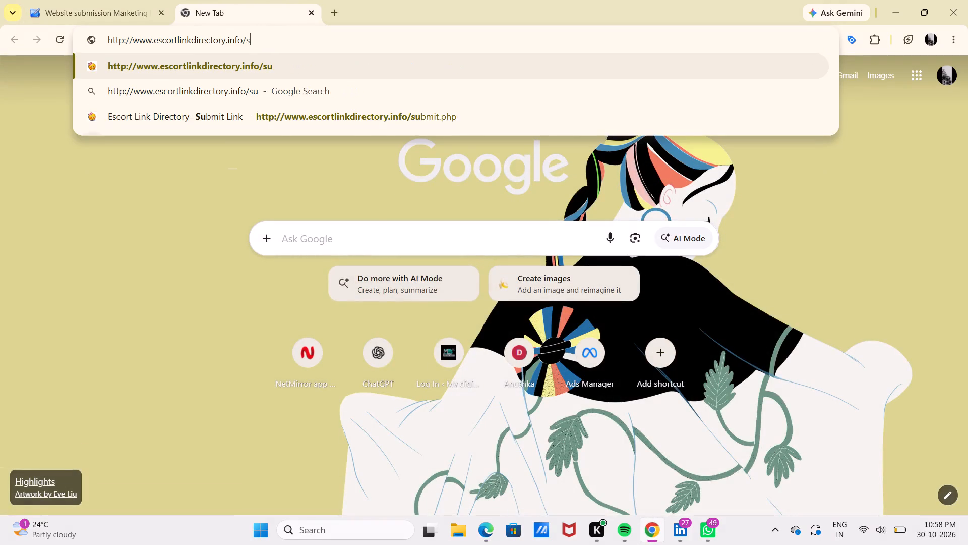
pyautogui.press('BackSpace')
pyautogui.press('Return')
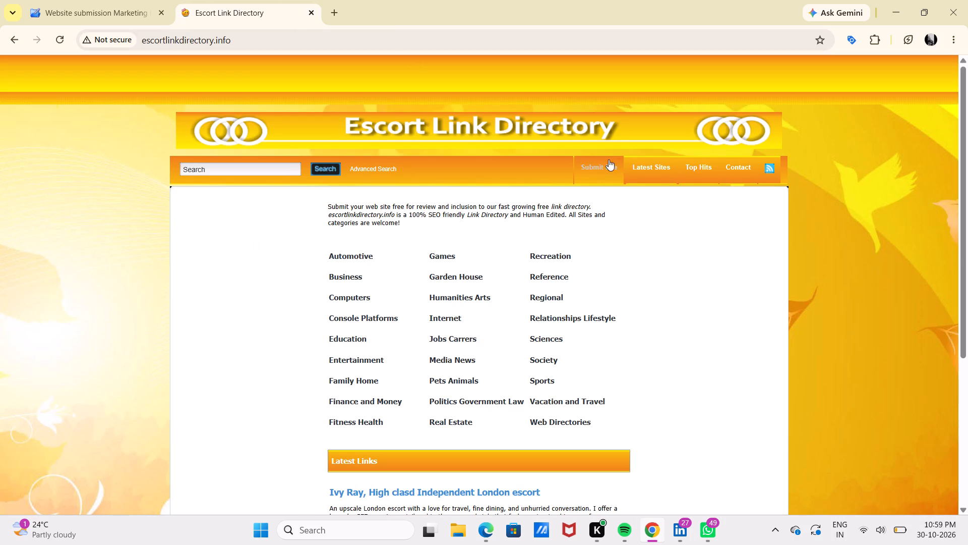
pyautogui.click(597, 168)
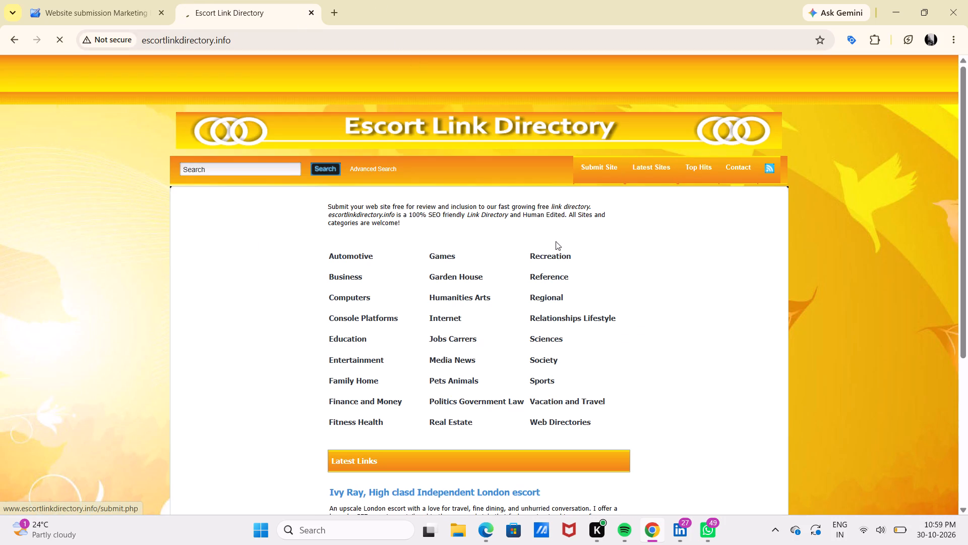
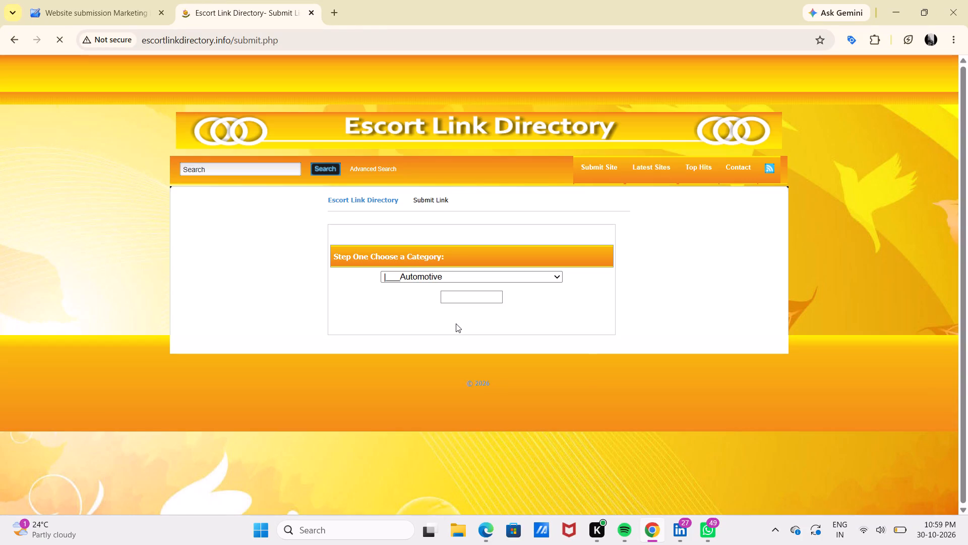
# Choose the Communities Forums category under Automotive and the free DELET LINK type, continuing to the link submission form.
pyautogui.click(493, 277)
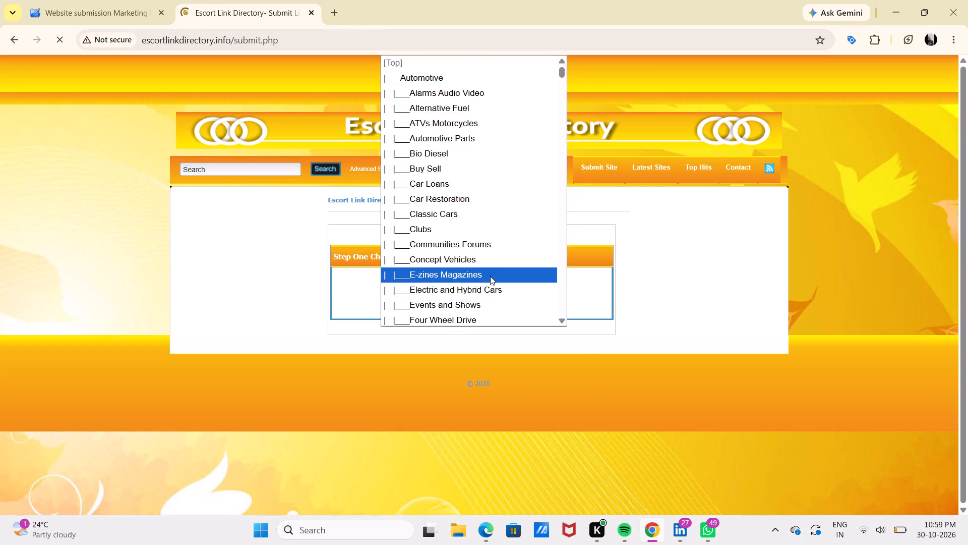
pyautogui.click(462, 246)
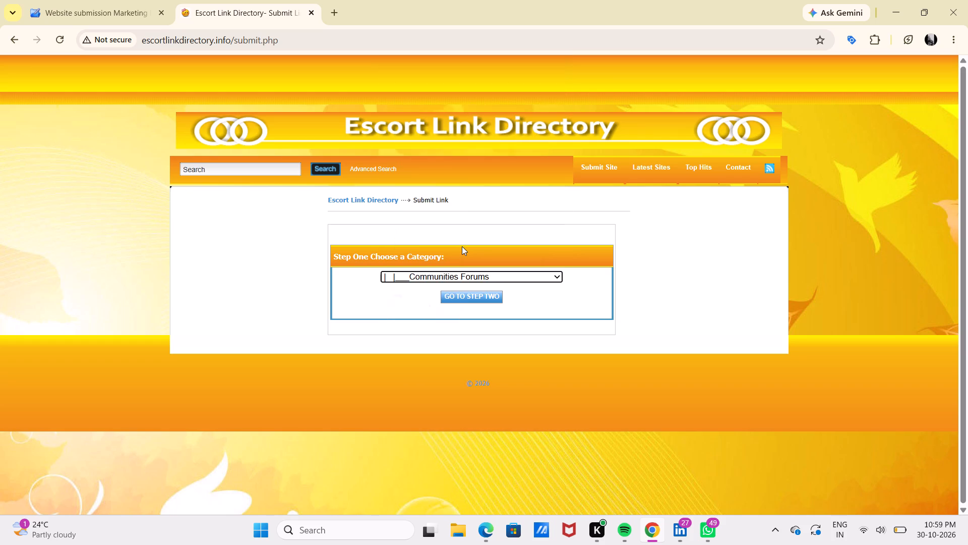
pyautogui.click(470, 300)
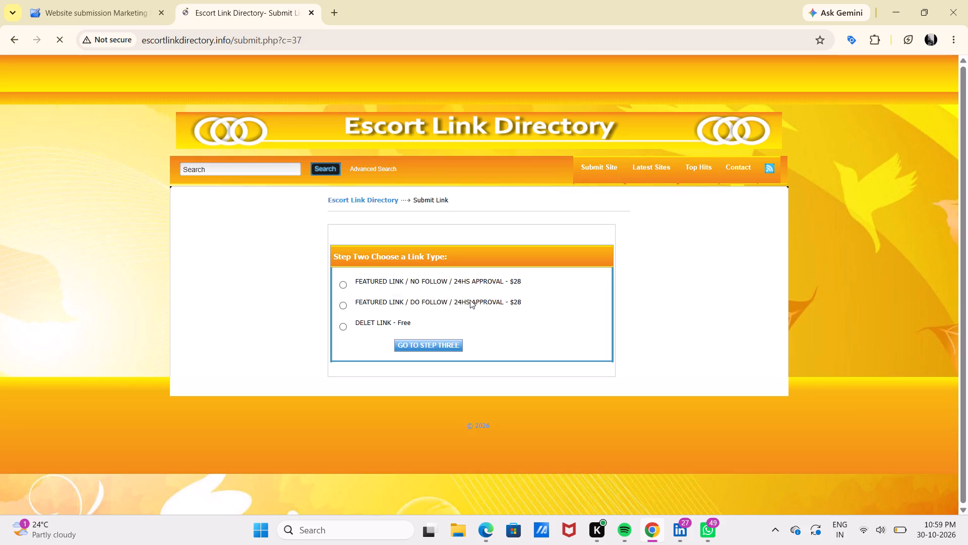
pyautogui.click(341, 326)
pyautogui.click(441, 345)
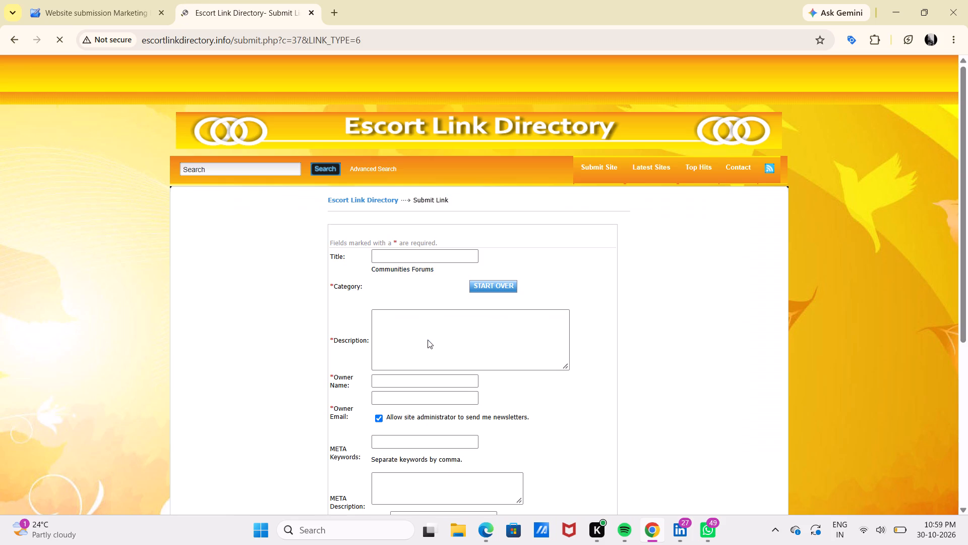
# Examine the submission form's fields from the title and description down to the reciprocal link and submission rules agreement.
pyautogui.click(412, 343)
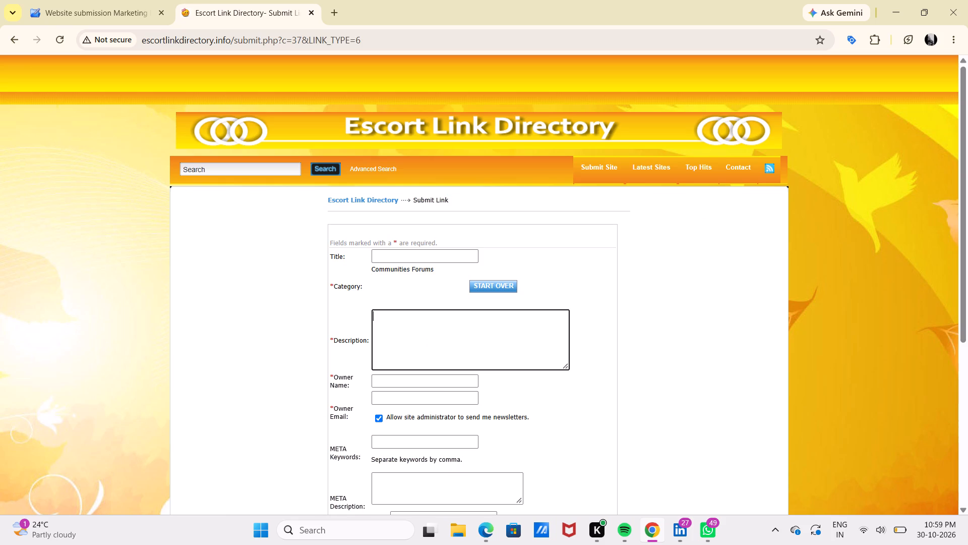
pyautogui.scroll(-1, 401, 379)
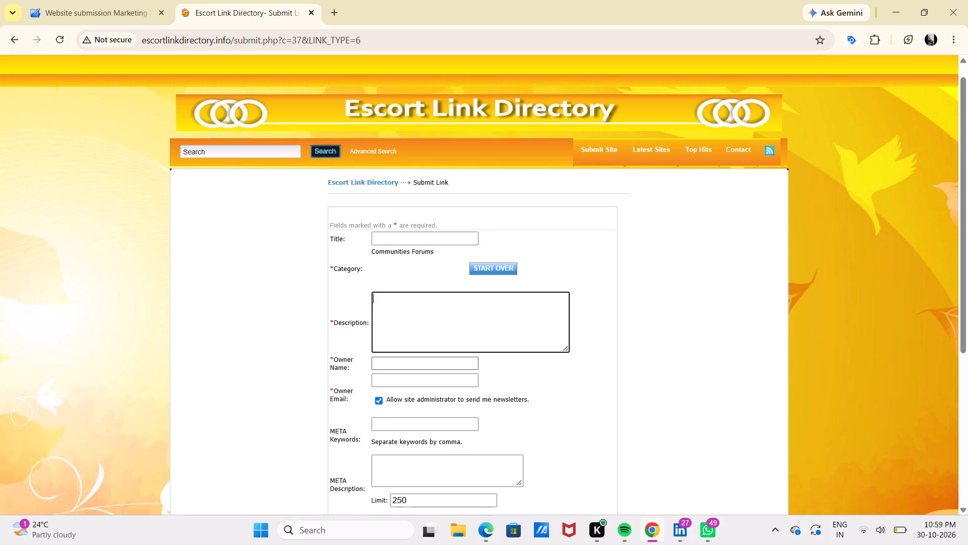
pyautogui.scroll(-4, 401, 379)
pyautogui.scroll(1, 407, 404)
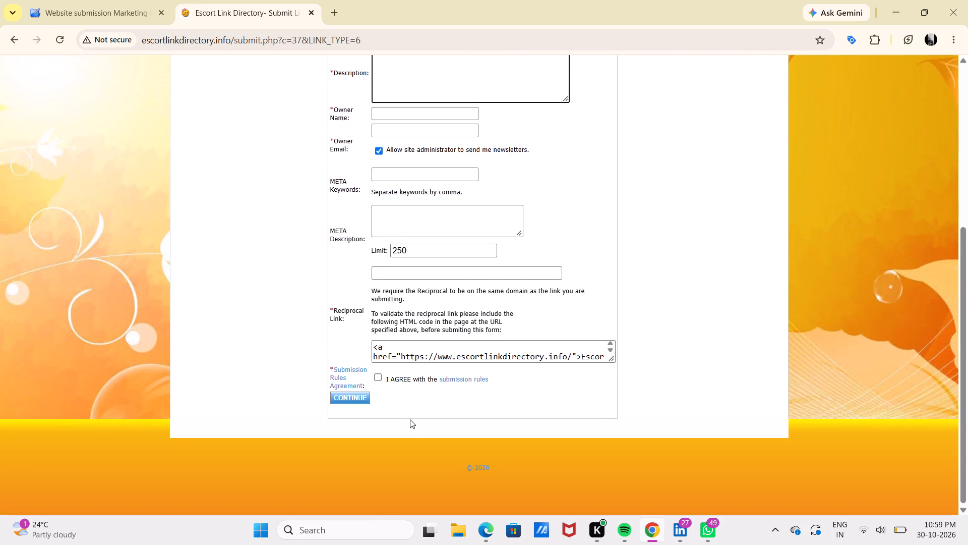
pyautogui.scroll(3, 410, 419)
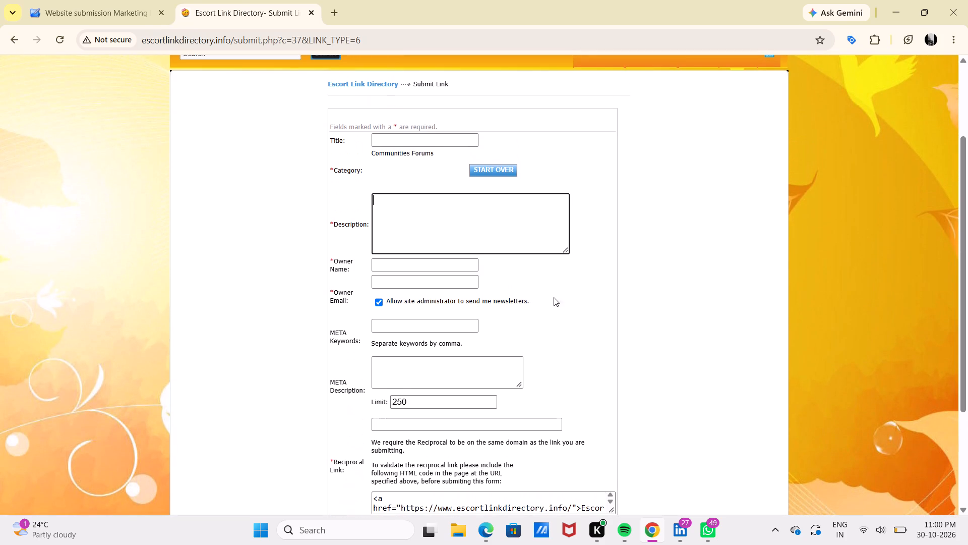
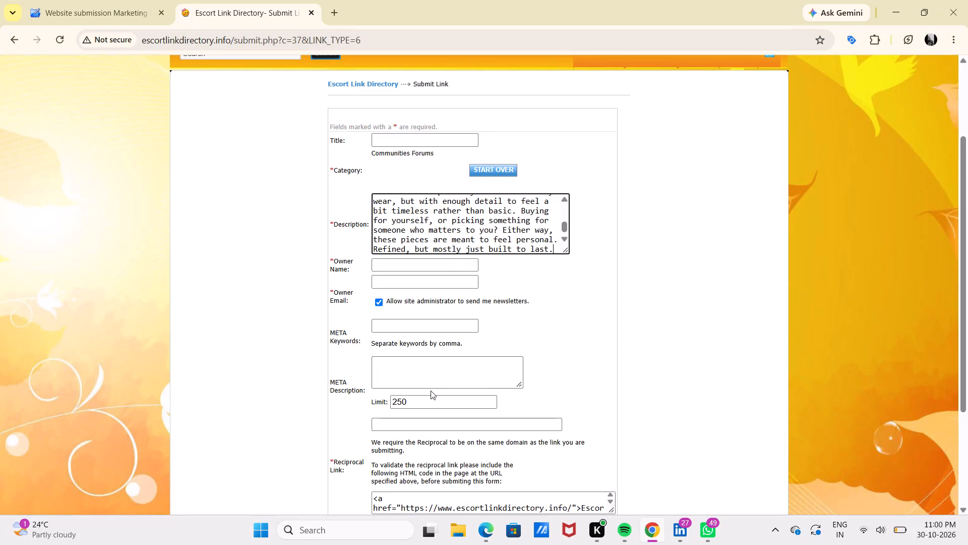
# Fill the META Description with the same copied jewellery store description used in the Description field.
pyautogui.click(434, 379)
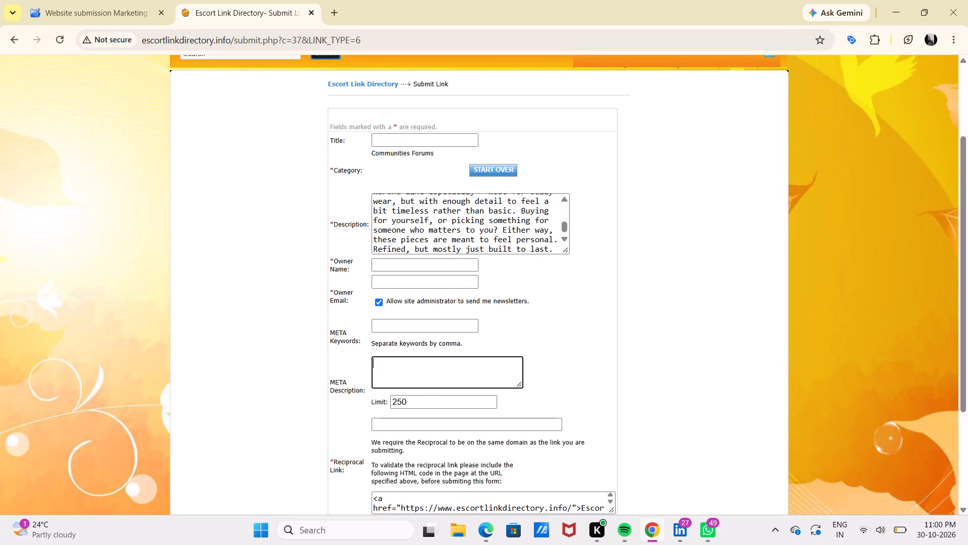
pyautogui.hotkey('ctrl', 'v')
pyautogui.click(595, 123)
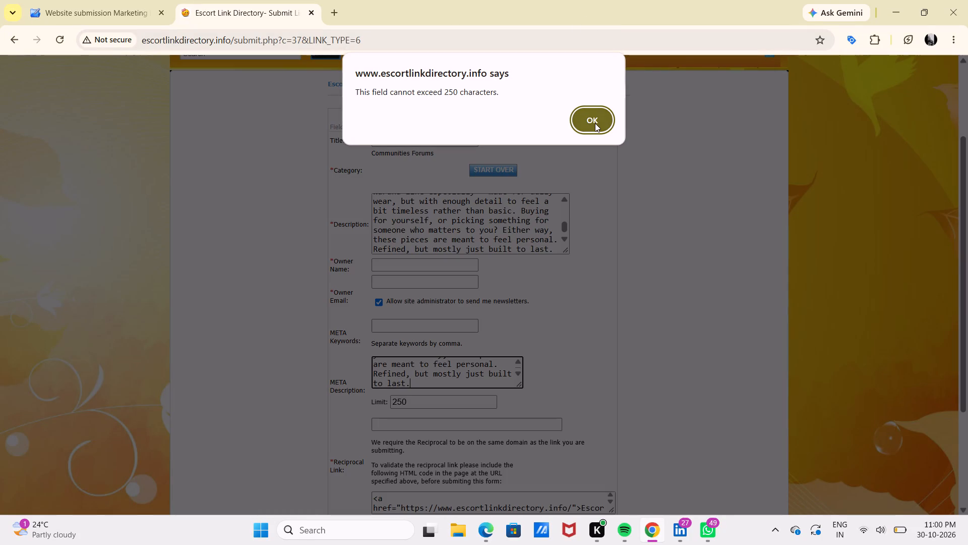
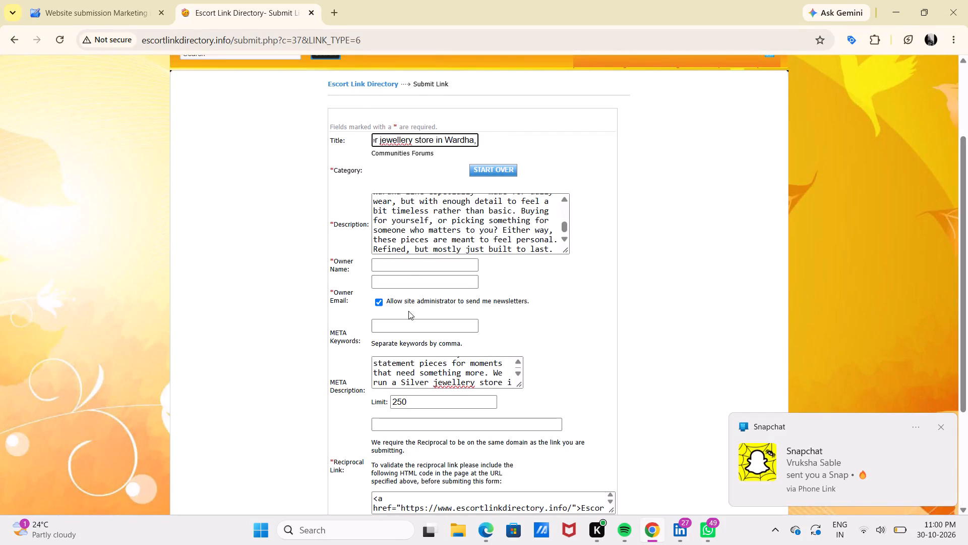
# Fill META Keywords with the copied silver jewellery store in Wardha text and autofill the owner's name and email.
pyautogui.click(411, 327)
pyautogui.hotkey('ctrl', 'v')
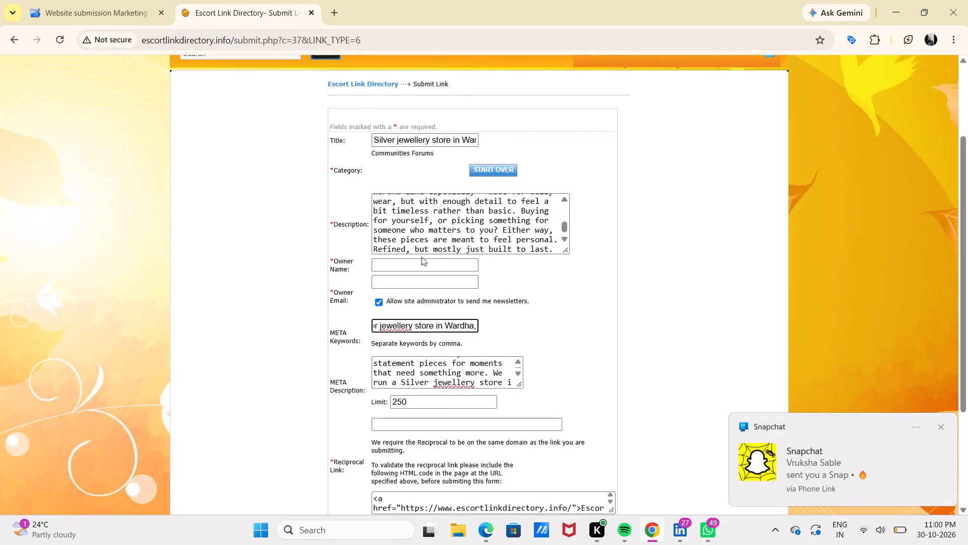
pyautogui.click(418, 266)
pyautogui.click(443, 290)
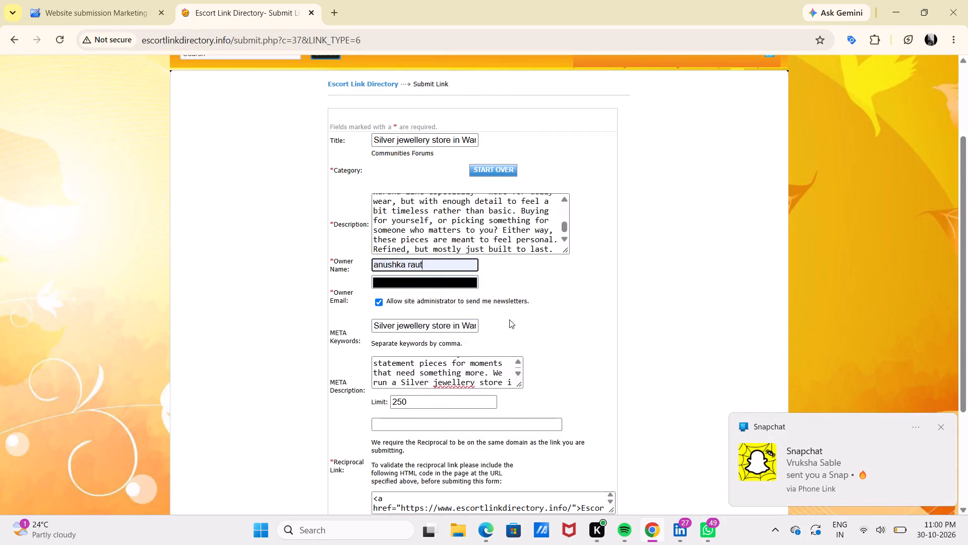
# Agree to the submission rules and try to continue the link submission with the Reciprocal Link left empty.
pyautogui.scroll(-1, 498, 413)
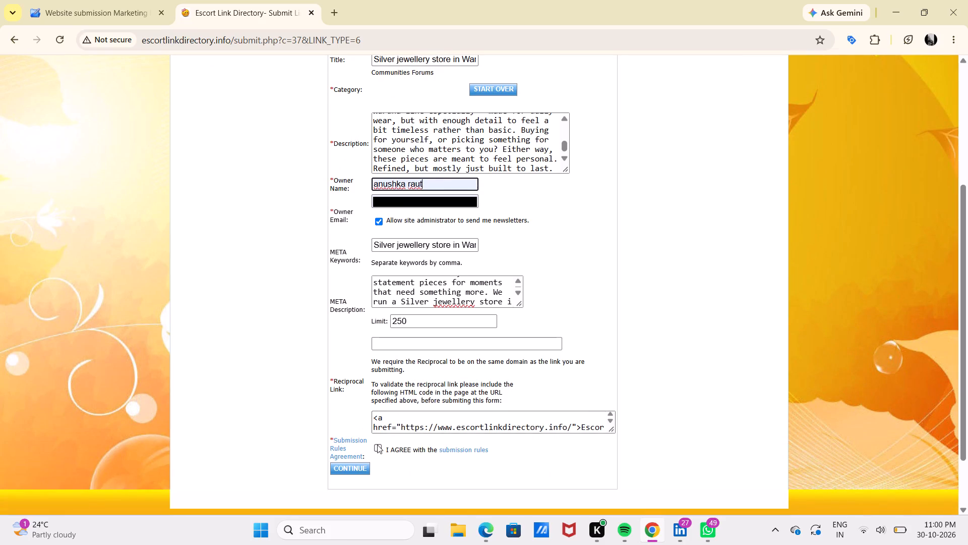
pyautogui.click(377, 445)
pyautogui.click(352, 468)
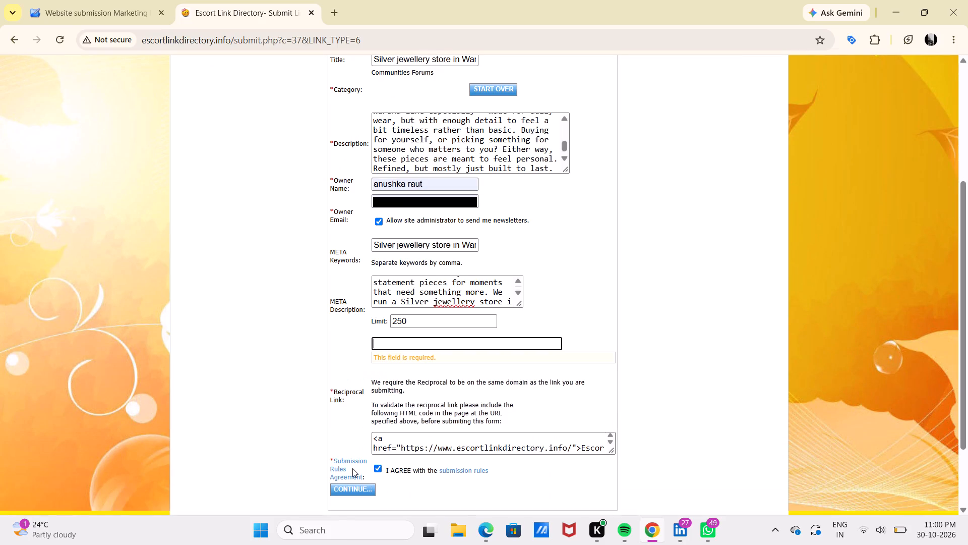
pyautogui.doubleClick(352, 468)
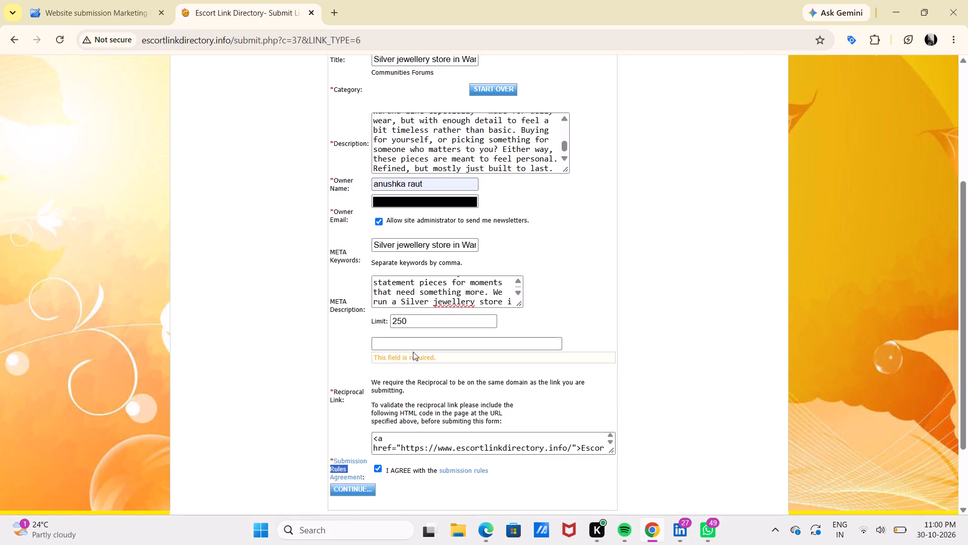
pyautogui.click(415, 341)
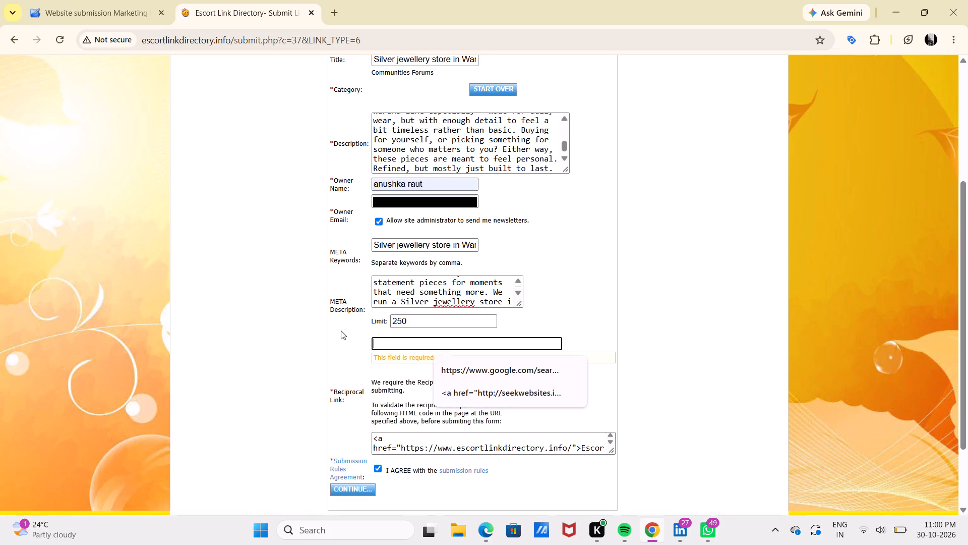
pyautogui.click(298, 31)
pyautogui.hotkey('ctrl', 'c')
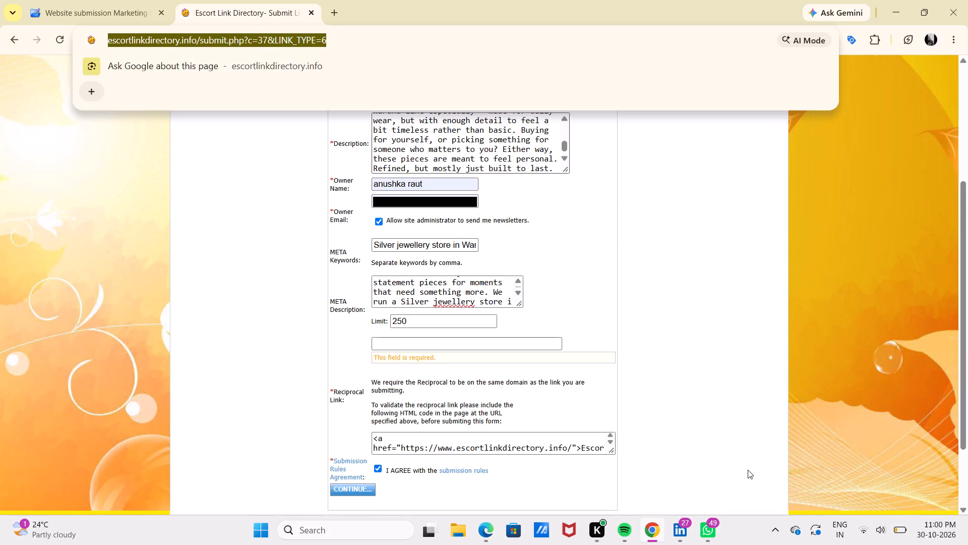
pyautogui.click(485, 526)
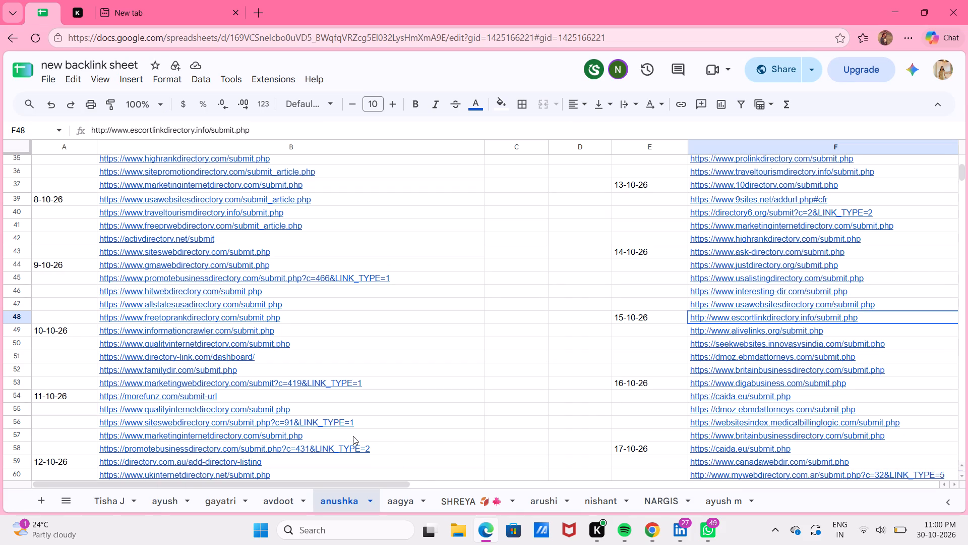
pyautogui.click(99, 496)
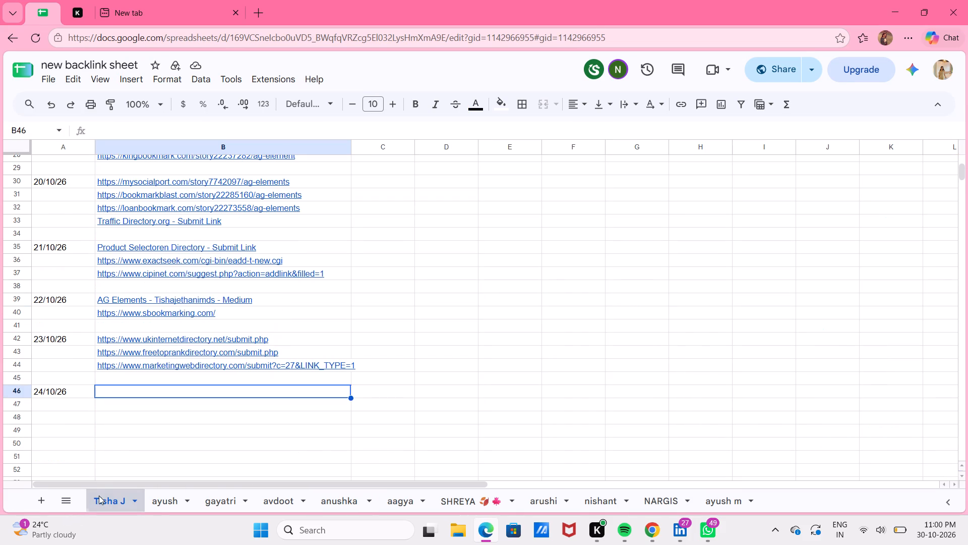
pyautogui.hotkey('ctrl', 'v')
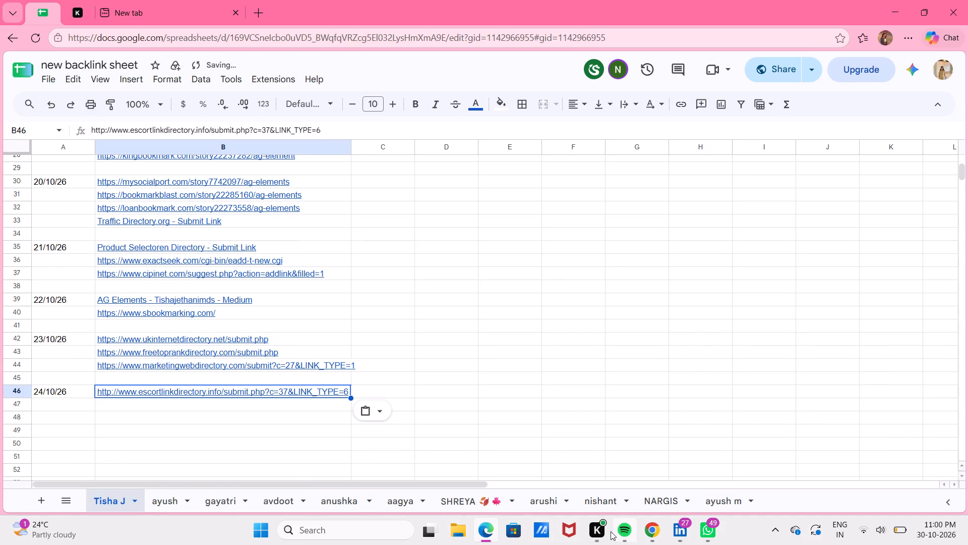
# Copy the seekwebsites.innovasysindia.com link from the anushka sheet and open it in a new Chrome tab without the submit.php part.
pyautogui.click(336, 502)
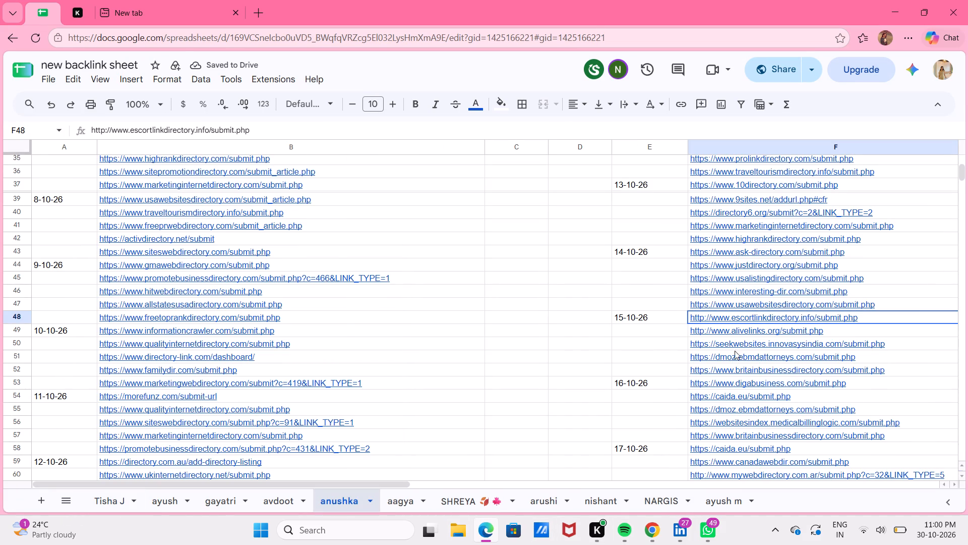
pyautogui.click(756, 344)
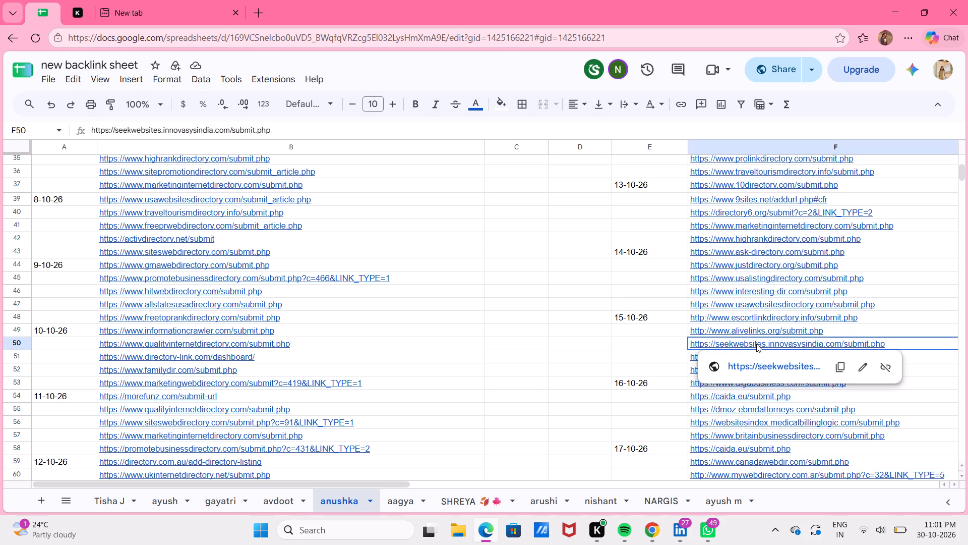
pyautogui.click(840, 362)
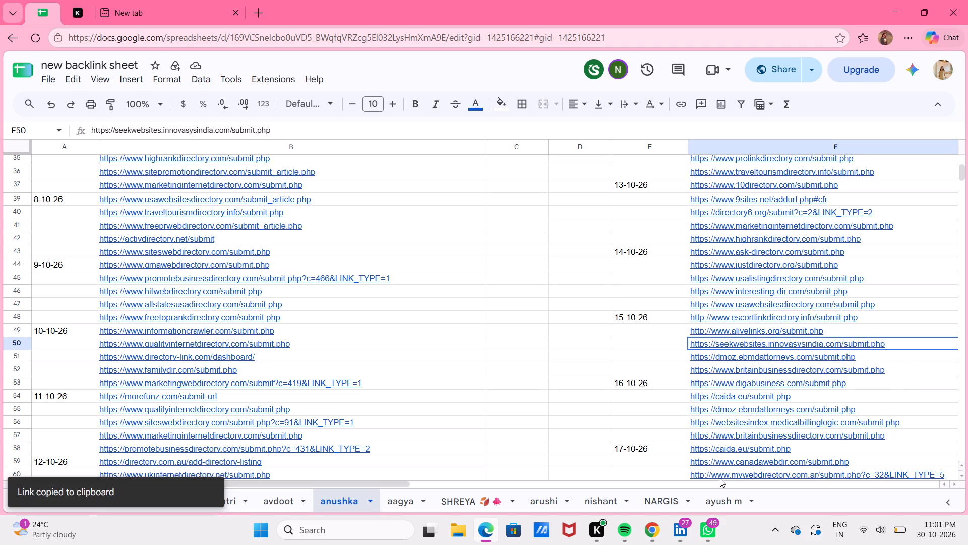
pyautogui.click(650, 529)
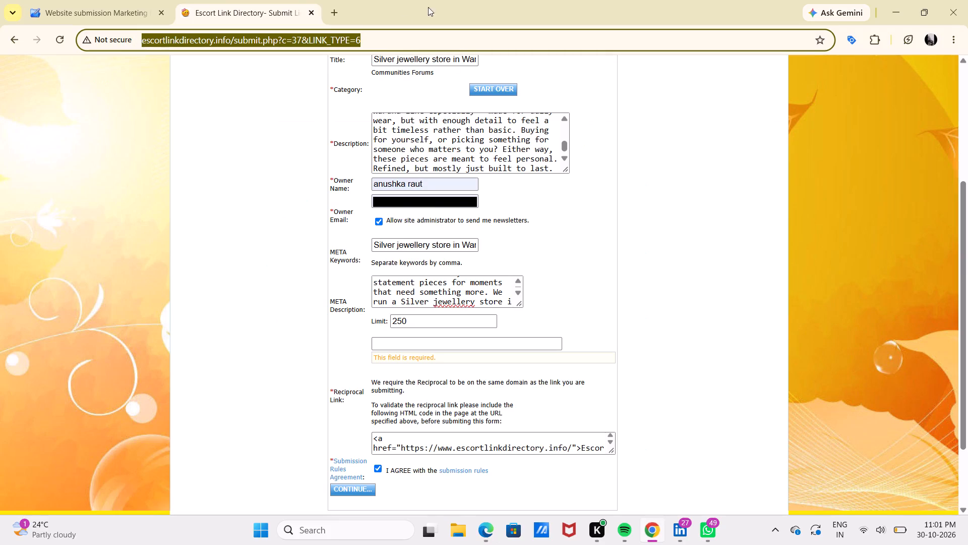
pyautogui.click(334, 11)
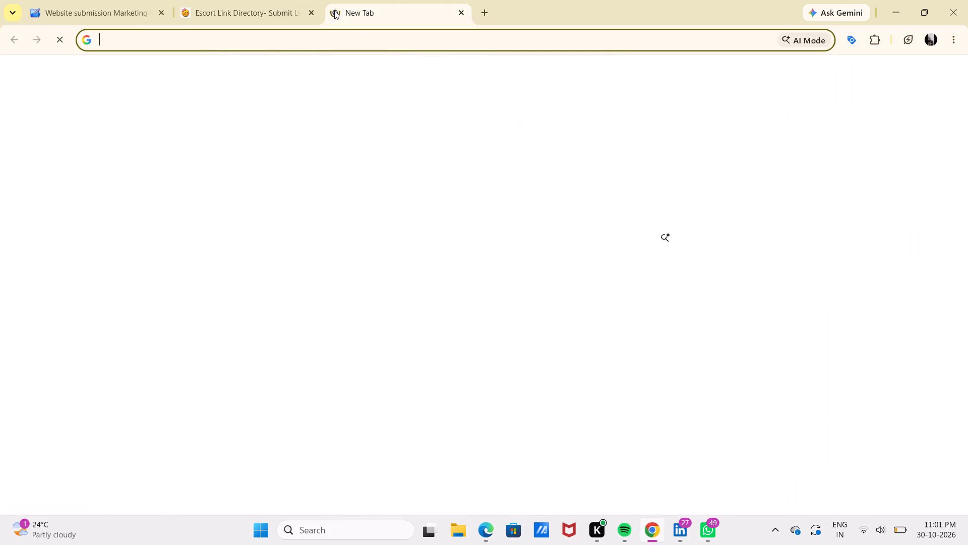
pyautogui.hotkey('ctrl', 'v')
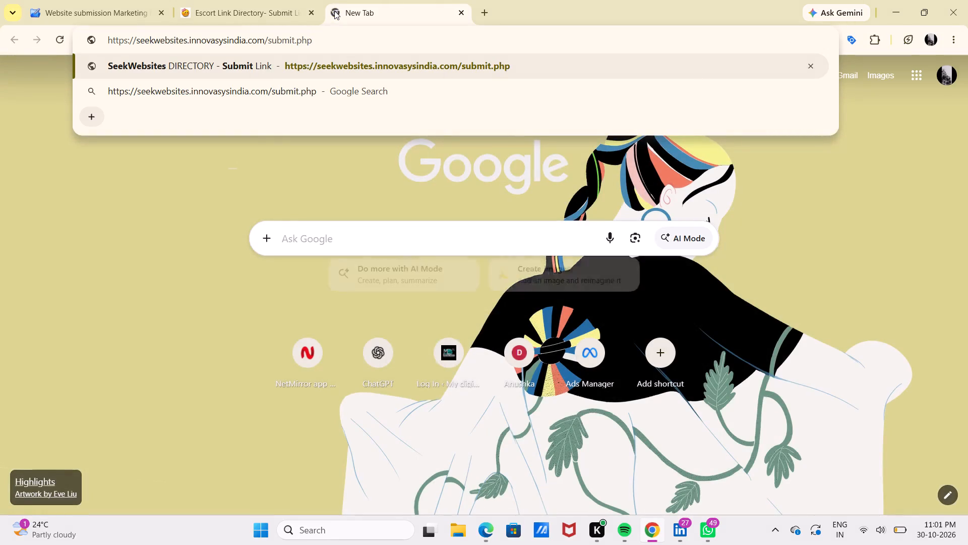
pyautogui.press('BackSpace')
pyautogui.press('BackSpace')
pyautogui.press('BackSpace')
pyautogui.press('BackSpace')
pyautogui.press('BackSpace')
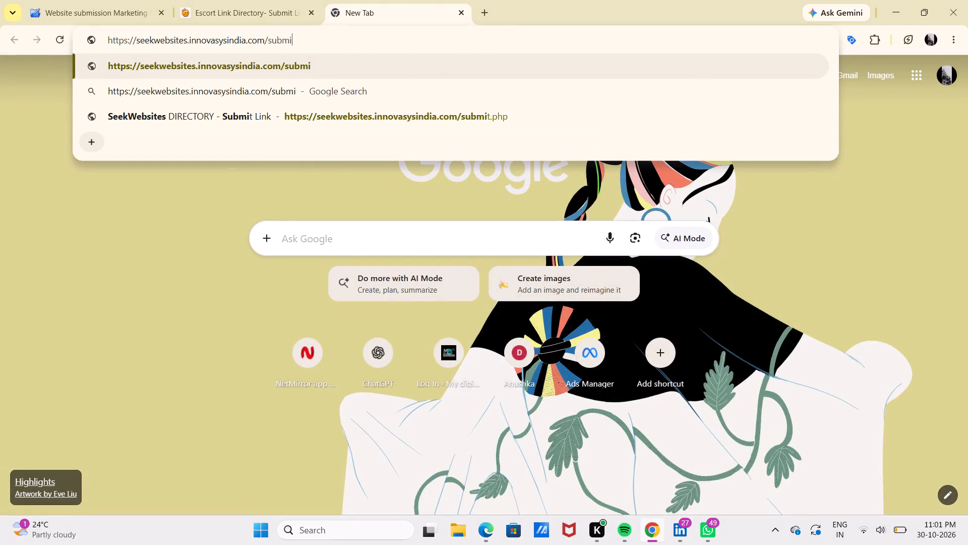
pyautogui.press('BackSpace')
pyautogui.press('BackSpace')
pyautogui.press('BackSpace')
pyautogui.press('BackSpace')
pyautogui.press('BackSpace')
pyautogui.press('Return')
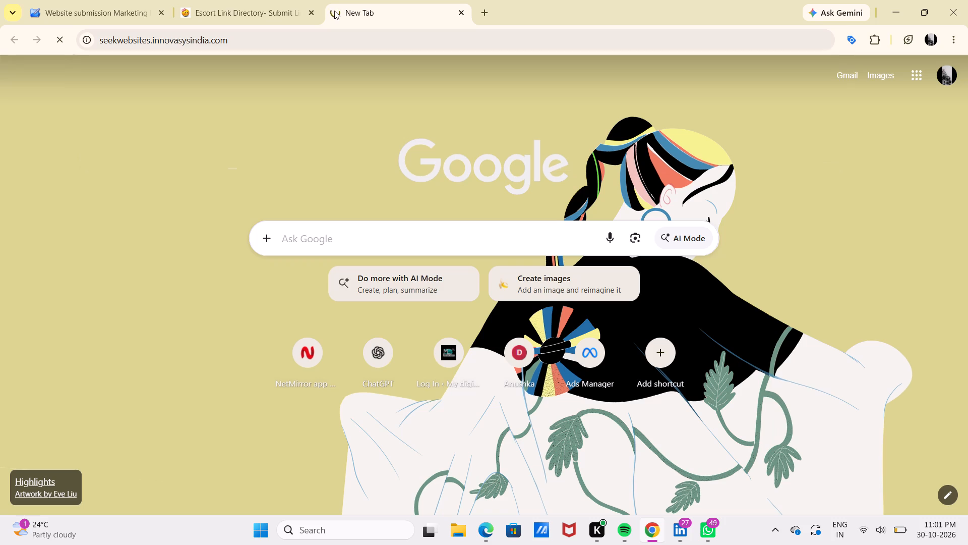
# Close the Escort Link Directory and Website submission Marketing tabs.
pyautogui.click(309, 9)
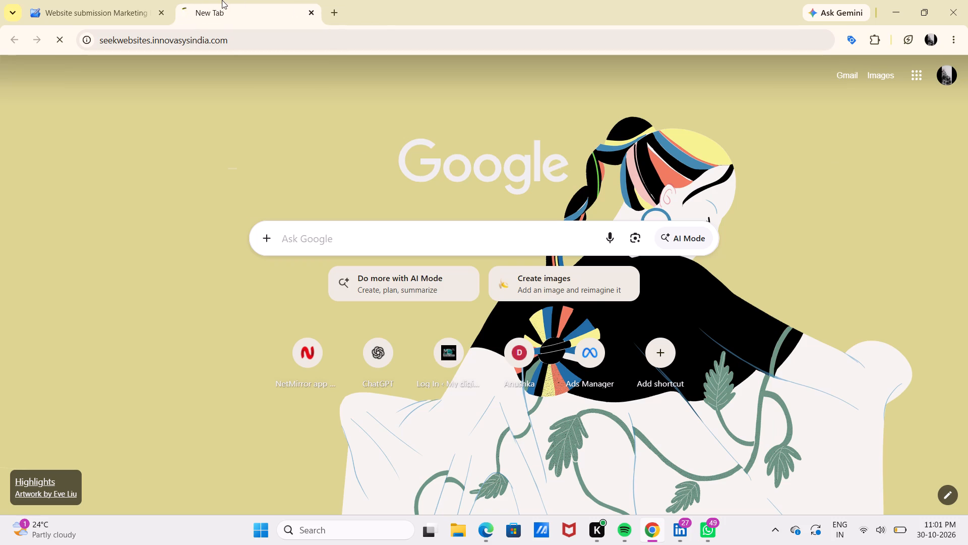
pyautogui.click(161, 11)
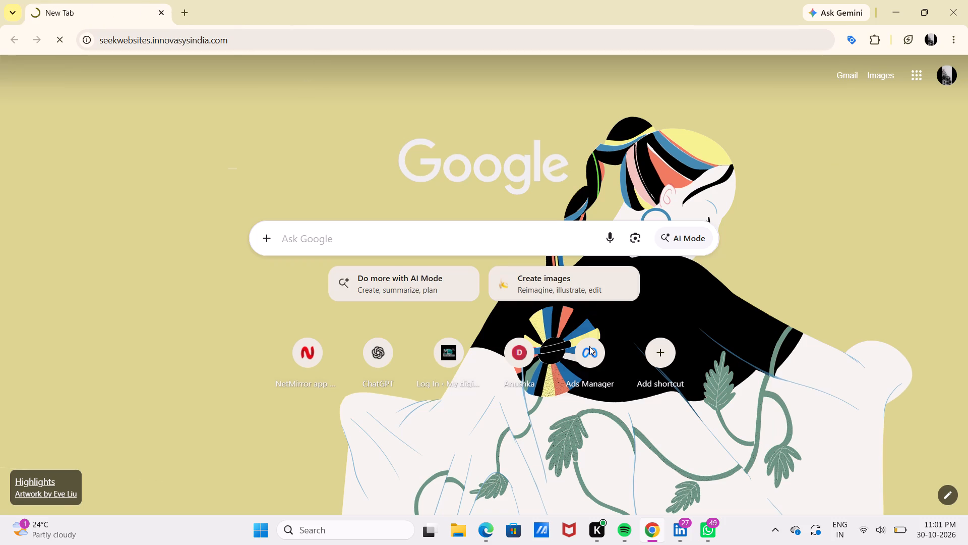
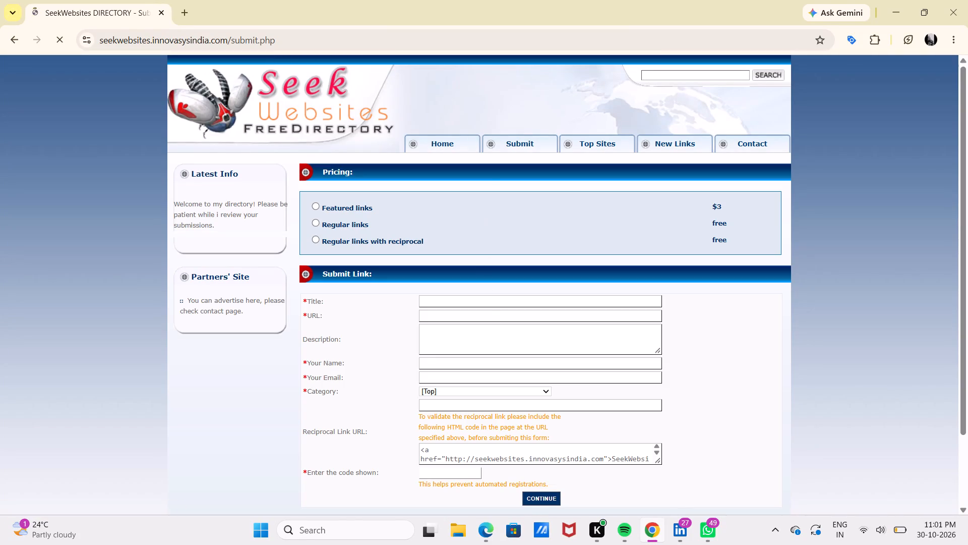
# Choose the free regular links option and enter "Silver jewellery store in Wardha," as the submission title.
pyautogui.click(317, 220)
pyautogui.click(490, 302)
pyautogui.hotkey('ctrl', 'v')
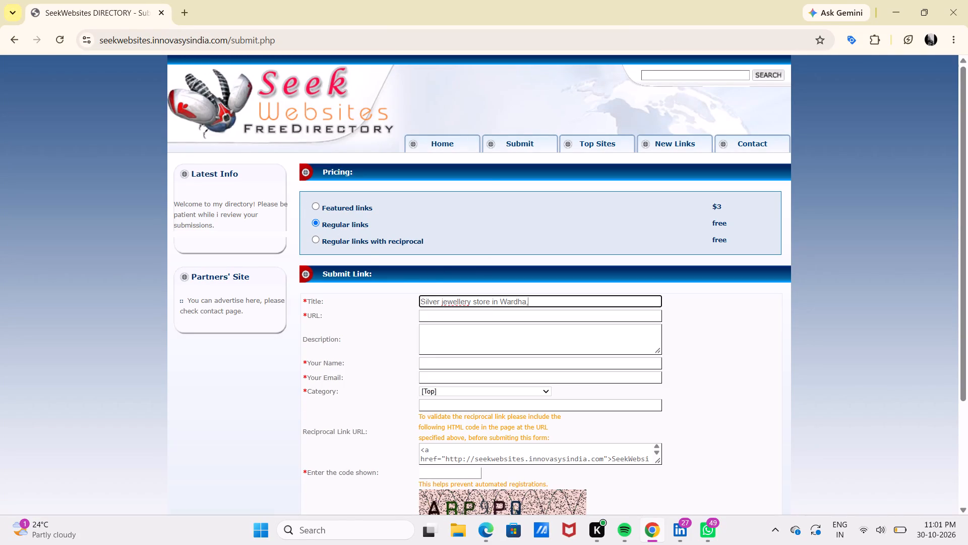
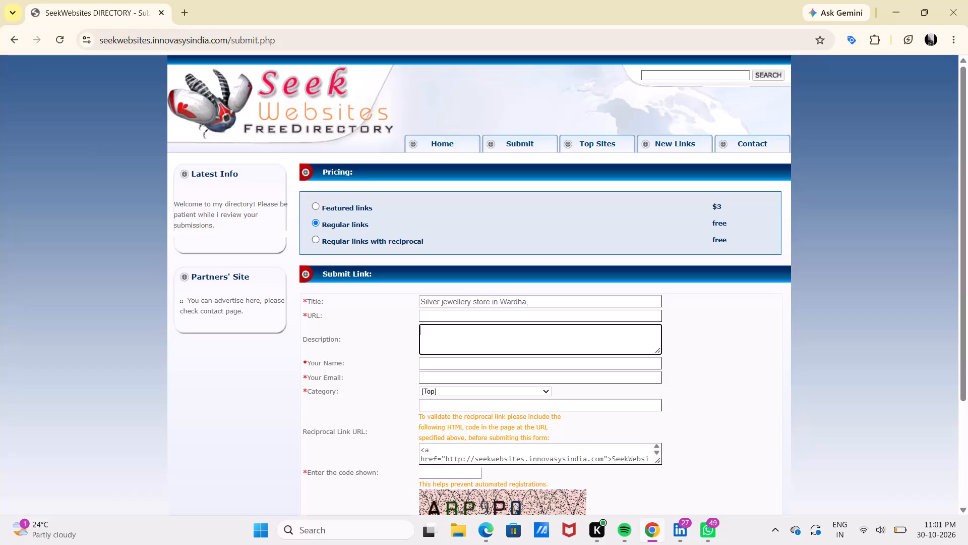
# Fill the submission's description with the copied jewellery text ending "Refined, but mostly just built to last.".
pyautogui.hotkey('ctrl', 'v')
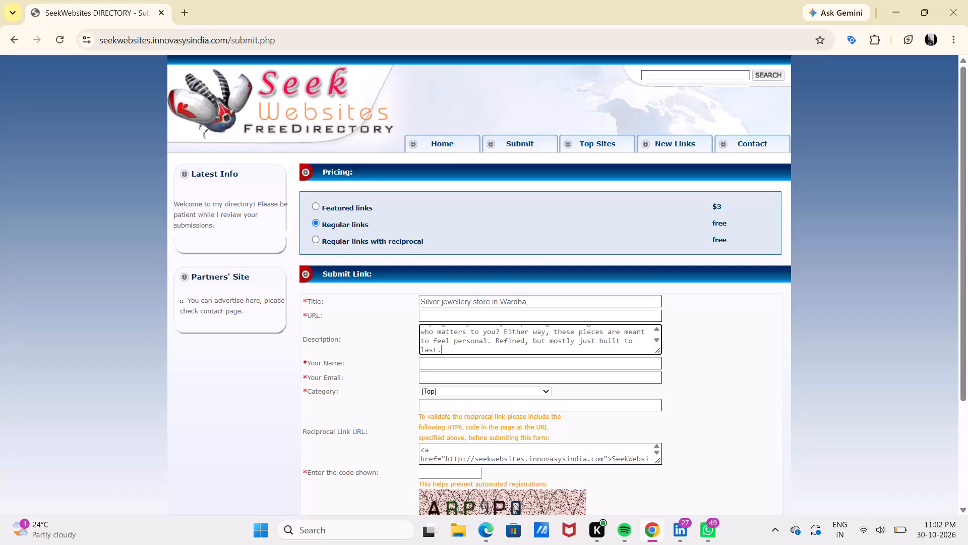
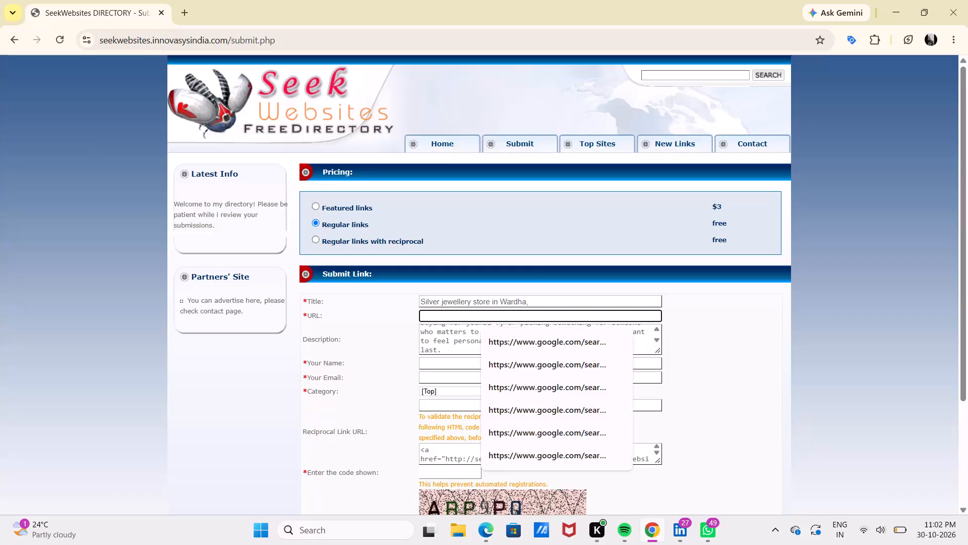
# Fill in the copied Google Maps URL for Ag Elements, the saved contact name and email, and the category Design.
pyautogui.hotkey('ctrl', 'v')
pyautogui.click(454, 363)
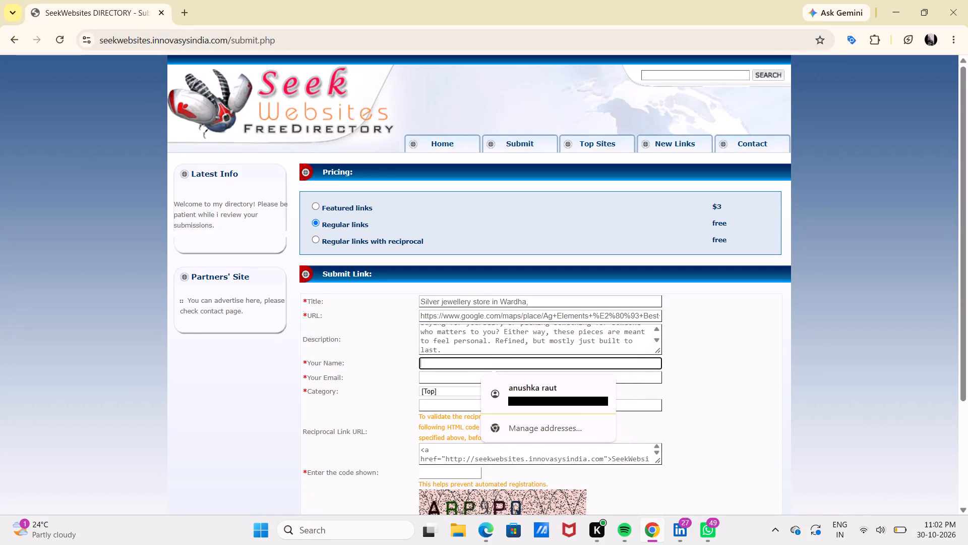
pyautogui.click(511, 389)
pyautogui.click(543, 392)
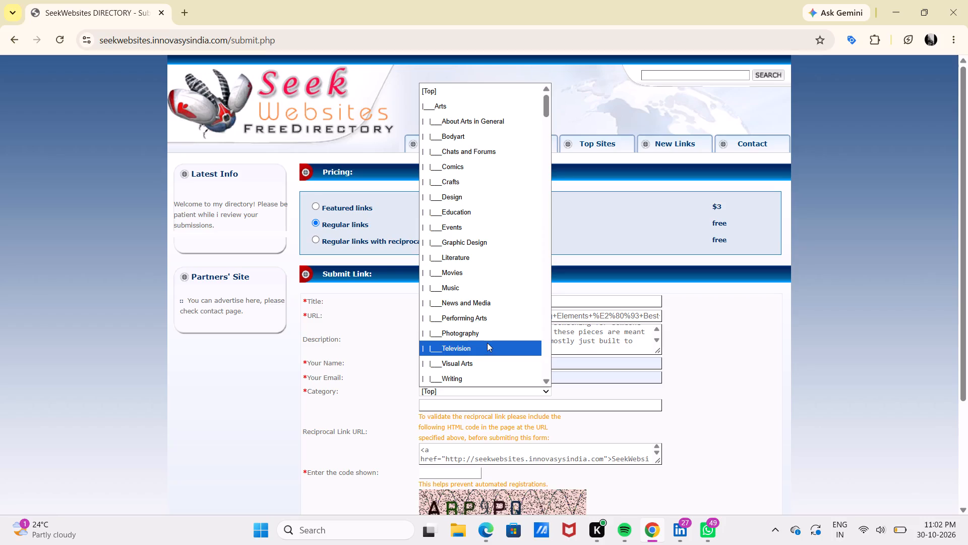
pyautogui.click(461, 196)
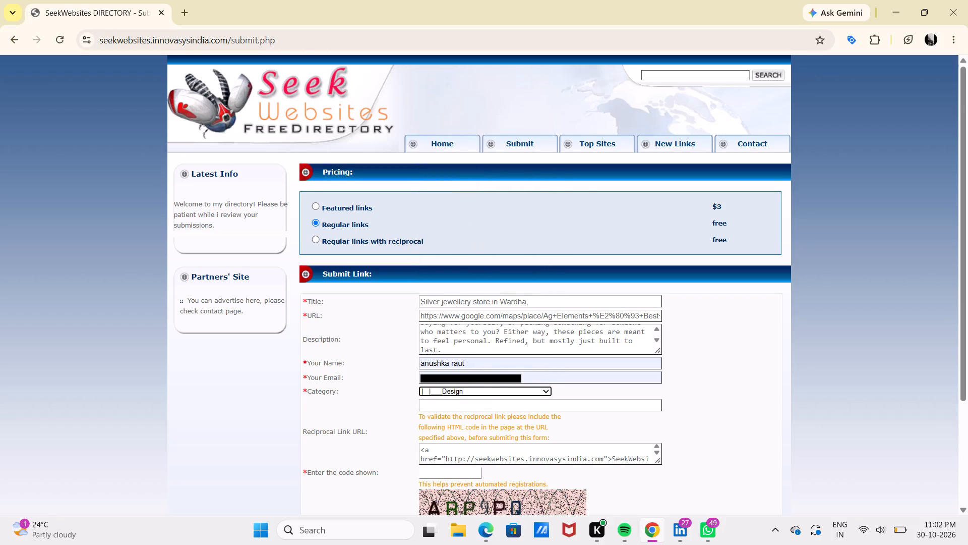
# Enter the verification code shown in the image and submit the regular link to the SeekWebsites directory.
pyautogui.scroll(-1, 485, 407)
pyautogui.click(453, 415)
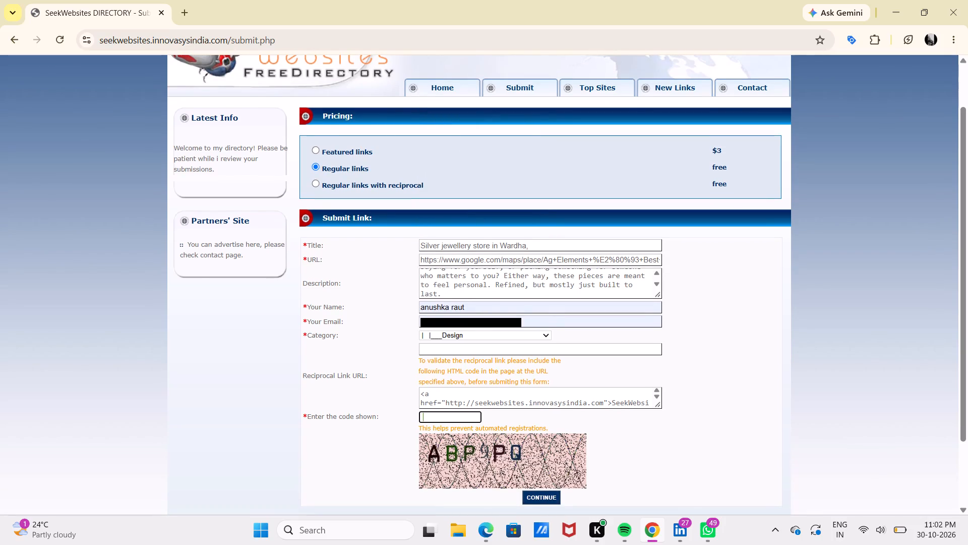
pyautogui.hotkey('shift', 'a')
pyautogui.hotkey('shift', 'b')
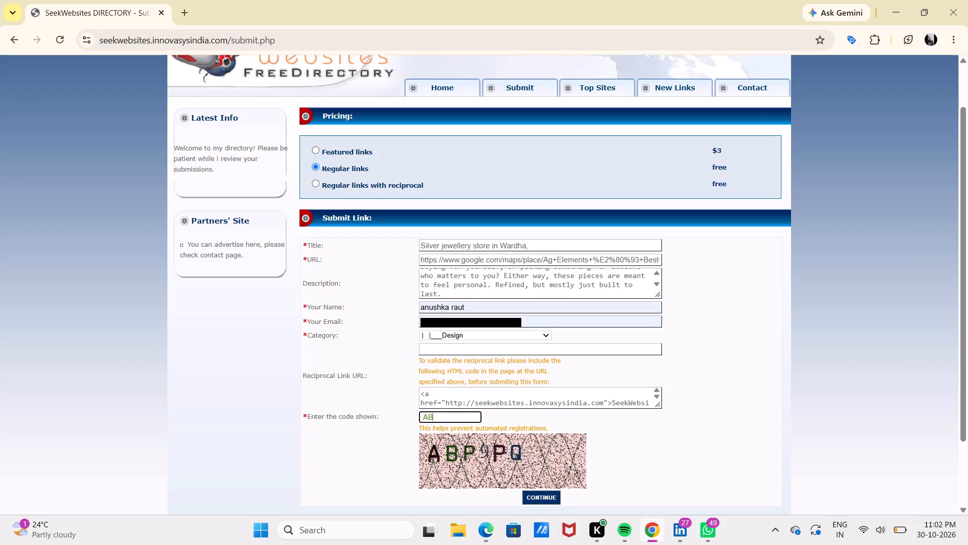
pyautogui.hotkey('shift', 'p')
pyautogui.press('9')
pyautogui.hotkey('shift', 'p')
pyautogui.hotkey('shift', 'q')
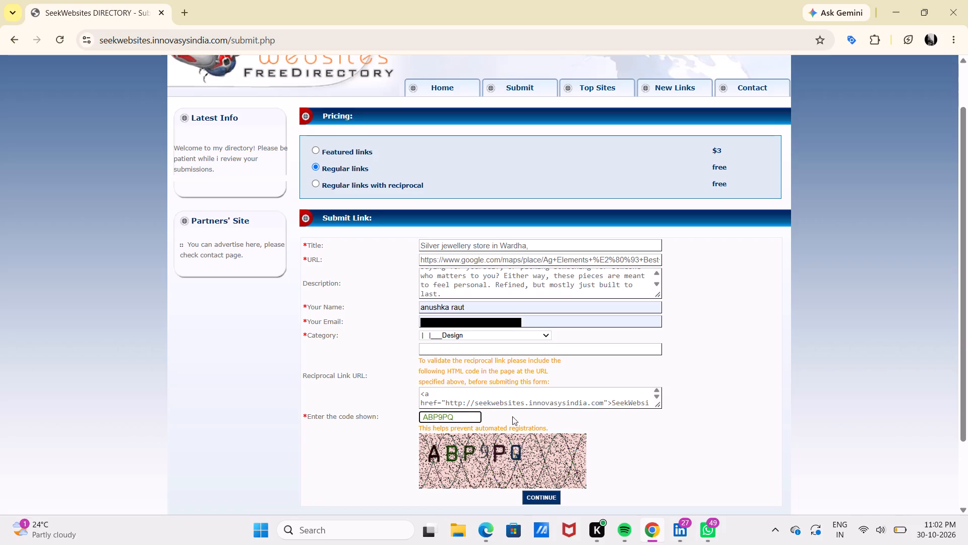
pyautogui.scroll(-1, 558, 446)
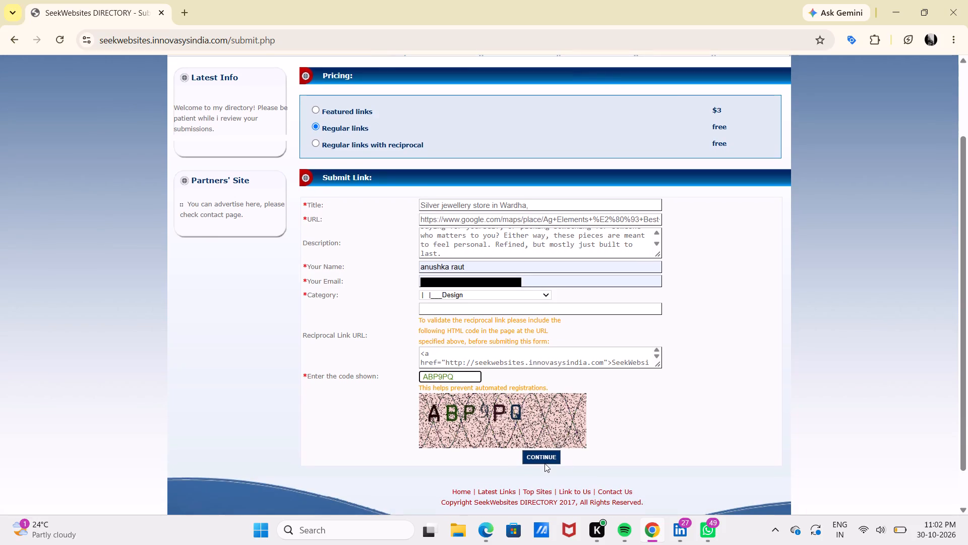
pyautogui.click(544, 463)
pyautogui.click(543, 457)
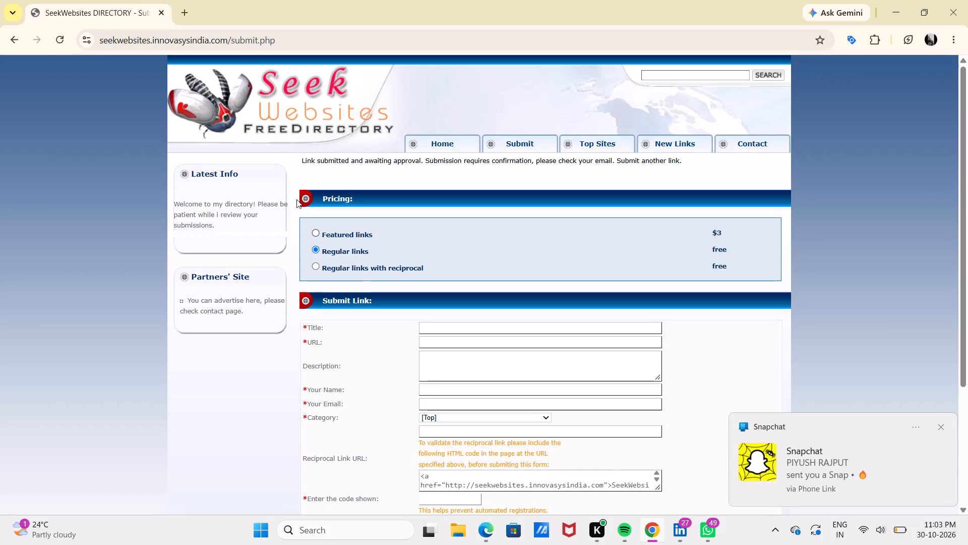
pyautogui.click(219, 38)
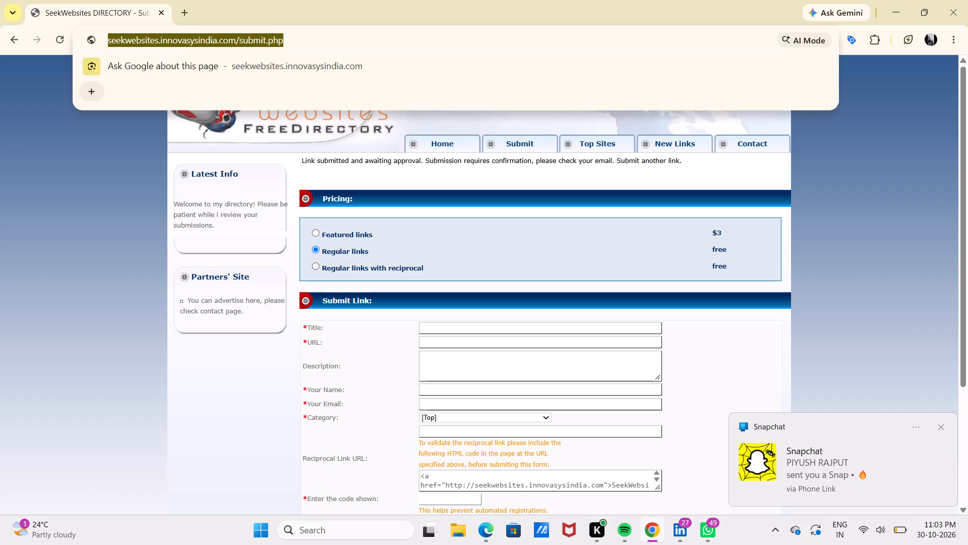
pyautogui.hotkey('ctrl', 'c')
pyautogui.click(480, 526)
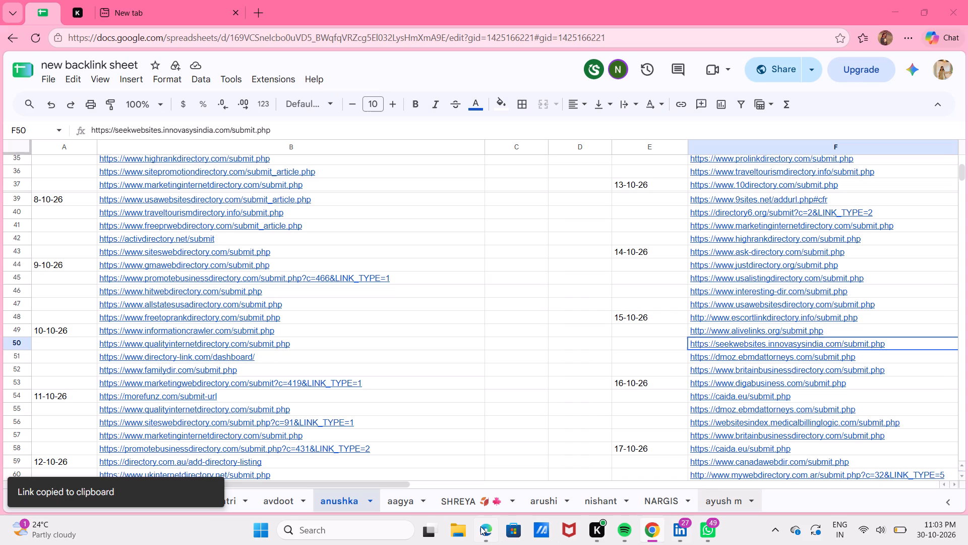
pyautogui.click(130, 493)
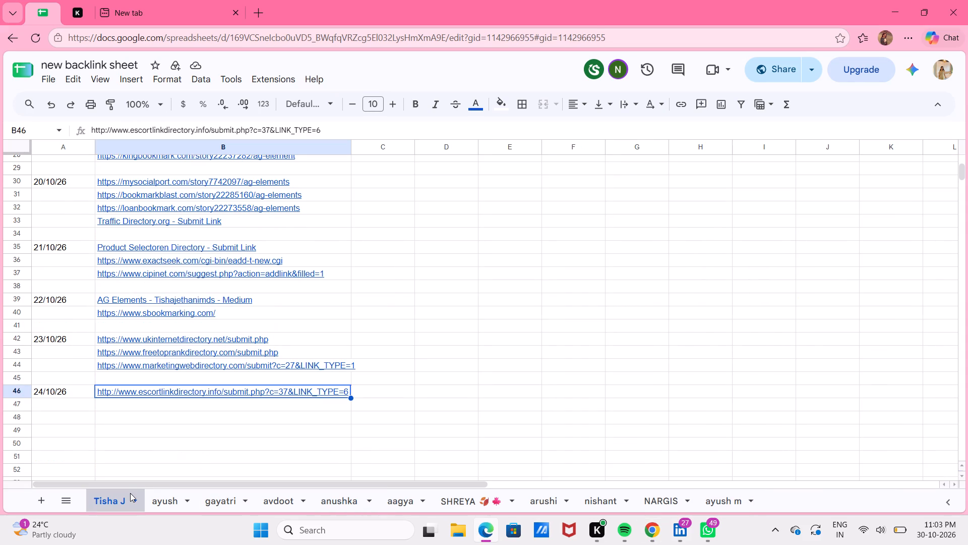
pyautogui.click(162, 408)
pyautogui.hotkey('ctrl', 'v')
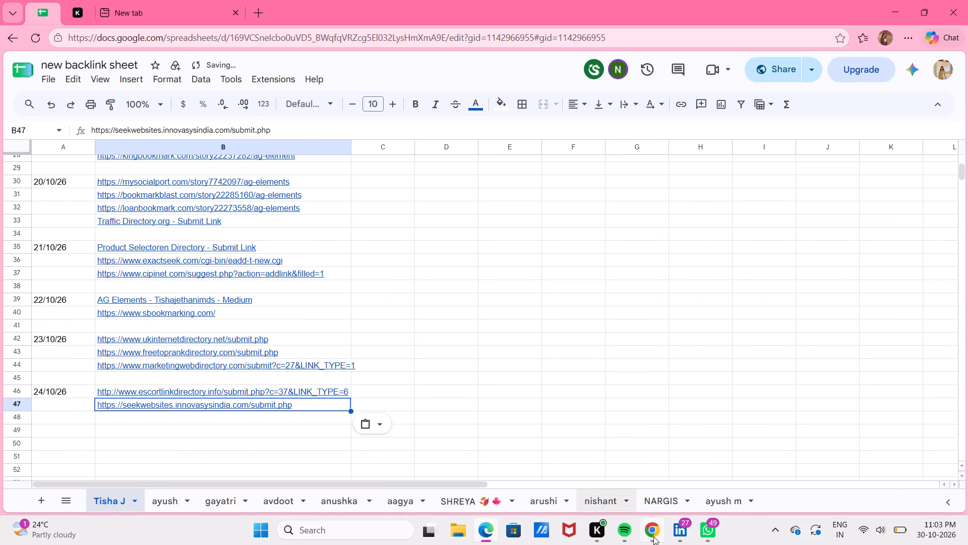
# Copy the gmawebdirectory.com submission link from the 9-10-26 entries in the anushka sheet.
pyautogui.click(346, 495)
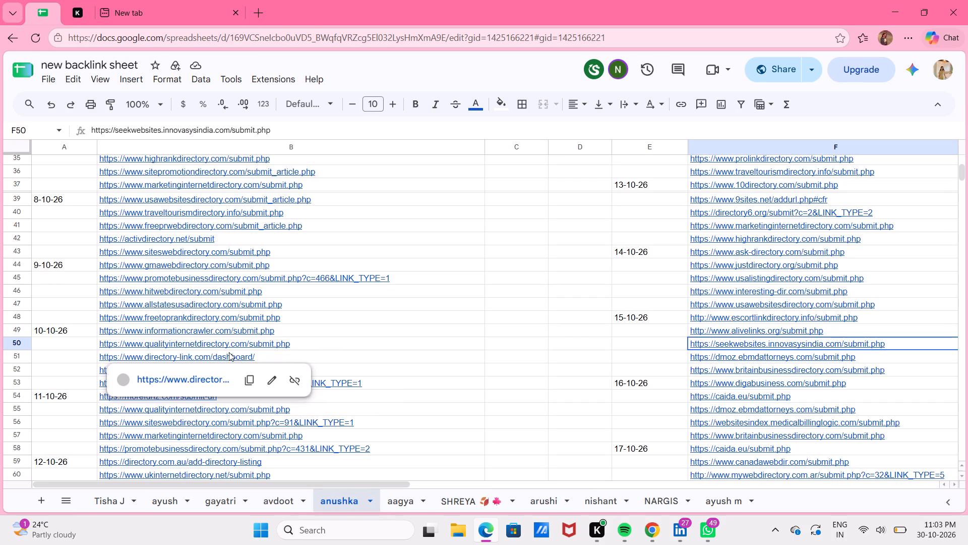
pyautogui.click(243, 379)
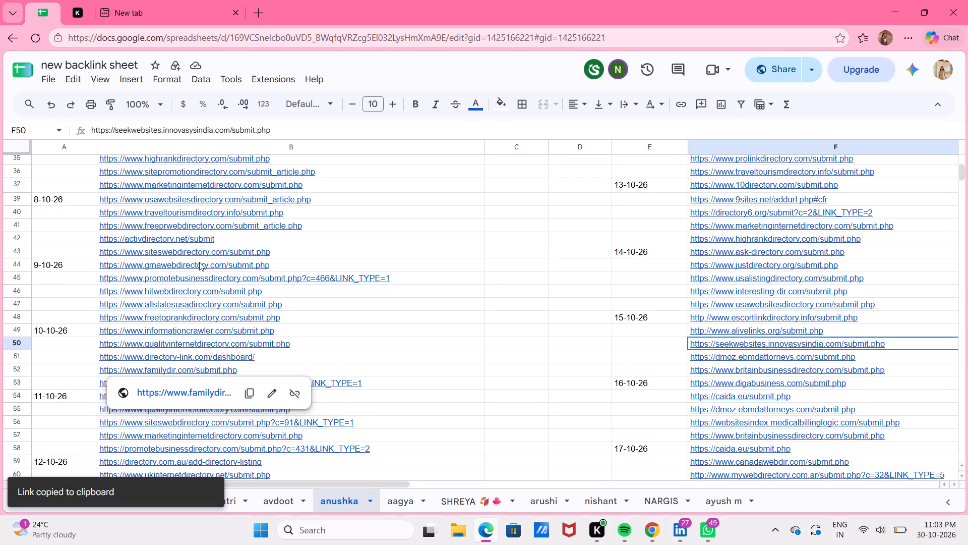
pyautogui.click(248, 288)
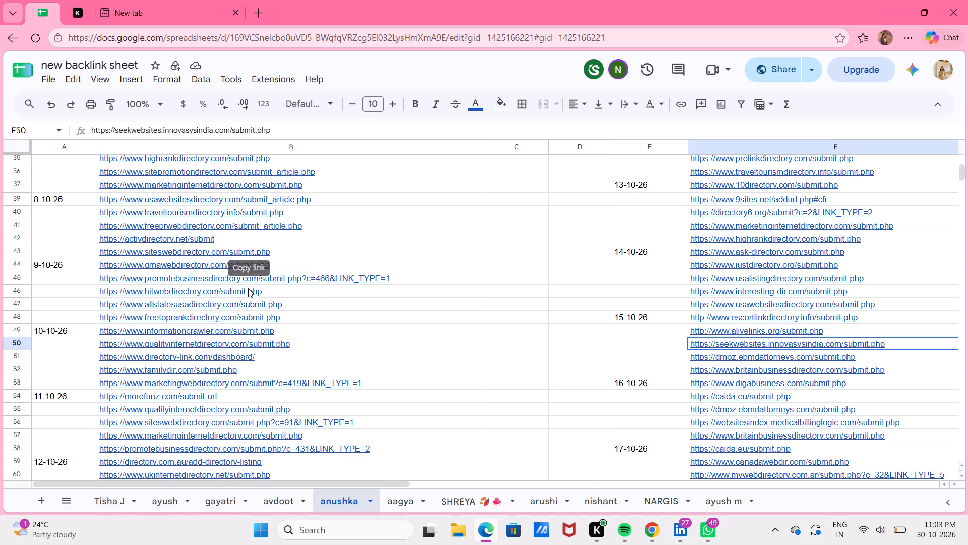
# Switch to Chrome and open the gmawebdirectory.com home page in a new tab, trimming submit.php from the copied address.
pyautogui.click(650, 533)
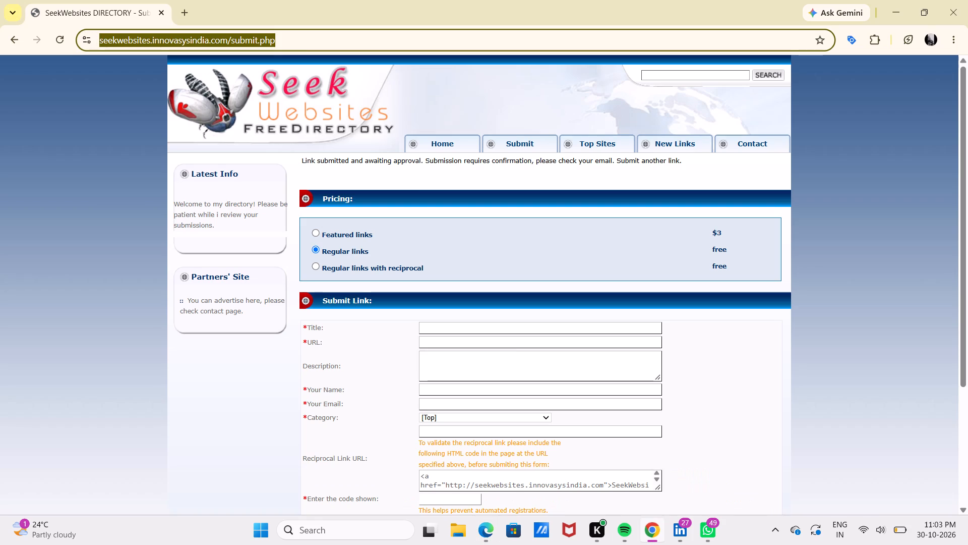
pyautogui.click(186, 14)
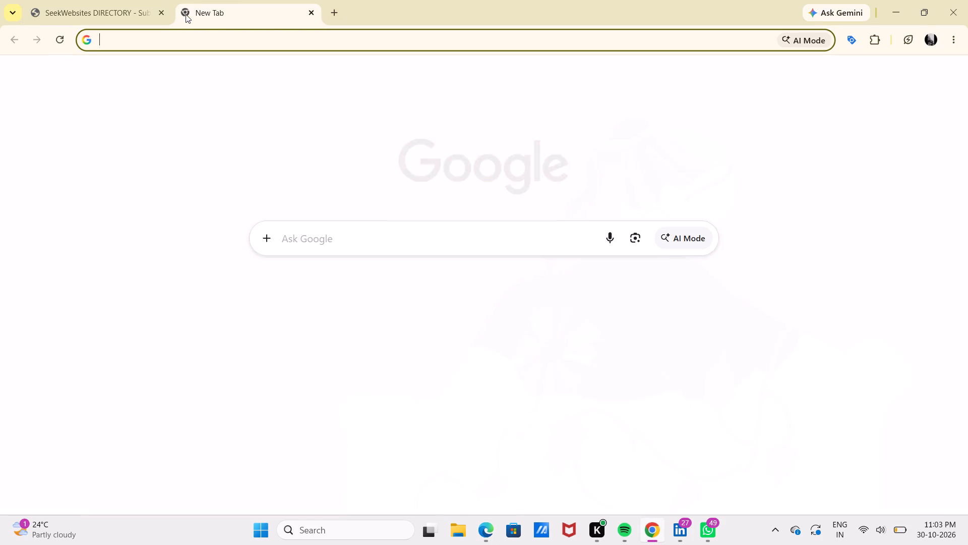
pyautogui.hotkey('ctrl', 'v')
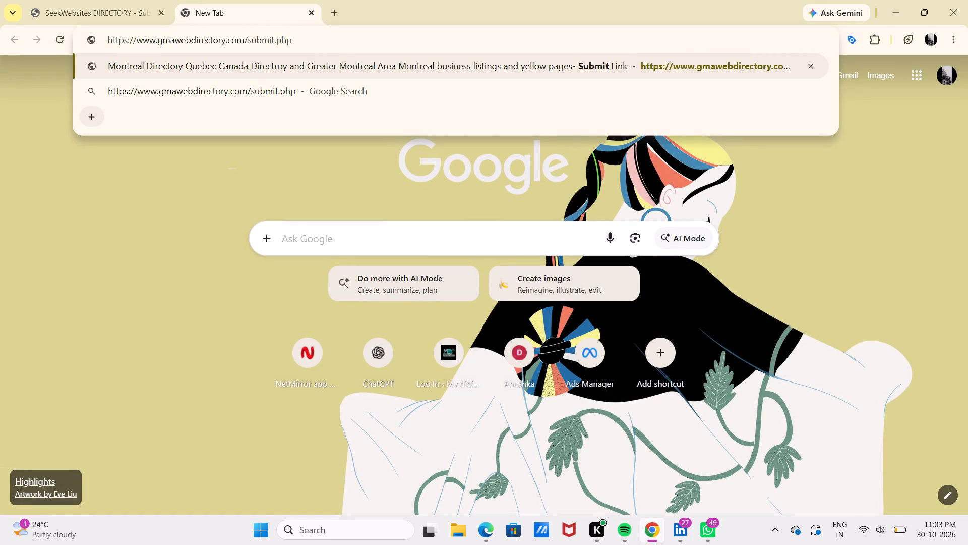
pyautogui.press('BackSpace')
pyautogui.press('BackSpace')
pyautogui.press('BackSpace')
pyautogui.press('BackSpace')
pyautogui.press('BackSpace')
pyautogui.press('BackSpace')
pyautogui.press('BackSpace')
pyautogui.press('BackSpace')
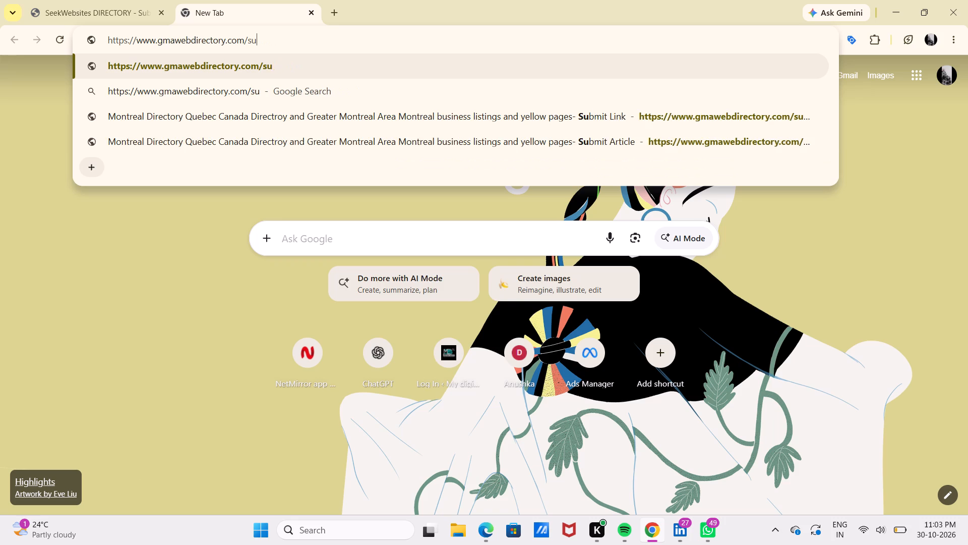
pyautogui.press('BackSpace')
pyautogui.press('BackSpace')
pyautogui.press('Return')
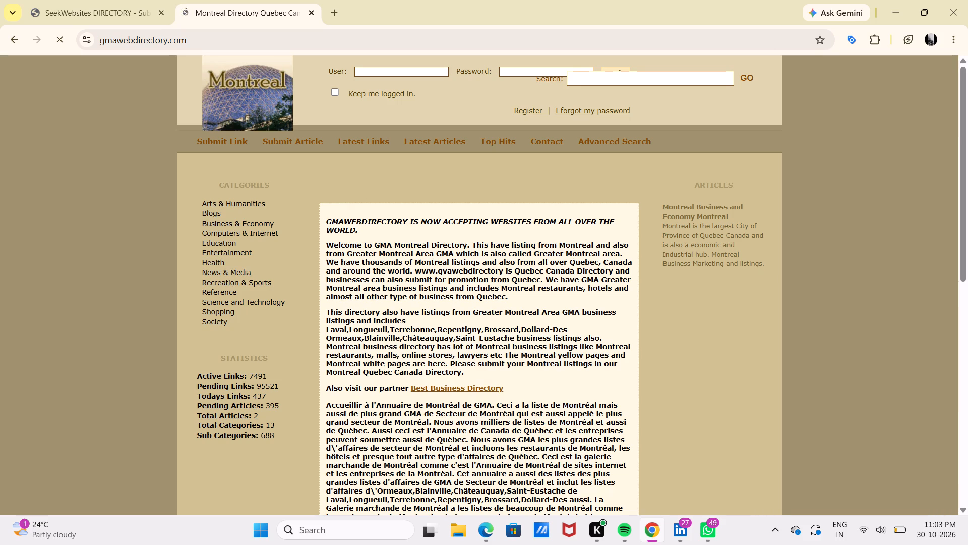
# Open the directory's Submit Link form and choose the free Regular links option.
pyautogui.click(222, 138)
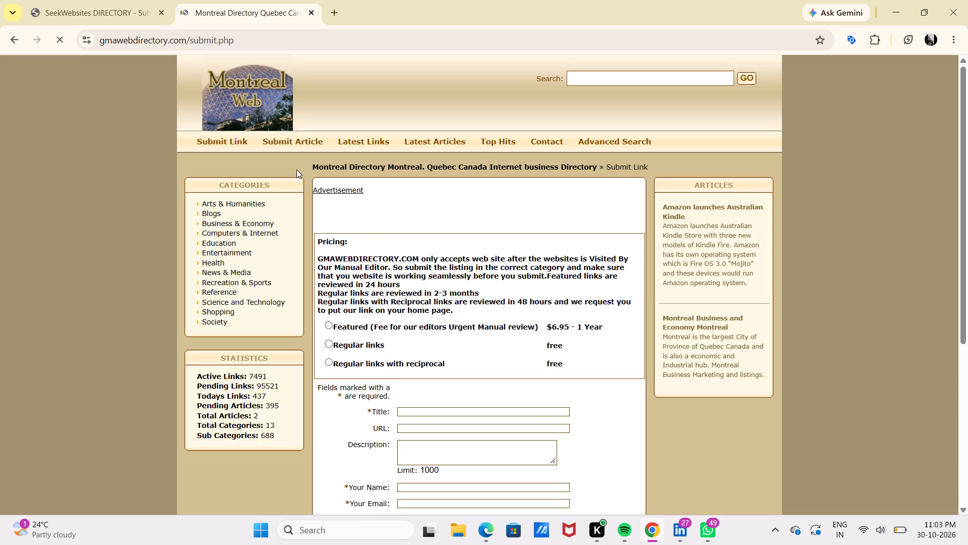
pyautogui.click(329, 342)
pyautogui.scroll(-1, 499, 371)
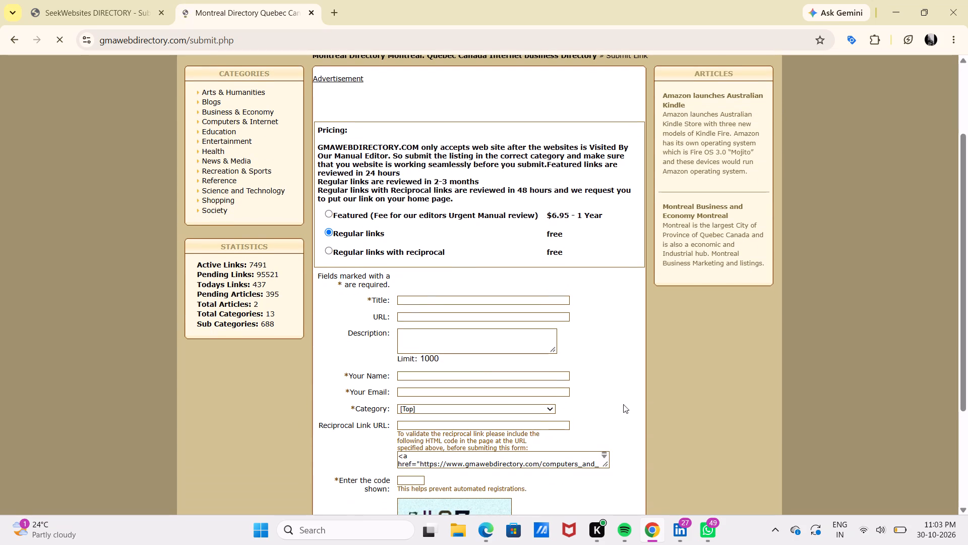
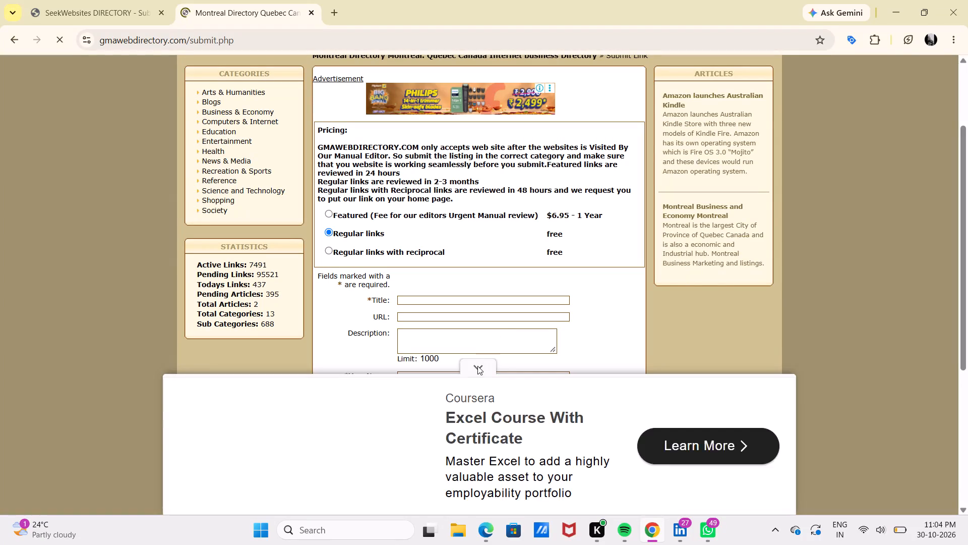
# Collapse the advertisement covering the submission form and paste the copied Google Maps link as the listing's URL.
pyautogui.click(477, 366)
pyautogui.click(436, 316)
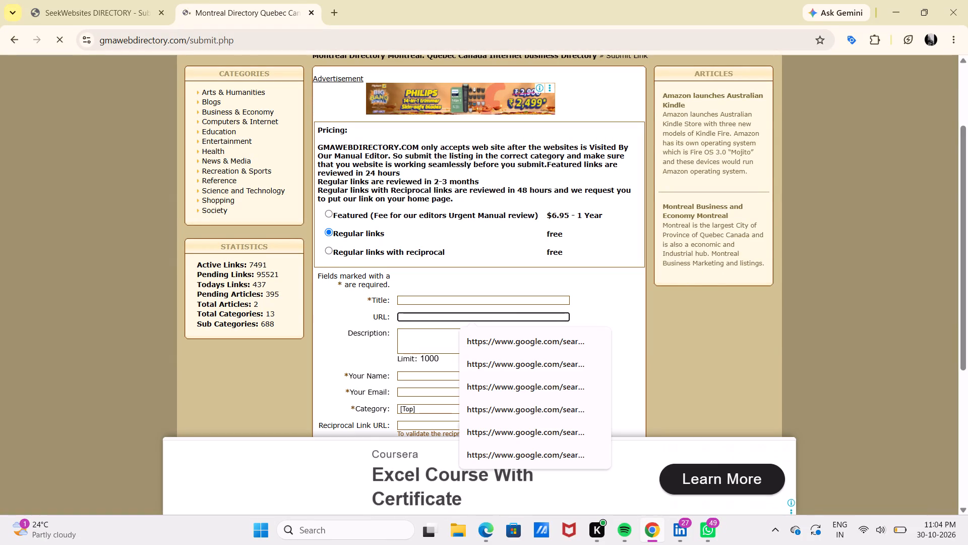
pyautogui.hotkey('ctrl', 'v')
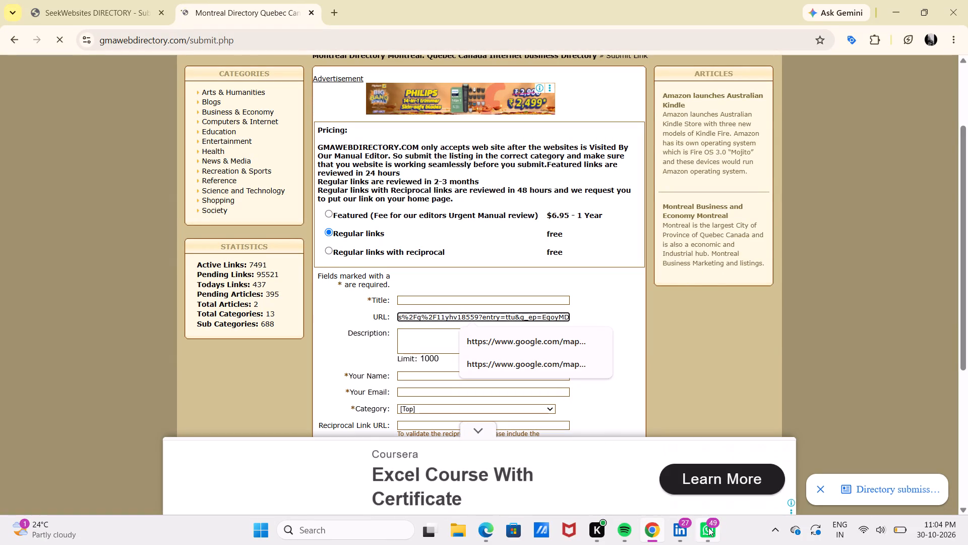
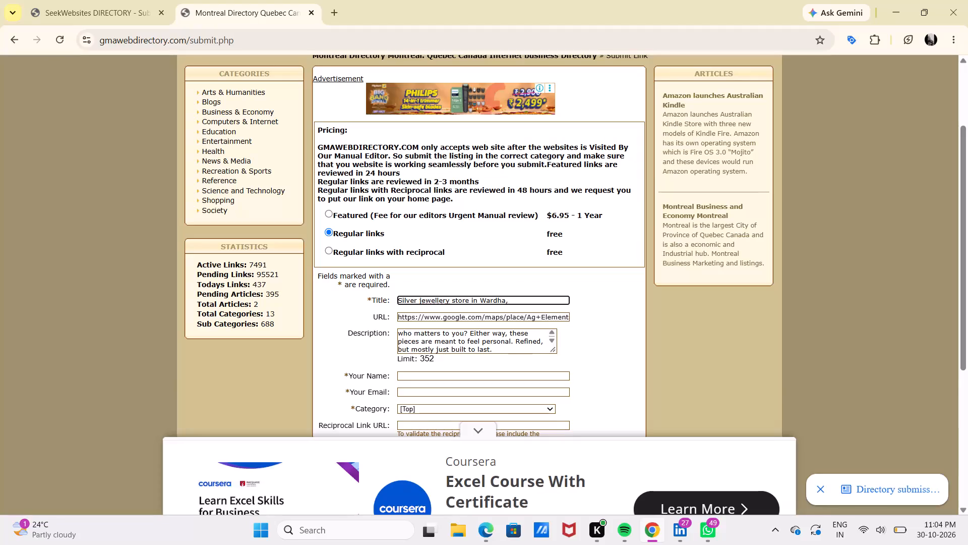
# Remove the trailing comma from the listing title and fill in the name as anushka and the submitter's saved email address.
pyautogui.press('BackSpace')
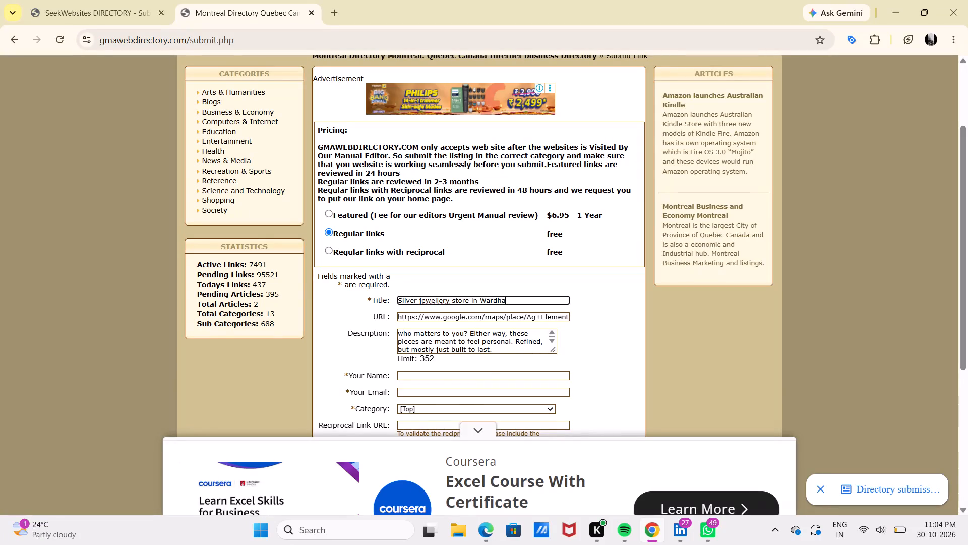
pyautogui.click(475, 374)
pyautogui.click(482, 399)
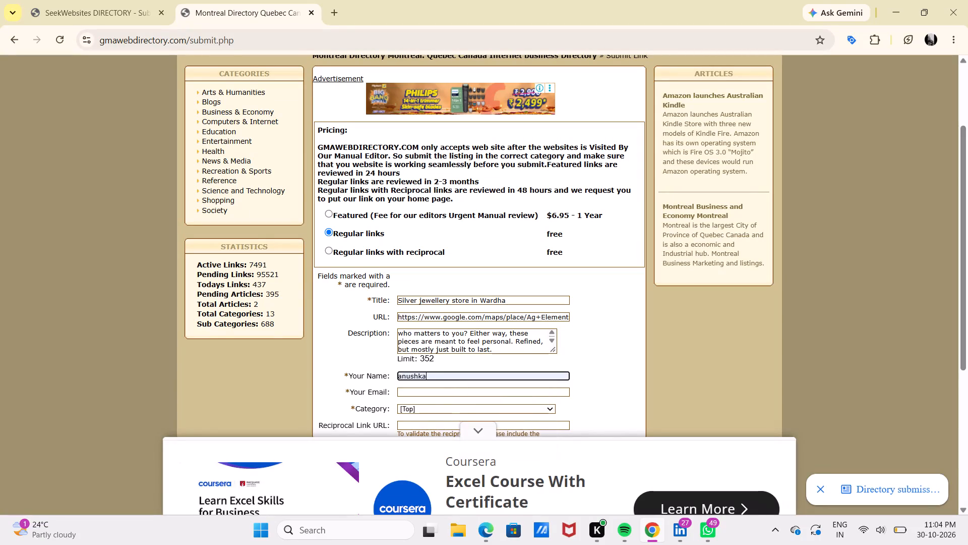
pyautogui.click(457, 392)
pyautogui.click(486, 409)
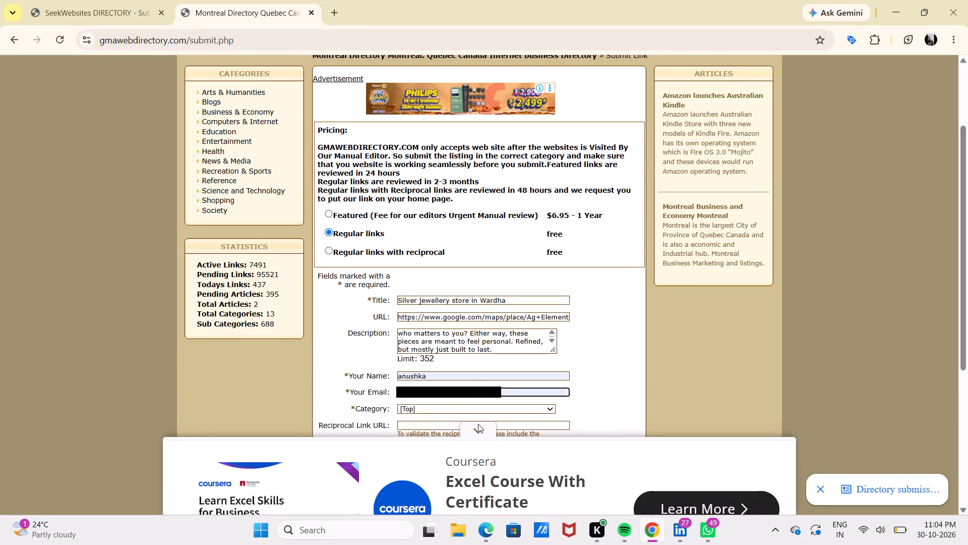
# Collapse the advertisement covering the form and set the listing's category to Events under Arts & Humanities.
pyautogui.click(474, 429)
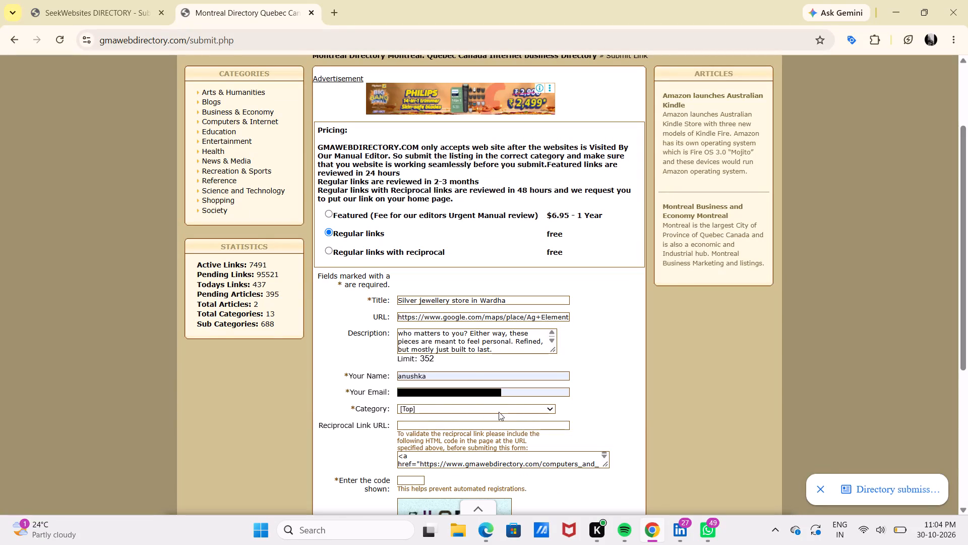
pyautogui.click(498, 408)
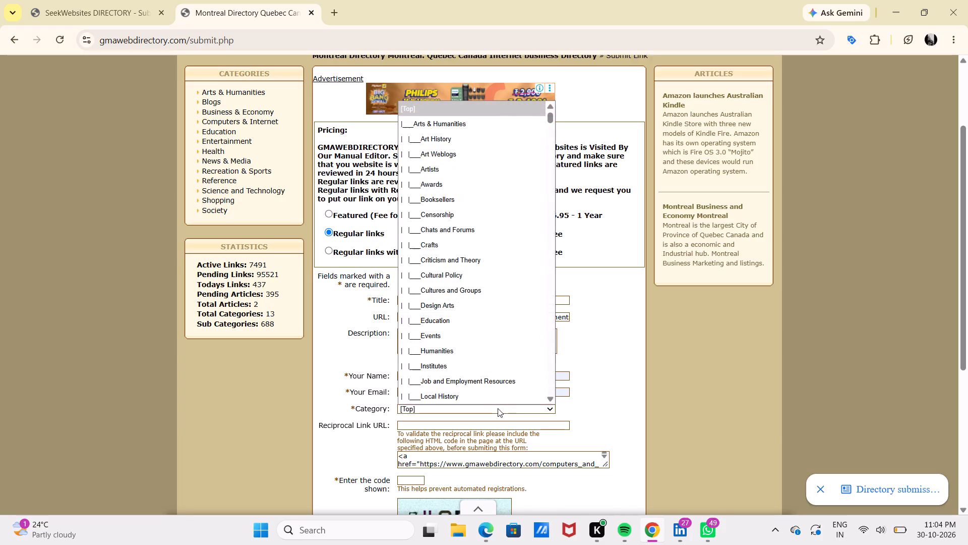
pyautogui.click(485, 339)
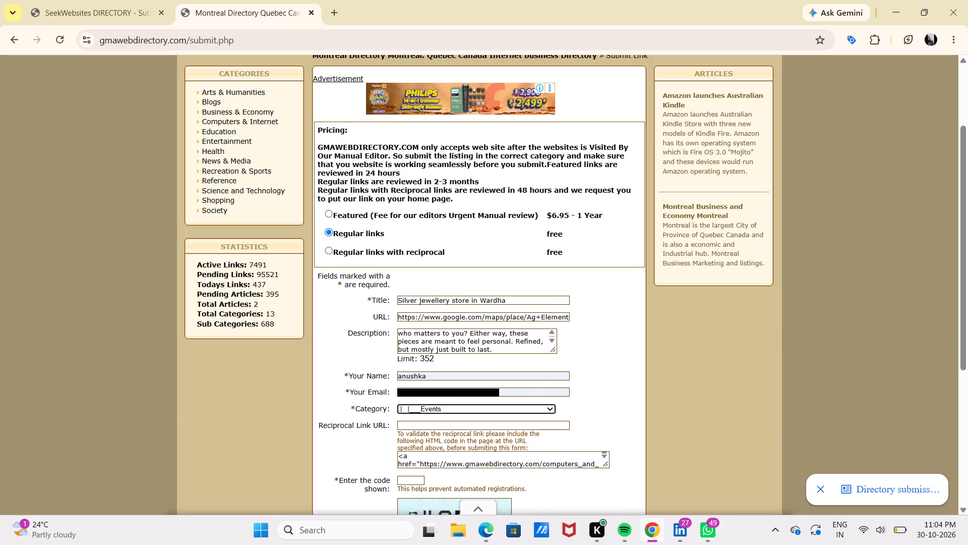
# Enter the verification code shown in the form's anti-robot image.
pyautogui.scroll(-1, 415, 480)
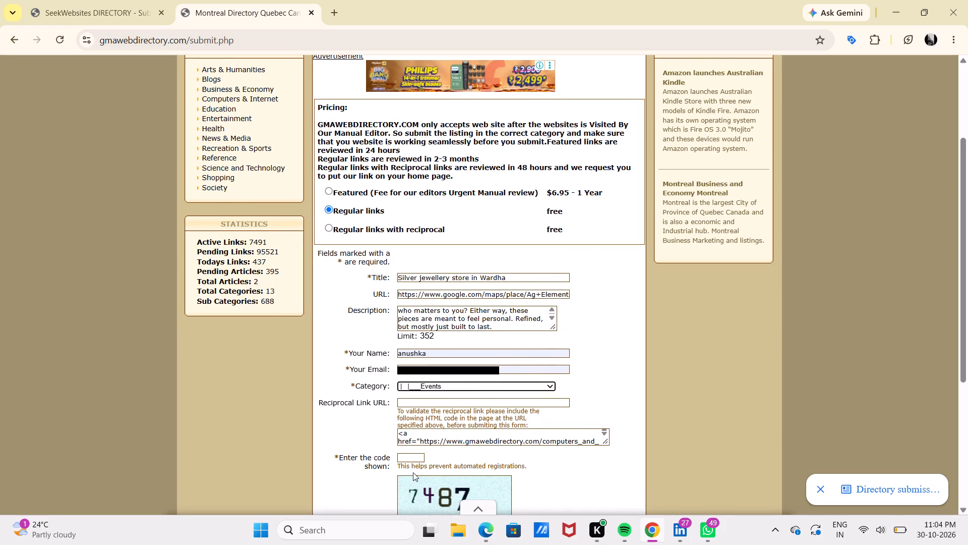
pyautogui.click(414, 461)
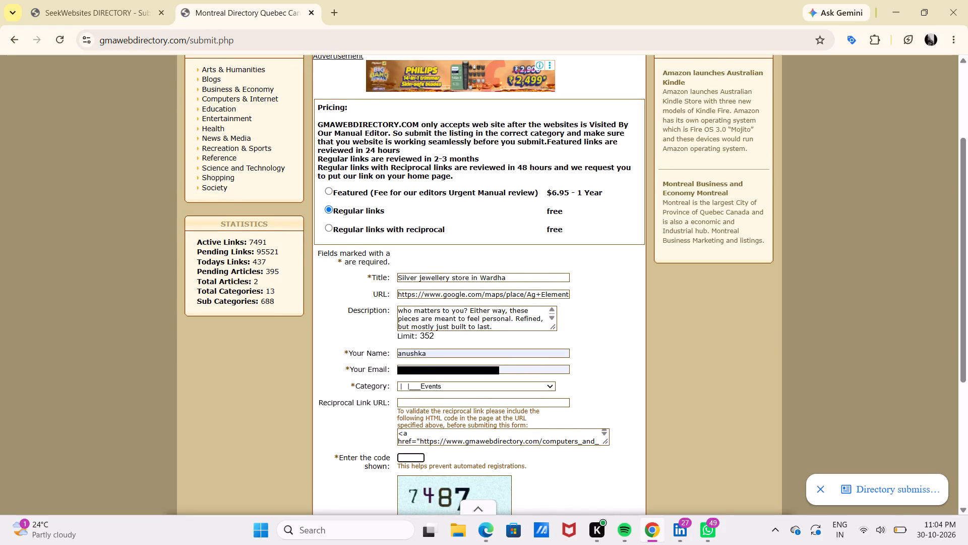
pyautogui.press('7')
pyautogui.press('4')
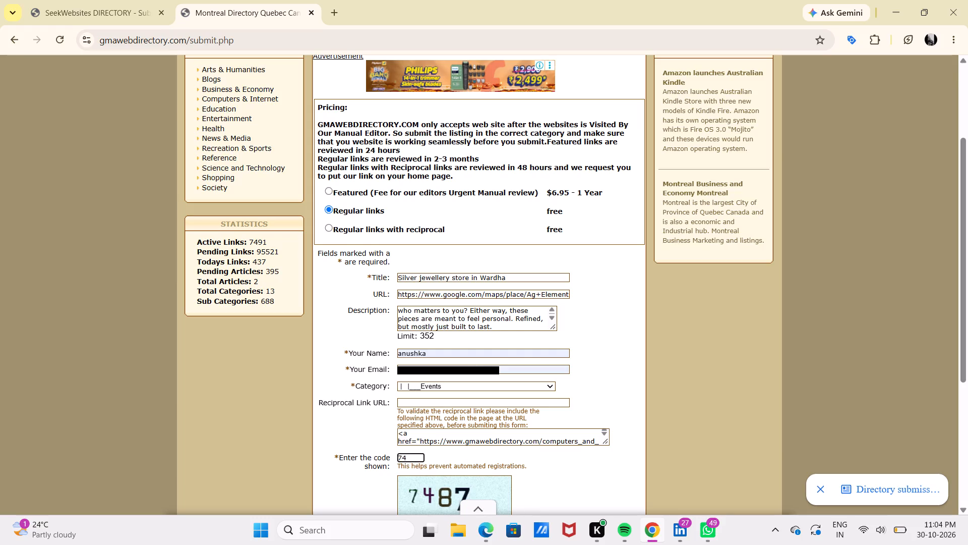
pyautogui.press('8')
pyautogui.press('7')
# Agree to the submission rules and submit the listing to gmawebdirectory.com.
pyautogui.scroll(-1, 587, 500)
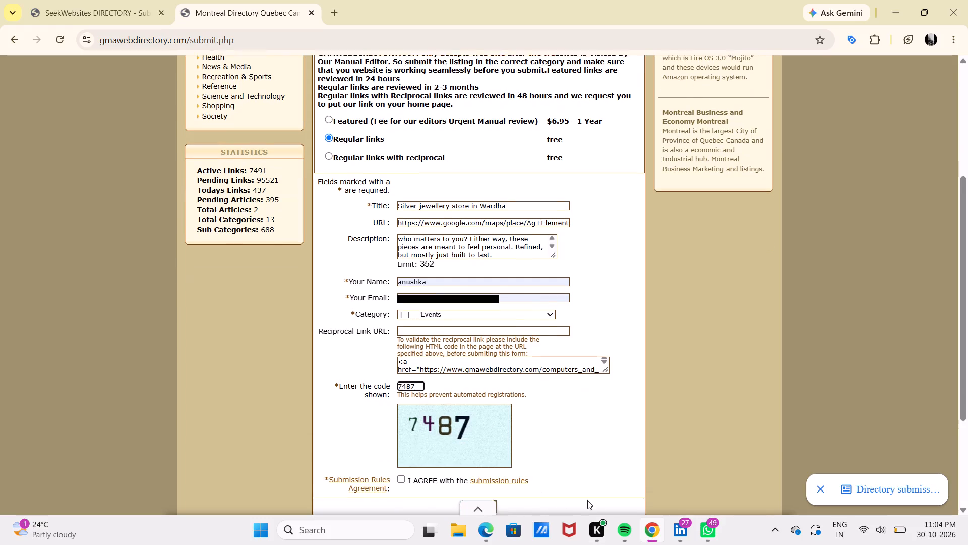
pyautogui.scroll(-1, 587, 500)
pyautogui.moveTo(399, 475); pyautogui.dragTo(519, 452)
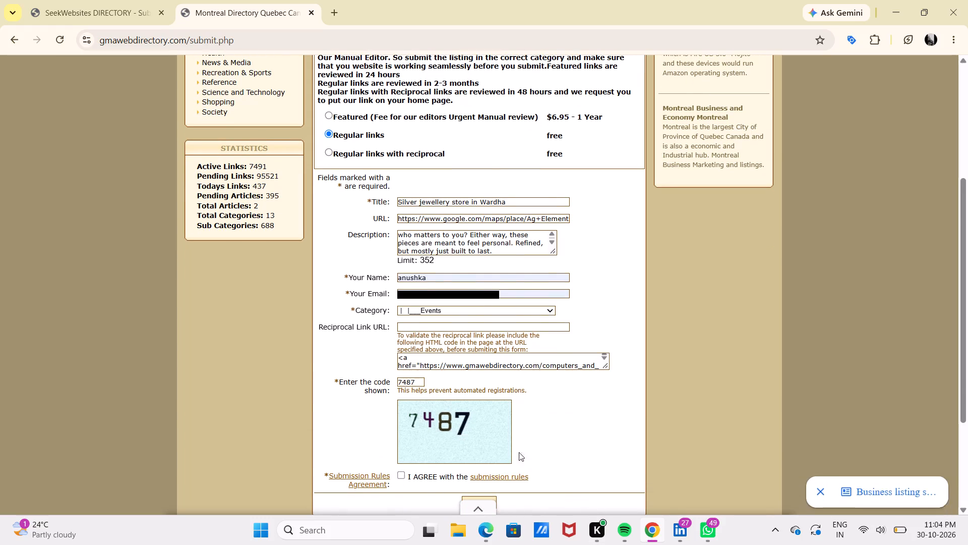
pyautogui.moveTo(519, 452); pyautogui.dragTo(544, 447)
pyautogui.scroll(-1, 544, 447)
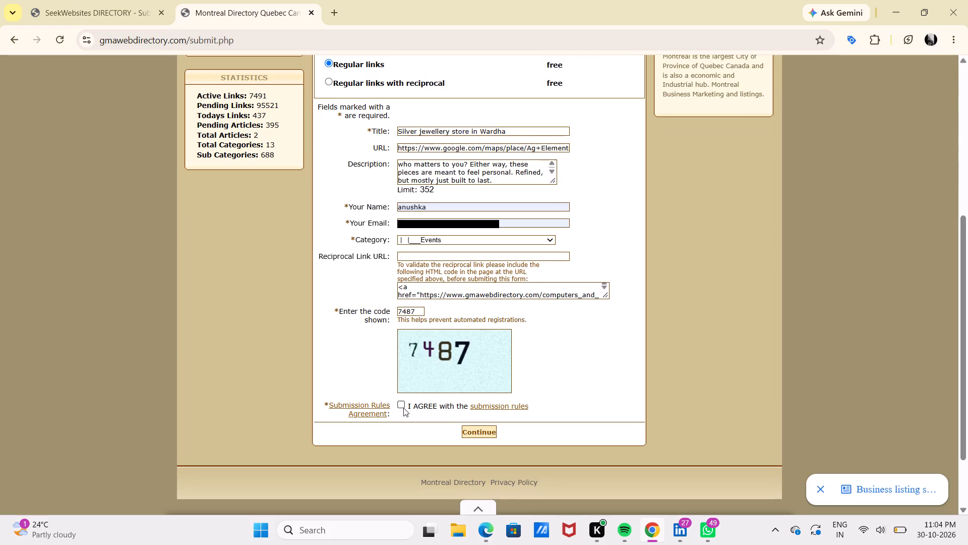
pyautogui.click(403, 408)
pyautogui.click(479, 433)
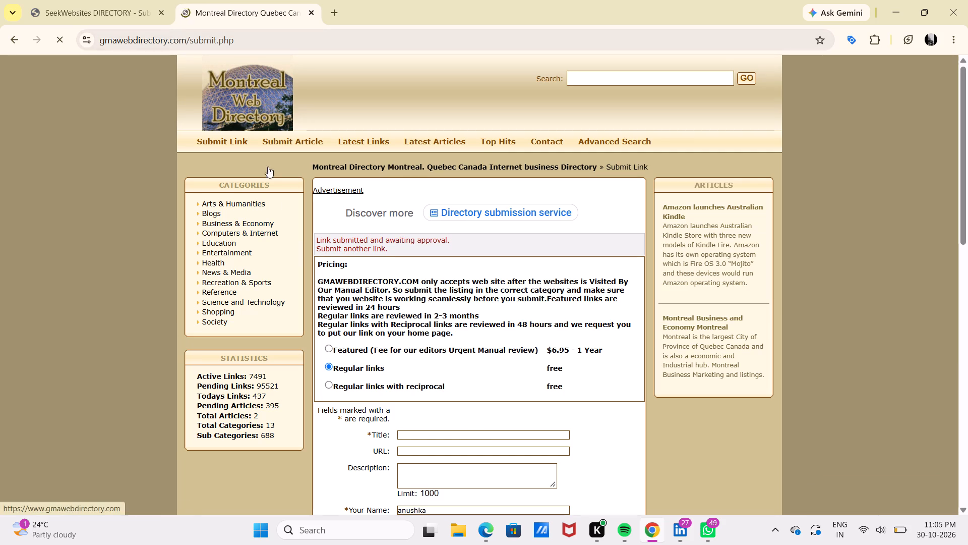
pyautogui.click(220, 39)
pyautogui.hotkey('ctrl', 'c')
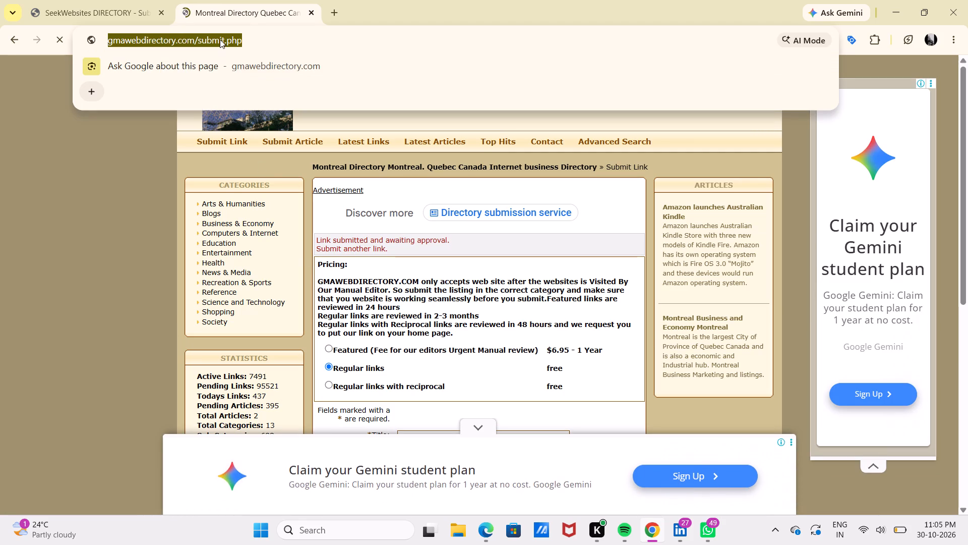
pyautogui.click(485, 526)
pyautogui.click(120, 500)
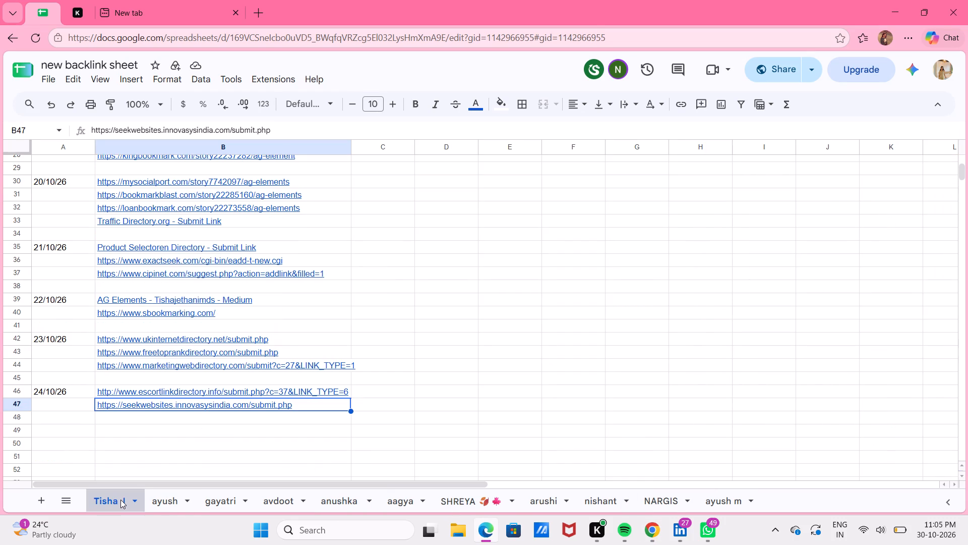
pyautogui.click(172, 414)
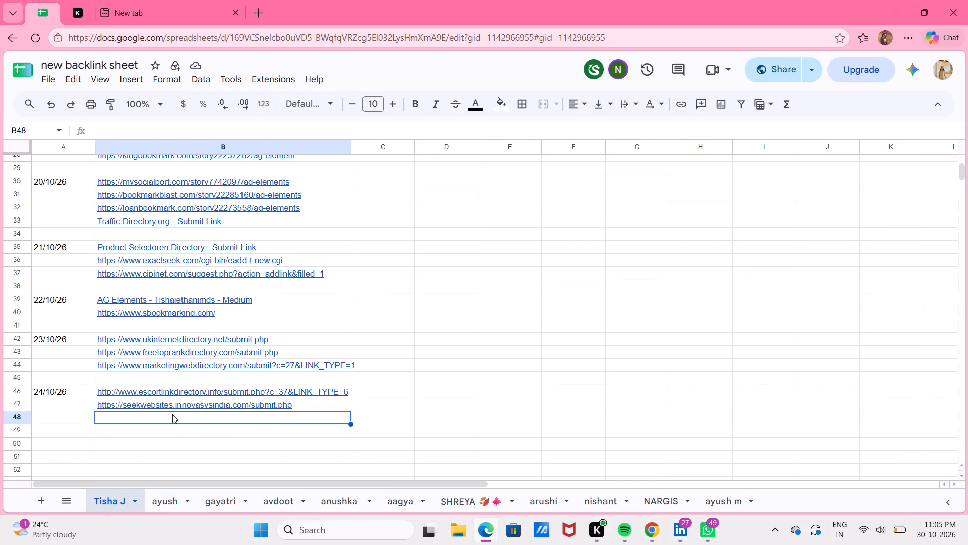
pyautogui.hotkey('ctrl', 'v')
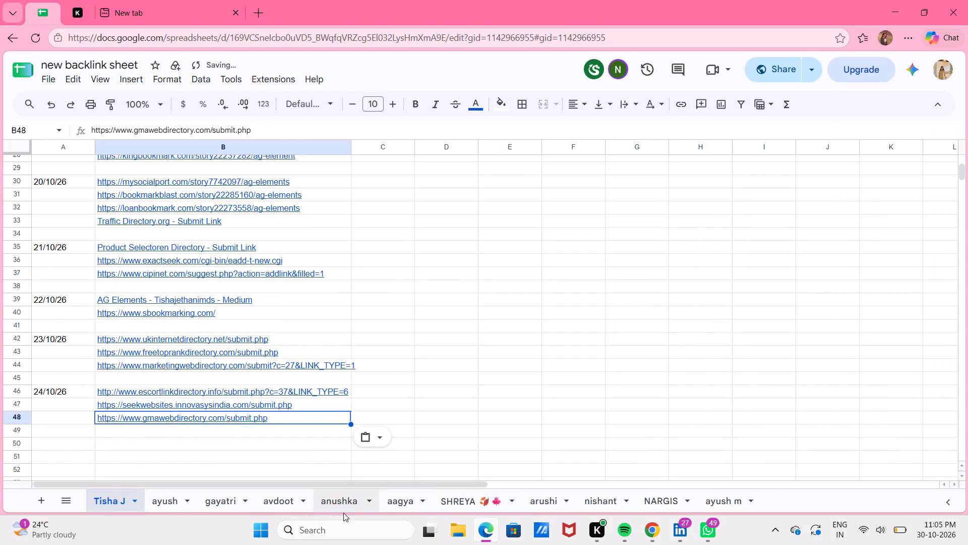
# Copy the ask-directory.com submission link dated 14-10-26 from the anushka sheet.
pyautogui.click(346, 512)
pyautogui.click(341, 499)
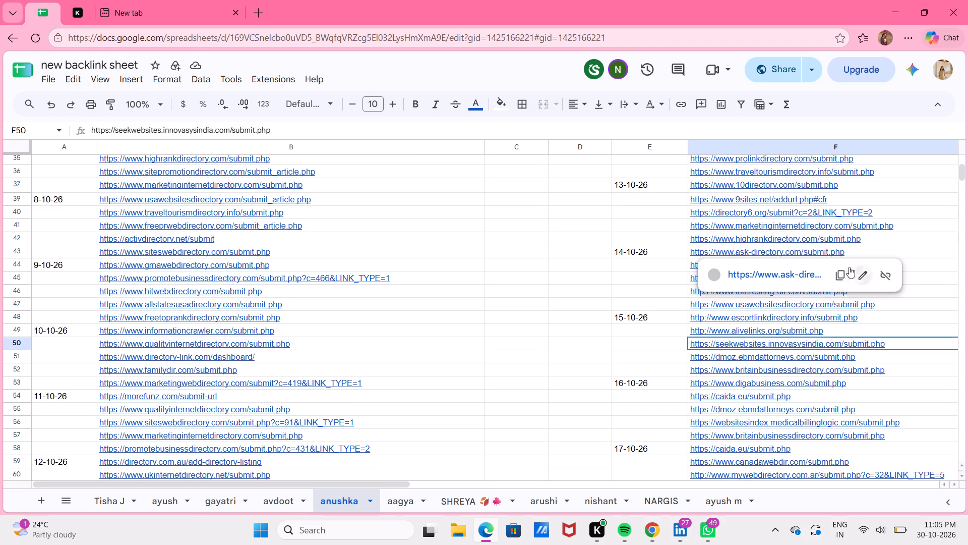
pyautogui.click(840, 271)
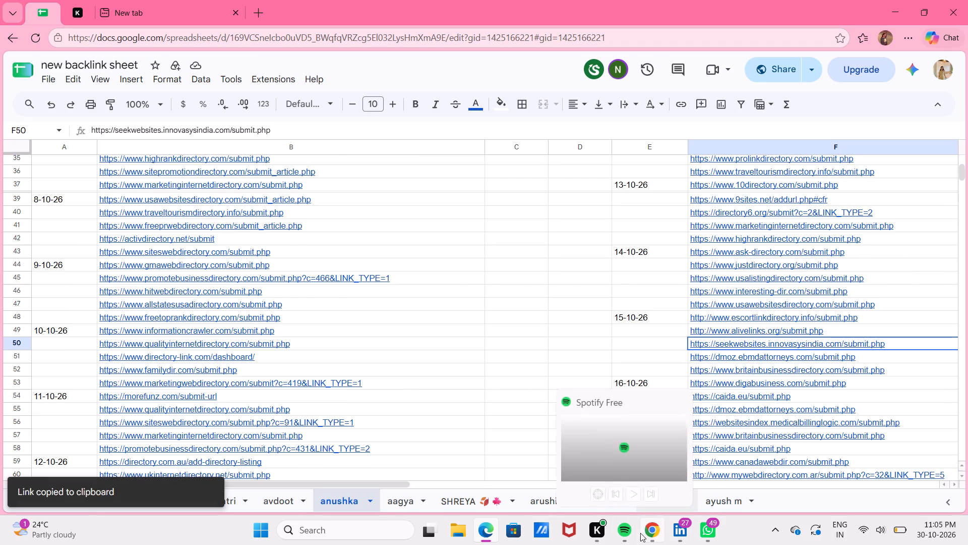
# Switch to Chrome and open the ask-directory.com home page in a new tab, using the copied link without submit.php.
pyautogui.click(652, 531)
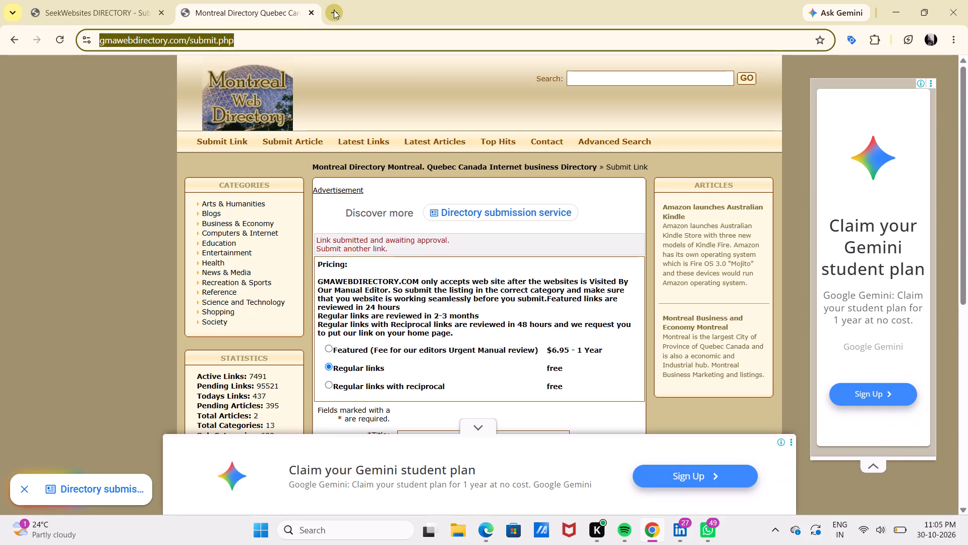
pyautogui.click(334, 10)
pyautogui.hotkey('ctrl', 'v')
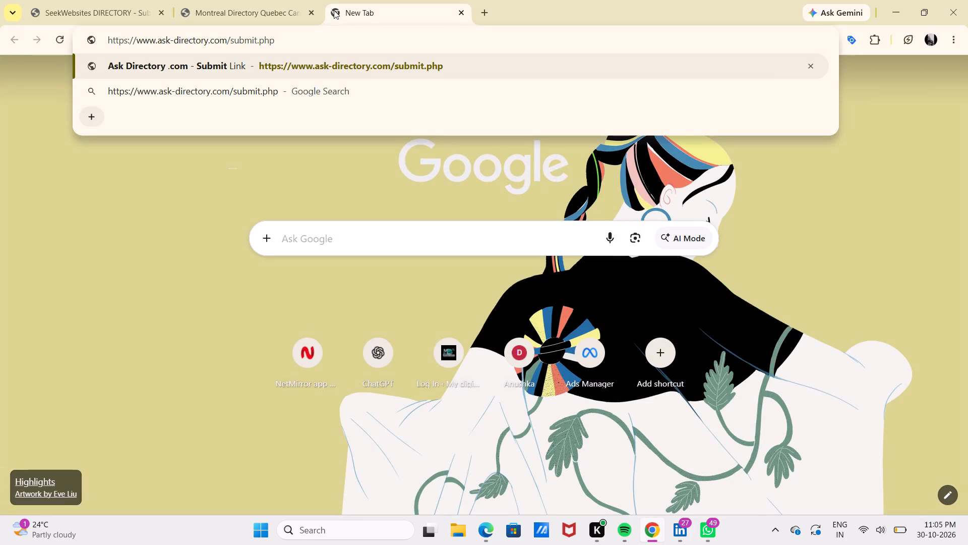
pyautogui.press('BackSpace')
pyautogui.press('BackSpace')
pyautogui.press('BackSpace')
pyautogui.press('BackSpace')
pyautogui.press('BackSpace')
pyautogui.press('BackSpace')
pyautogui.press('BackSpace')
pyautogui.press('BackSpace')
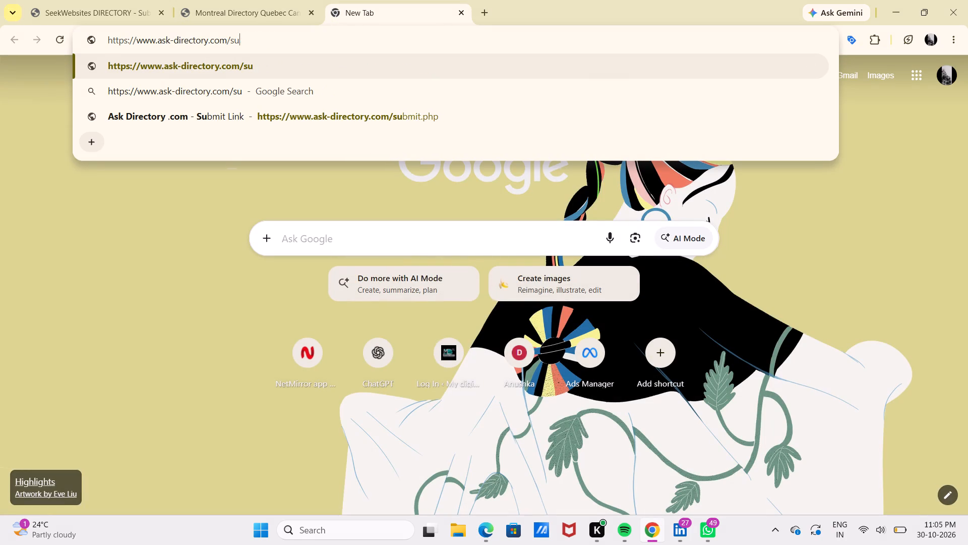
pyautogui.press('BackSpace')
pyautogui.press('BackSpace')
pyautogui.press('Return')
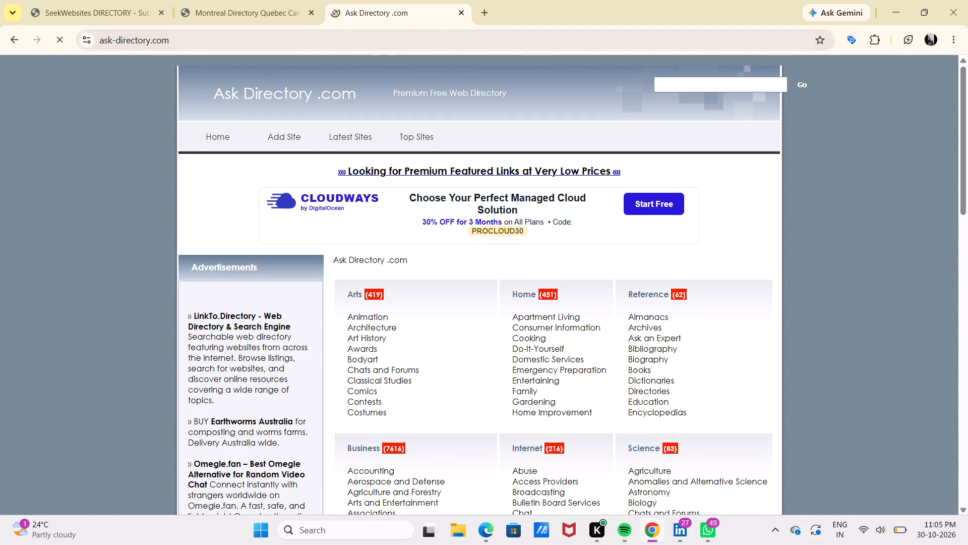
# Open Ask Directory's site submission form and select the free Regular Reviews pricing option.
pyautogui.click(291, 134)
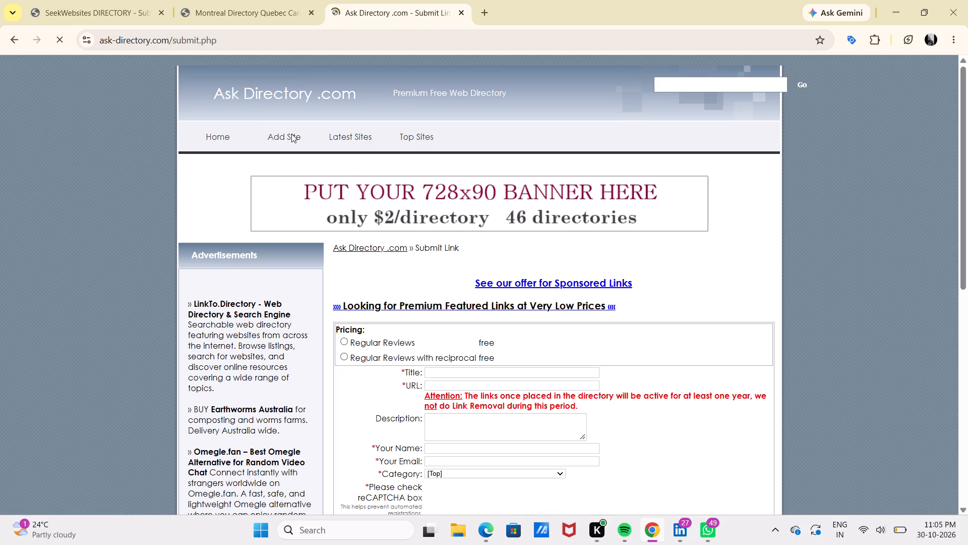
pyautogui.scroll(-1, 413, 282)
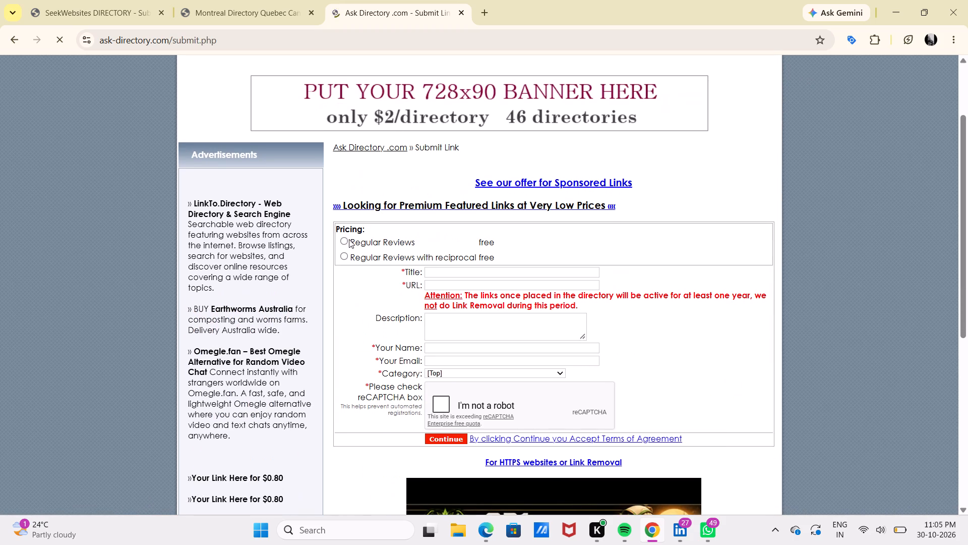
pyautogui.click(344, 244)
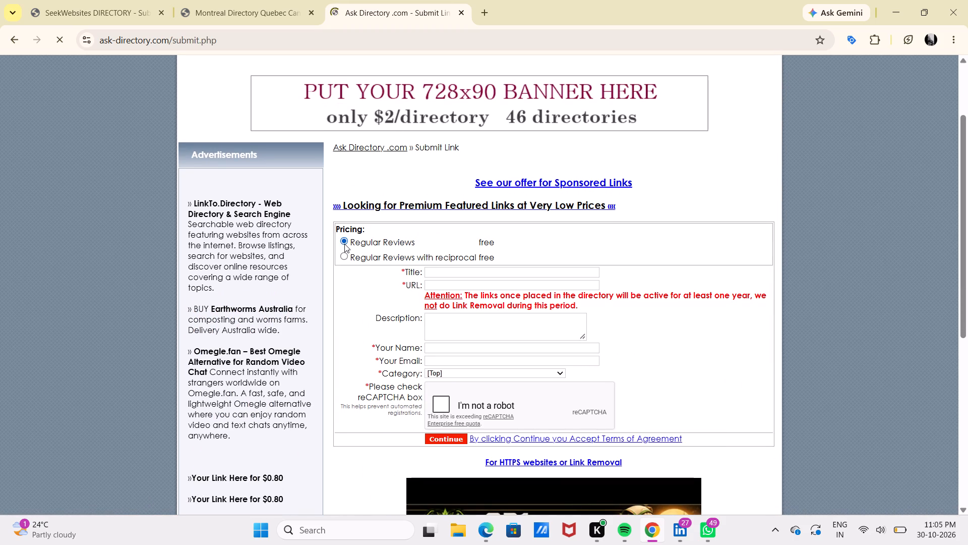
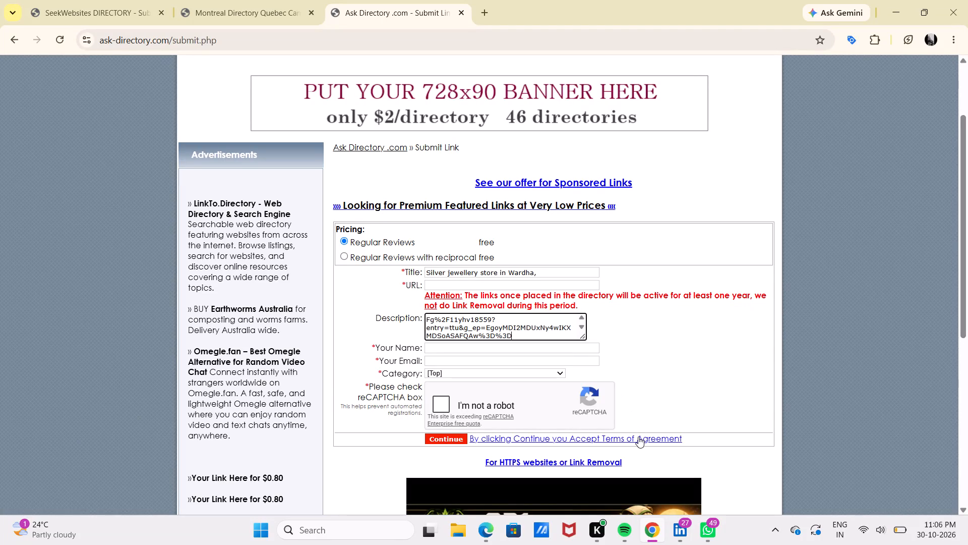
# Enter the copied Ag Elements Google Maps link as the listing's URL and clear the same link from the description.
pyautogui.click(485, 288)
pyautogui.hotkey('ctrl', 'v')
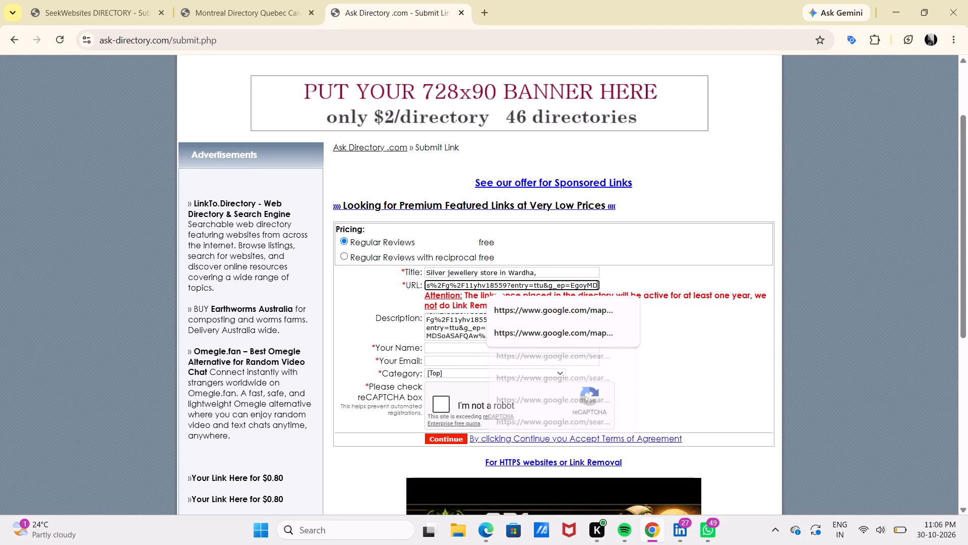
pyautogui.click(447, 332)
pyautogui.moveTo(516, 340); pyautogui.dragTo(403, 302)
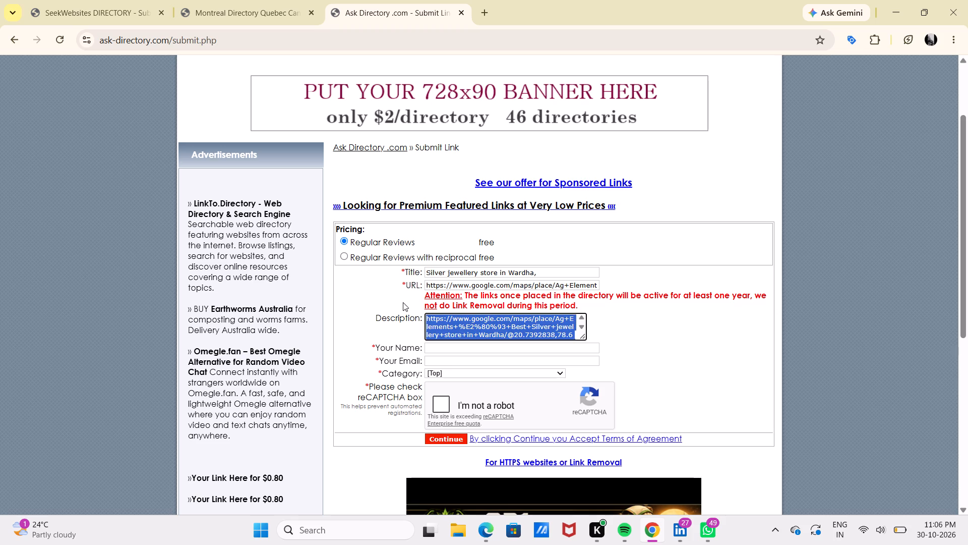
pyautogui.moveTo(403, 302); pyautogui.dragTo(393, 297)
pyautogui.press('Delete')
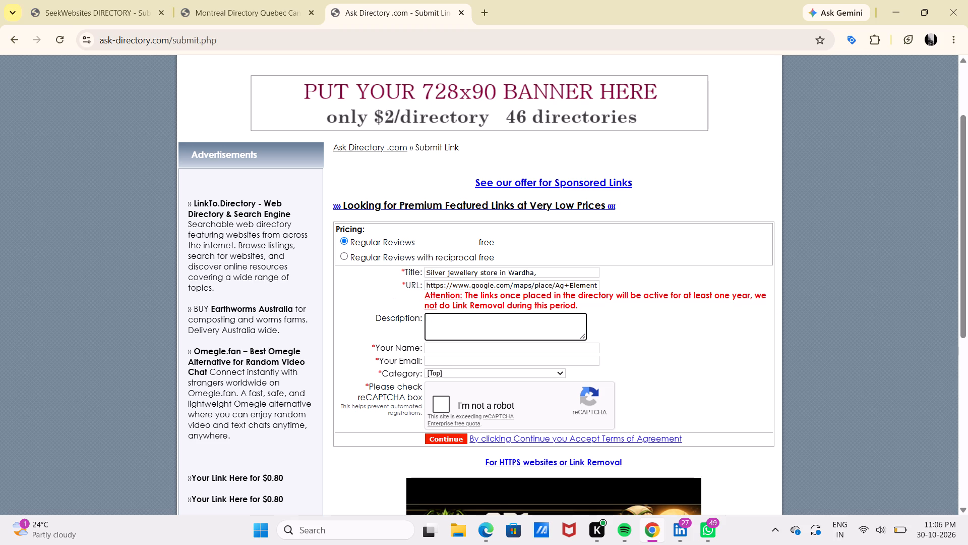
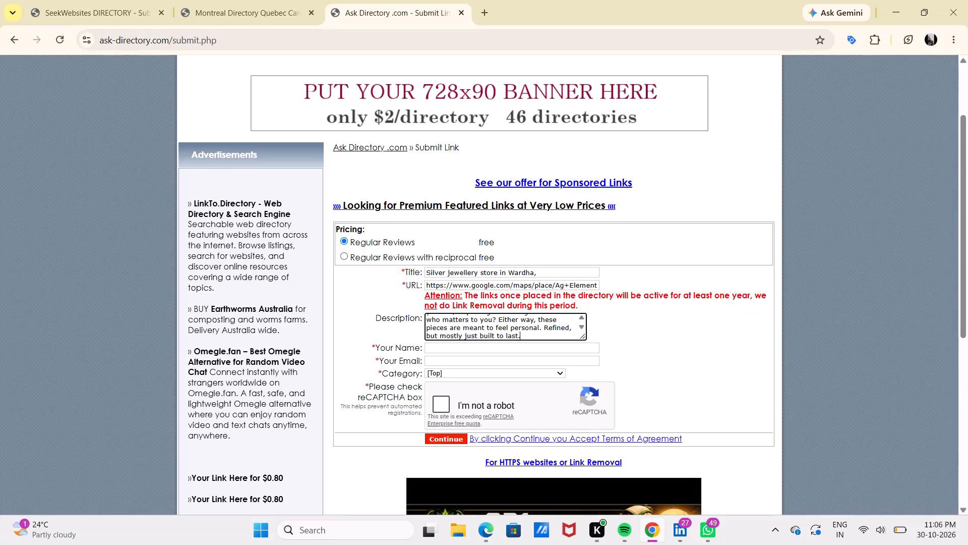
# Fill in the submitter's name and email on the ask-directory.com form and set the category to Digital.
pyautogui.click(503, 350)
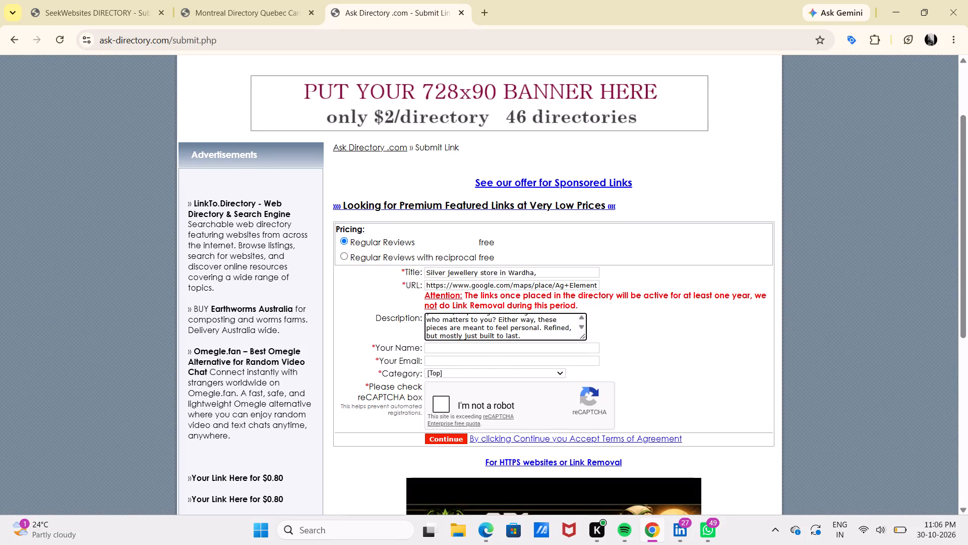
pyautogui.click(505, 365)
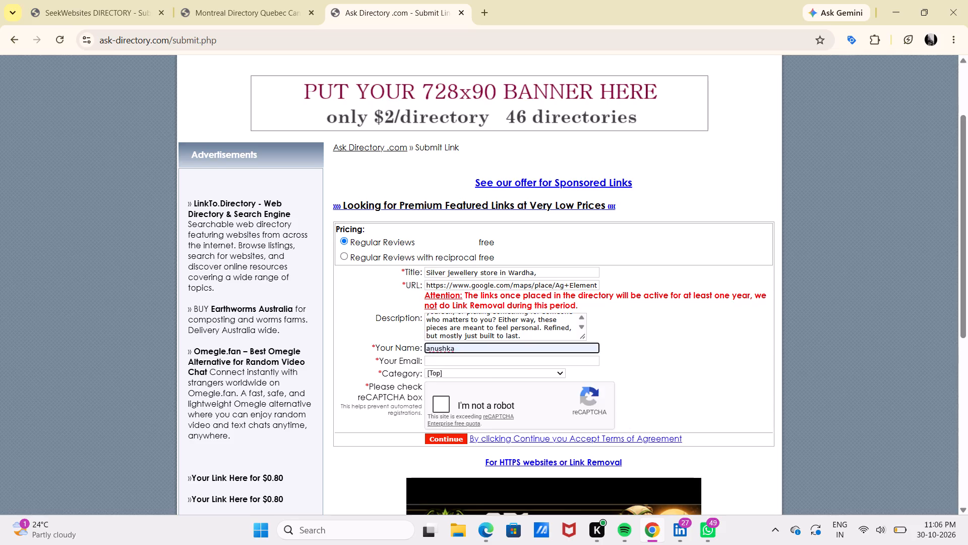
pyautogui.click(500, 360)
pyautogui.click(512, 378)
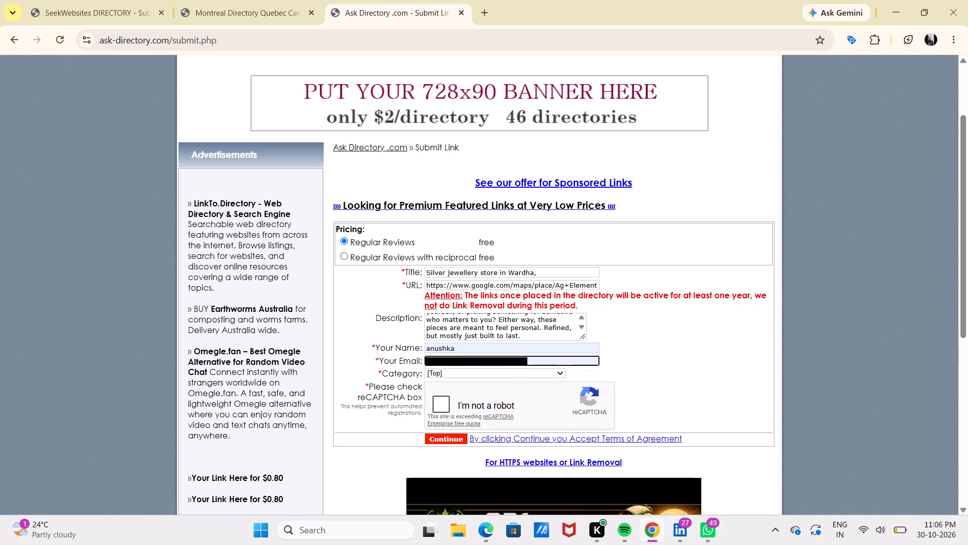
pyautogui.click(504, 371)
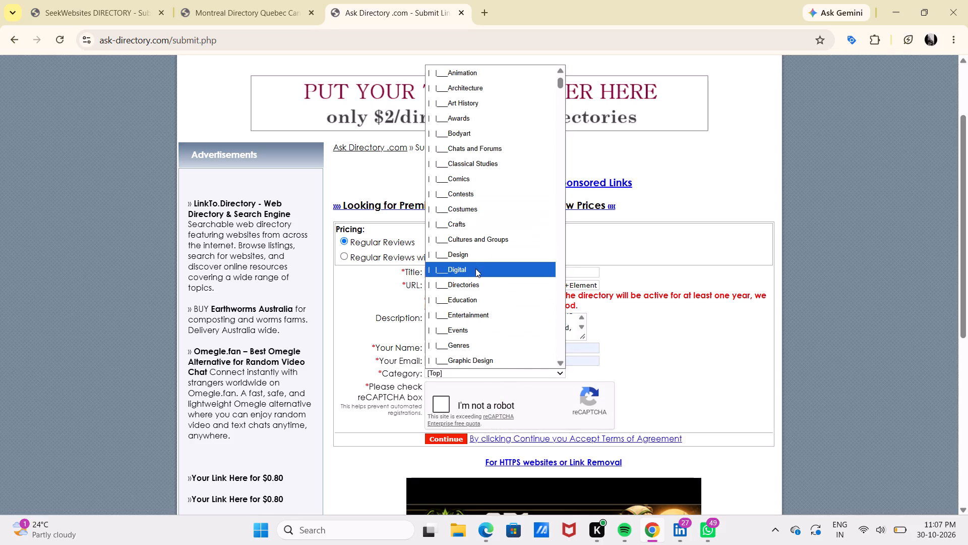
pyautogui.click(474, 269)
# Complete the reCAPTCHA check and submit the Ag Elements listing to ask-directory.com.
pyautogui.click(436, 403)
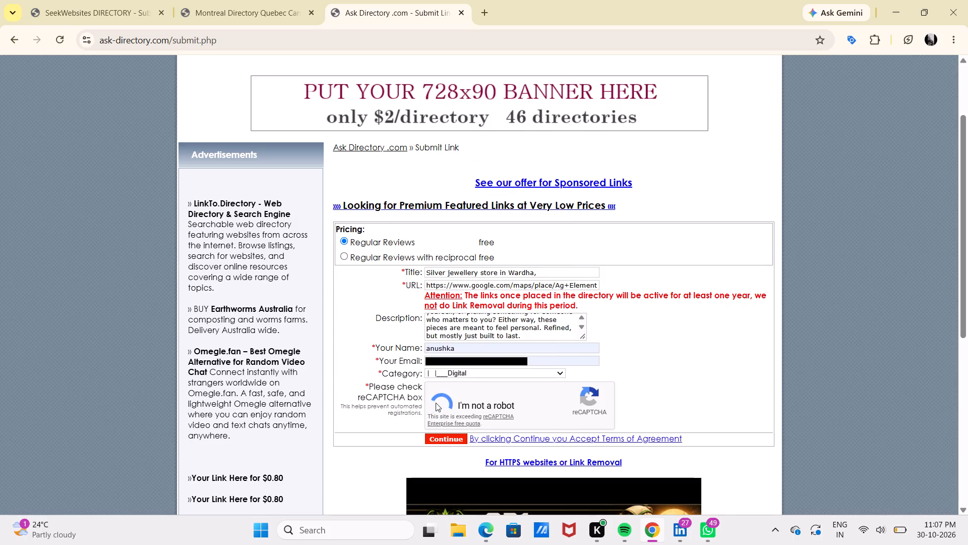
pyautogui.click(444, 437)
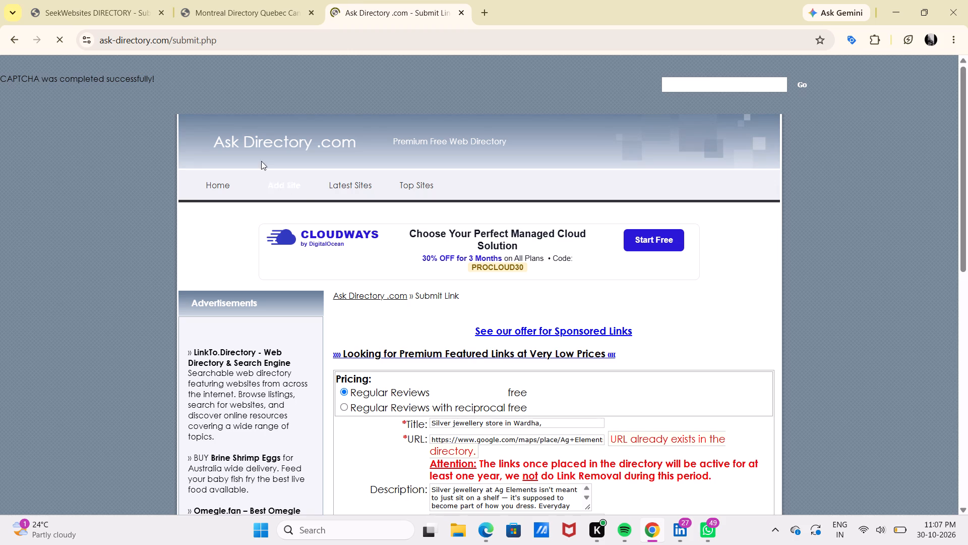
pyautogui.click(185, 36)
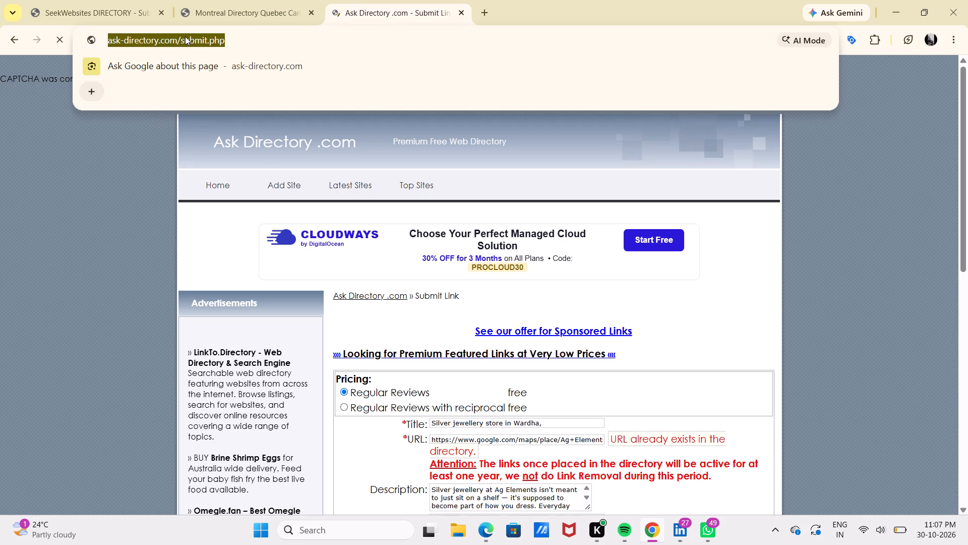
pyautogui.hotkey('ctrl', 'c')
pyautogui.click(486, 530)
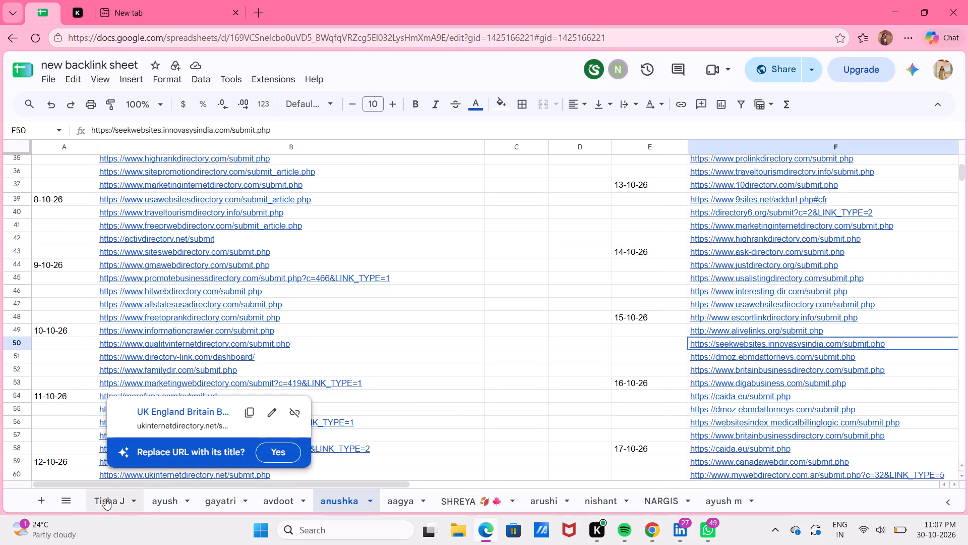
pyautogui.click(105, 499)
pyautogui.click(167, 431)
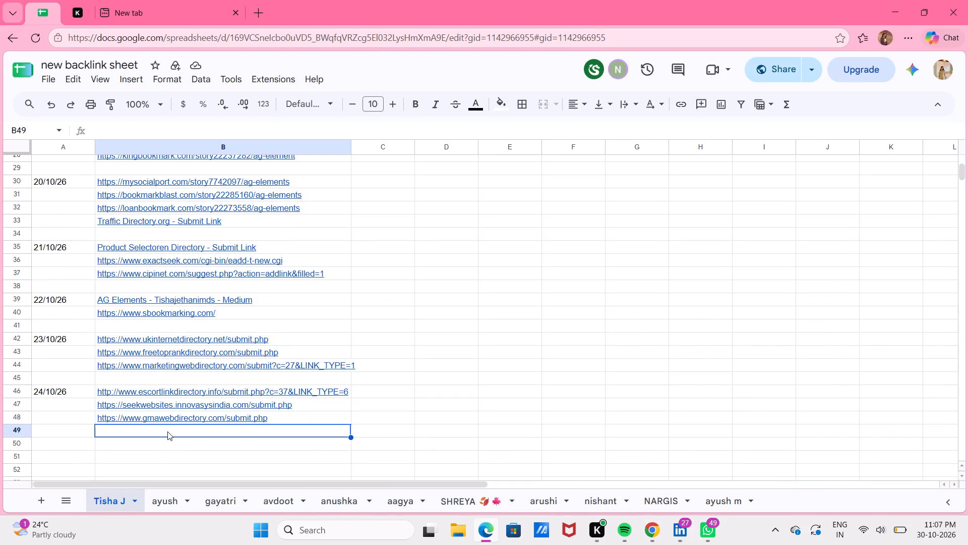
pyautogui.hotkey('ctrl', 'v')
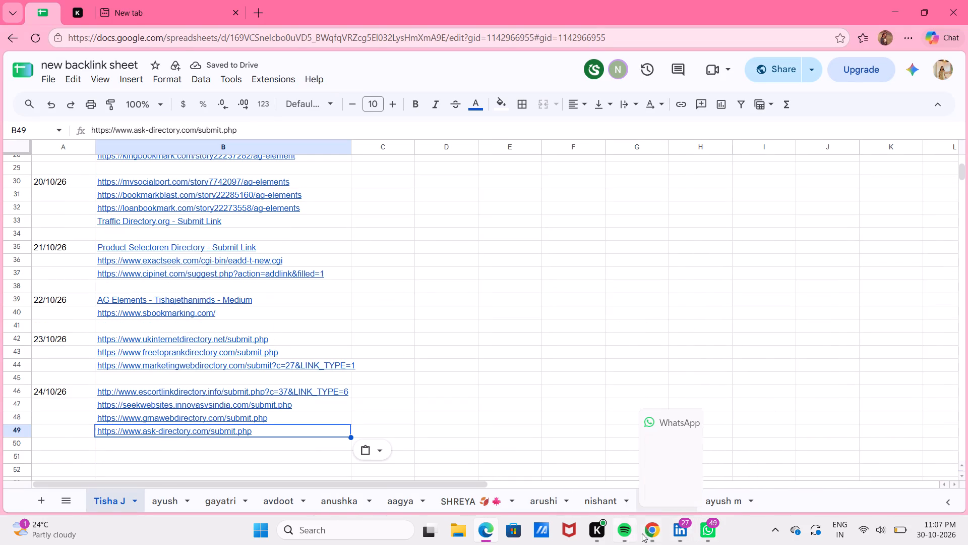
# Copy the escortlinkdirectory.info link from the anushka sheet and open that site's home page in a new Chrome tab, leaving out submit.php.
pyautogui.click(350, 502)
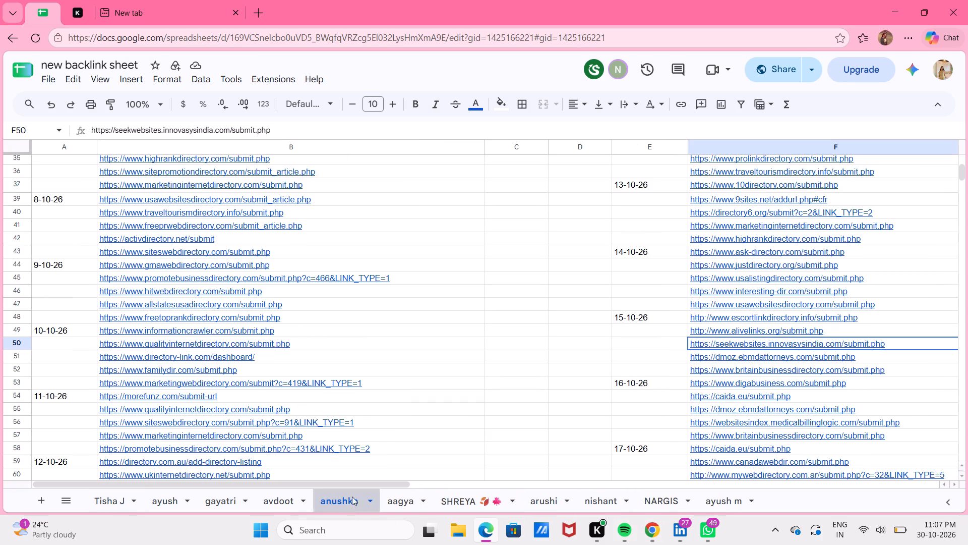
pyautogui.scroll(-3, 412, 336)
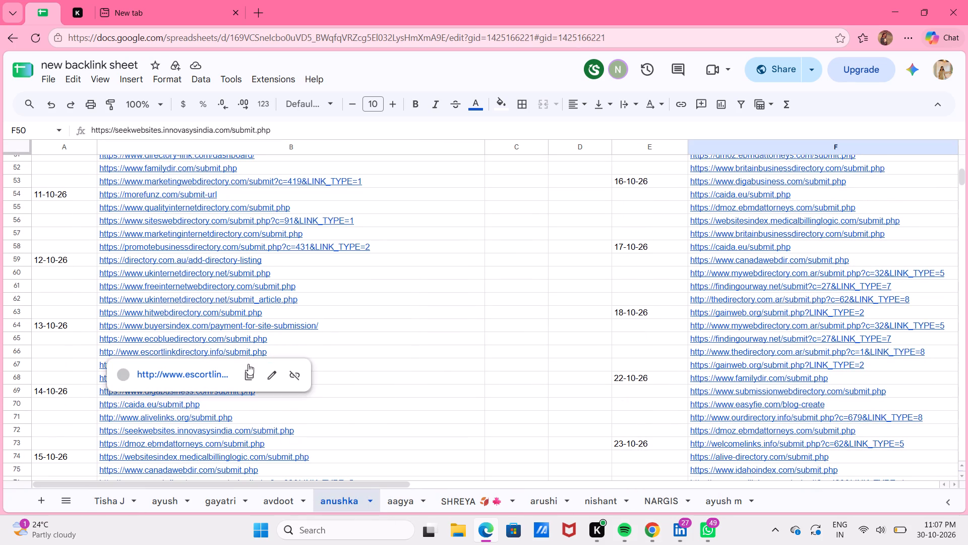
pyautogui.click(250, 374)
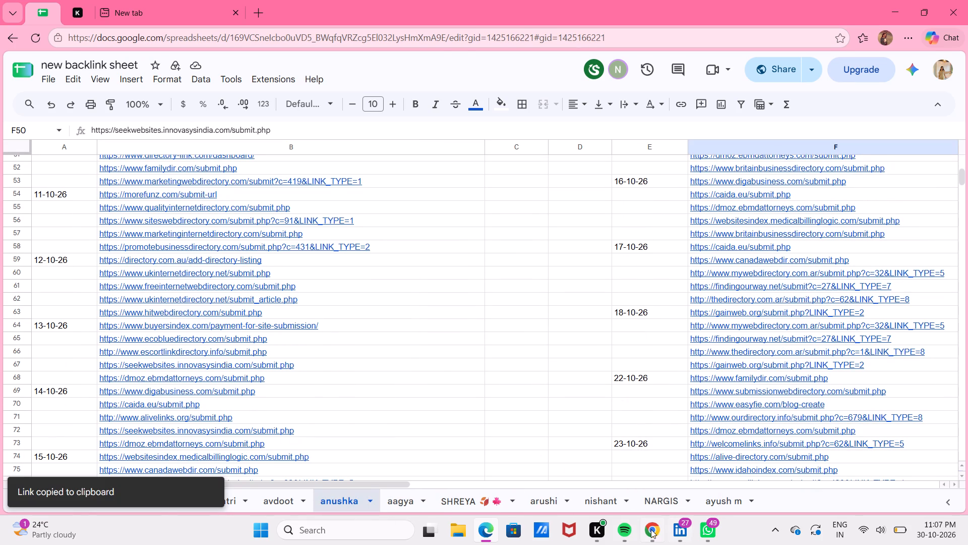
pyautogui.click(651, 529)
pyautogui.click(485, 9)
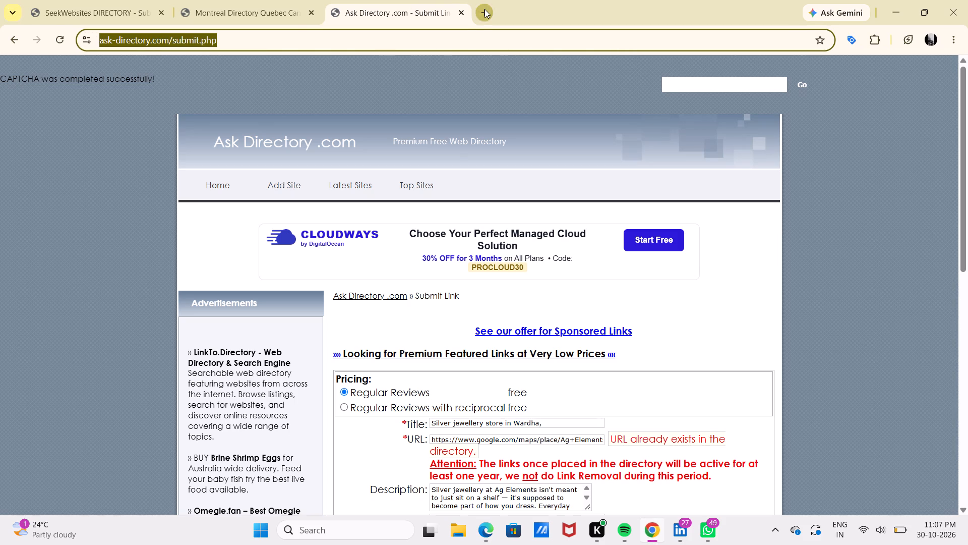
pyautogui.hotkey('ctrl', 'v')
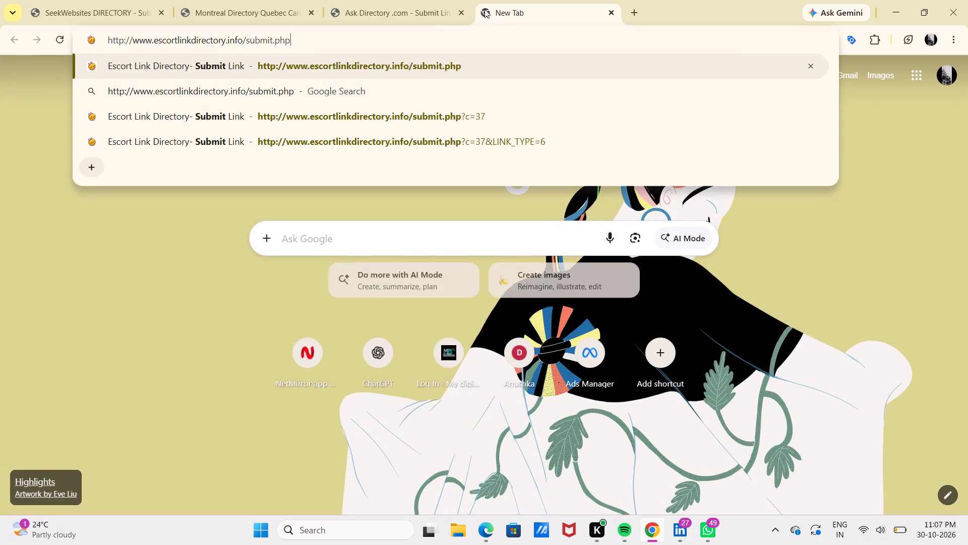
pyautogui.press('BackSpace')
pyautogui.press('BackSpace')
pyautogui.press('BackSpace')
pyautogui.press('BackSpace')
pyautogui.press('BackSpace')
pyautogui.press('BackSpace')
pyautogui.press('BackSpace')
pyautogui.press('BackSpace')
pyautogui.press('BackSpace')
pyautogui.press('BackSpace')
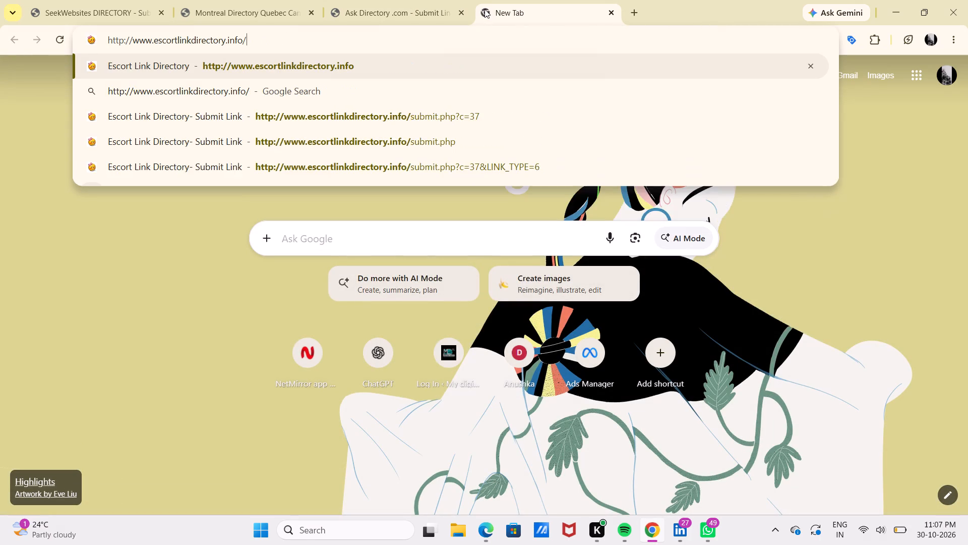
pyautogui.press('Return')
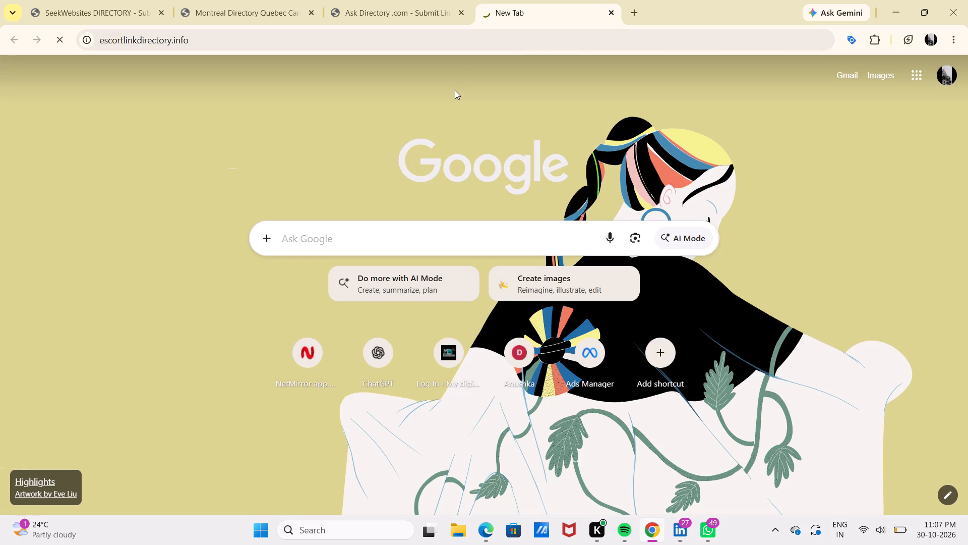
# Close the SeekWebsites, Montreal Directory and Ask Directory tabs.
pyautogui.click(160, 11)
pyautogui.click(160, 11)
pyautogui.click(160, 11)
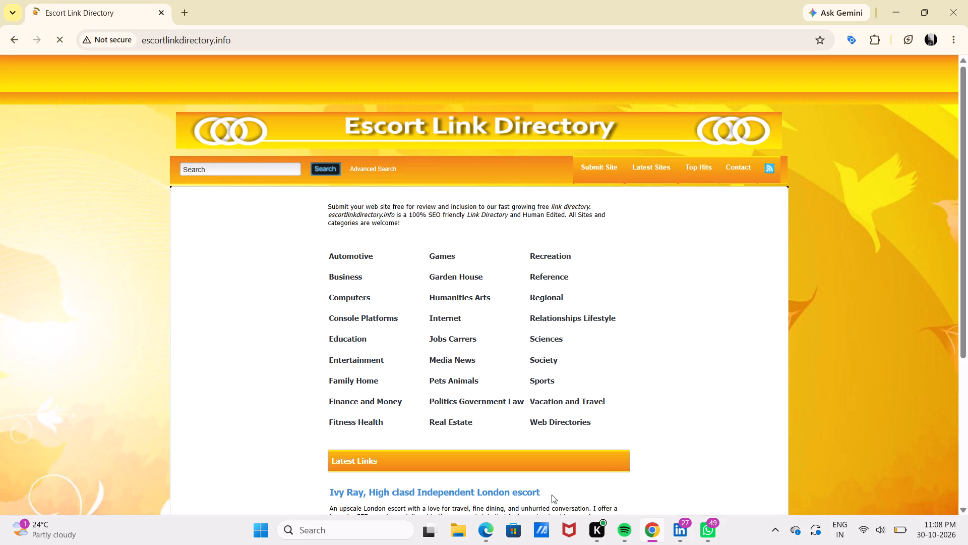
# Copy the ourdirectory.info link from column F of the anushka sheet and open that site's home page in a new Chrome tab.
pyautogui.click(481, 528)
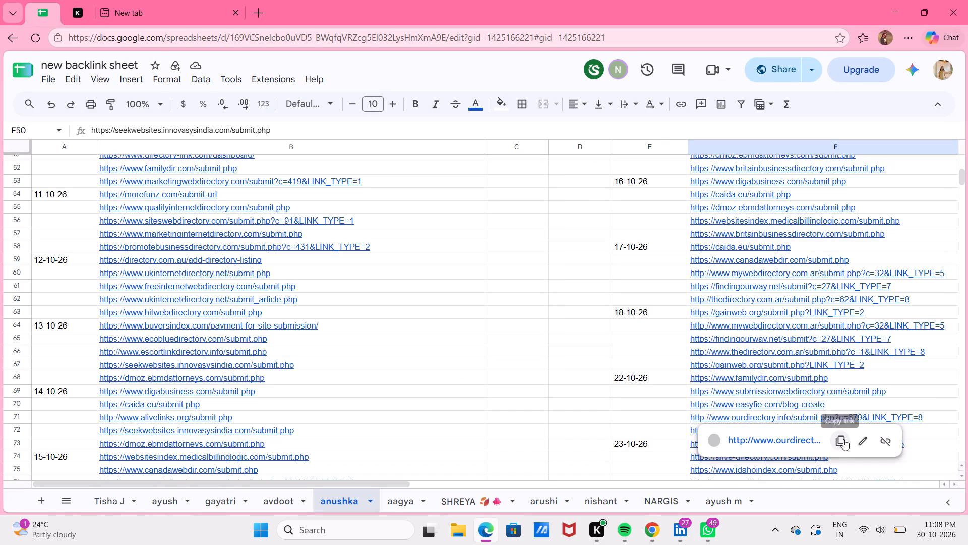
pyautogui.click(842, 438)
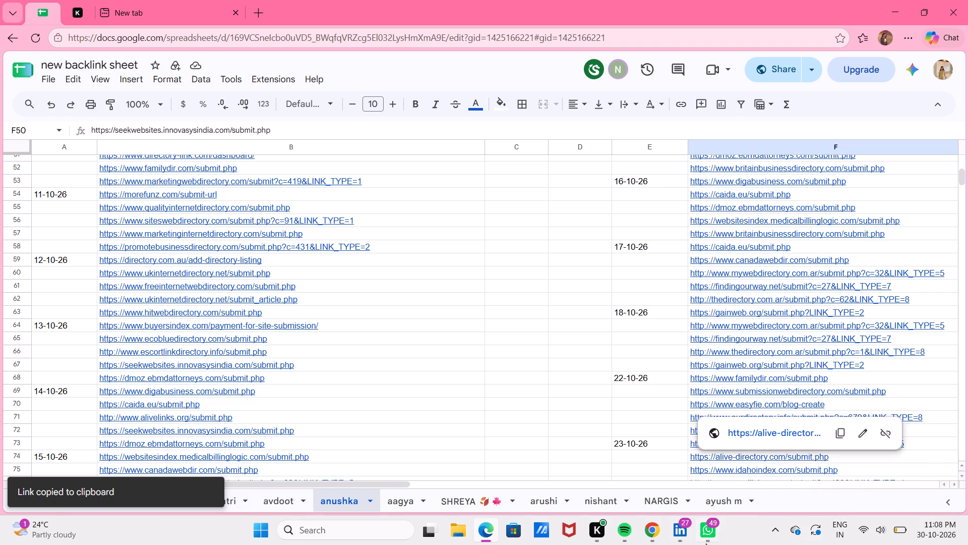
pyautogui.click(649, 530)
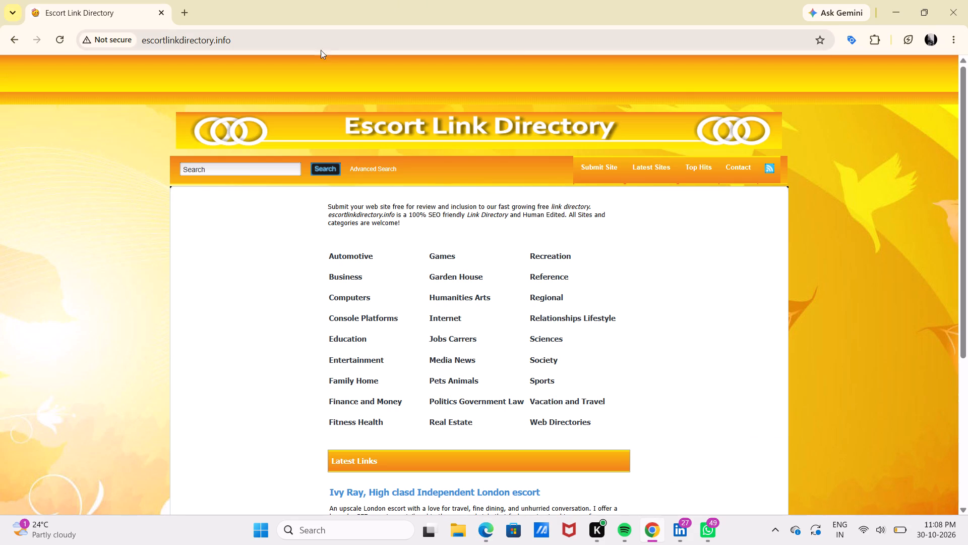
pyautogui.click(181, 7)
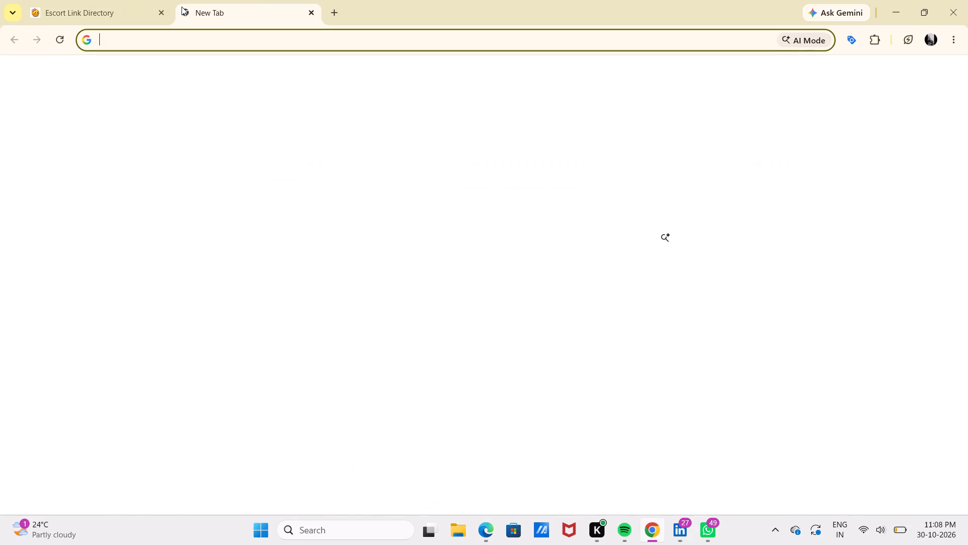
pyautogui.hotkey('ctrl', 'v')
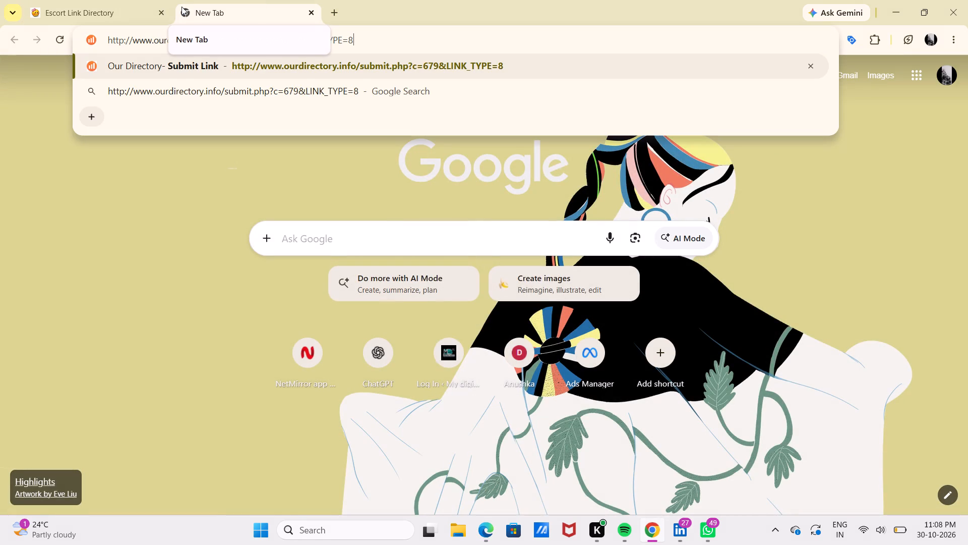
pyautogui.press('BackSpace')
pyautogui.press('BackSpace')
pyautogui.press('BackSpace')
pyautogui.press('BackSpace')
pyautogui.press('BackSpace')
pyautogui.press('BackSpace')
pyautogui.press('BackSpace')
pyautogui.press('BackSpace')
pyautogui.press('BackSpace')
pyautogui.press('BackSpace')
pyautogui.press('BackSpace')
pyautogui.press('BackSpace')
pyautogui.press('BackSpace')
pyautogui.press('BackSpace')
pyautogui.press('BackSpace')
pyautogui.press('BackSpace')
pyautogui.press('BackSpace')
pyautogui.press('BackSpace')
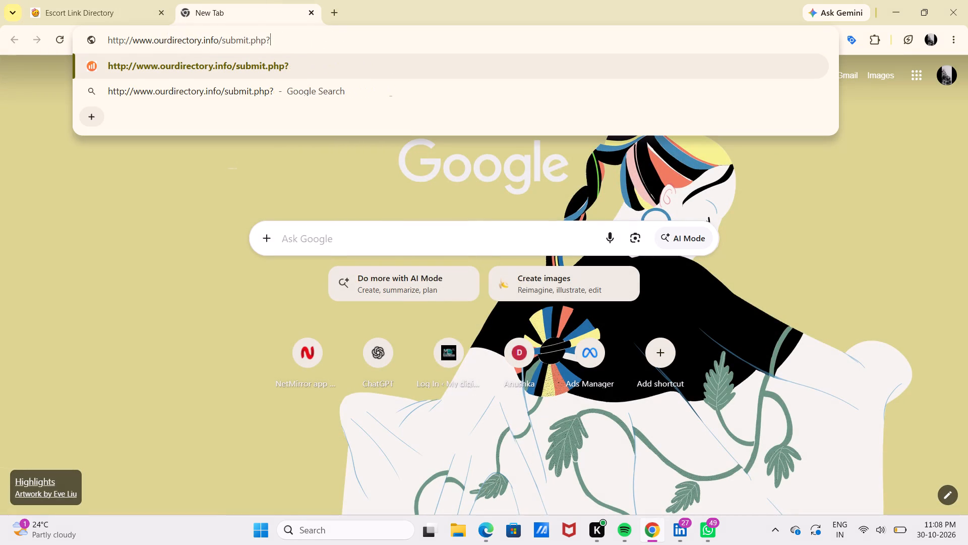
pyautogui.press('BackSpace')
pyautogui.press('BackSpace')
pyautogui.press('BackSpace')
pyautogui.press('BackSpace')
pyautogui.press('BackSpace')
pyautogui.press('BackSpace')
pyautogui.press('BackSpace')
pyautogui.press('BackSpace')
pyautogui.press('BackSpace')
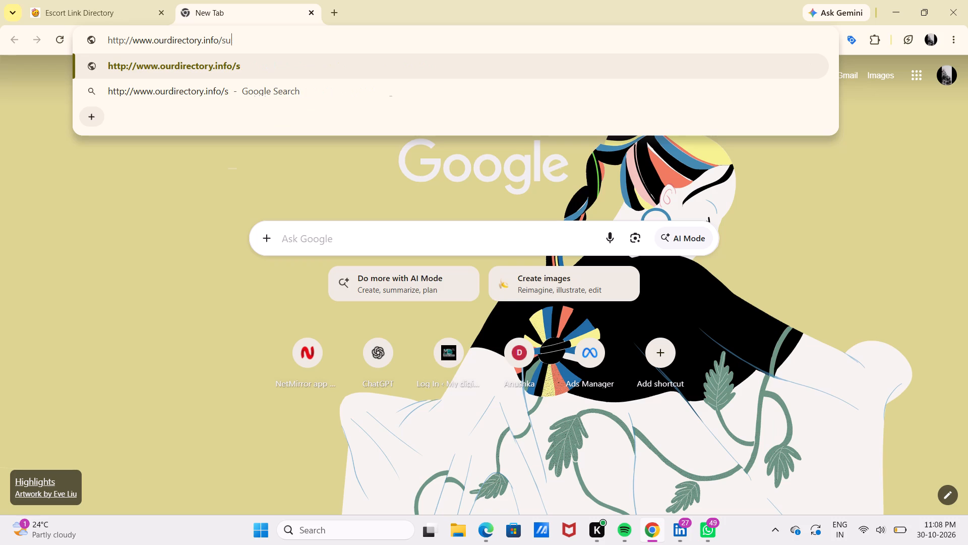
pyautogui.press('BackSpace')
pyautogui.press('Return')
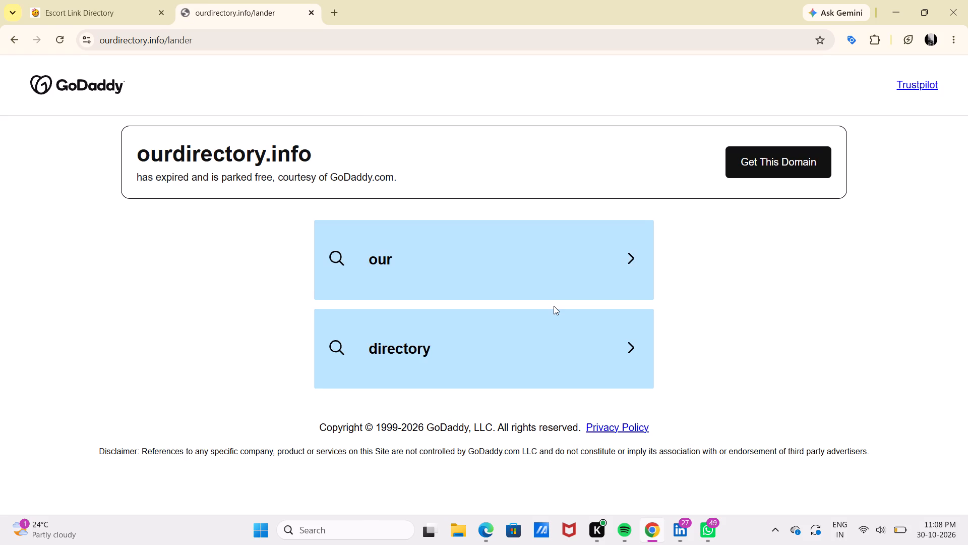
pyautogui.scroll(-4, 554, 306)
# Copy the canadawebdir.com link from cell F59 of the anushka sheet and open that site's home page in a new Chrome tab.
pyautogui.click(489, 526)
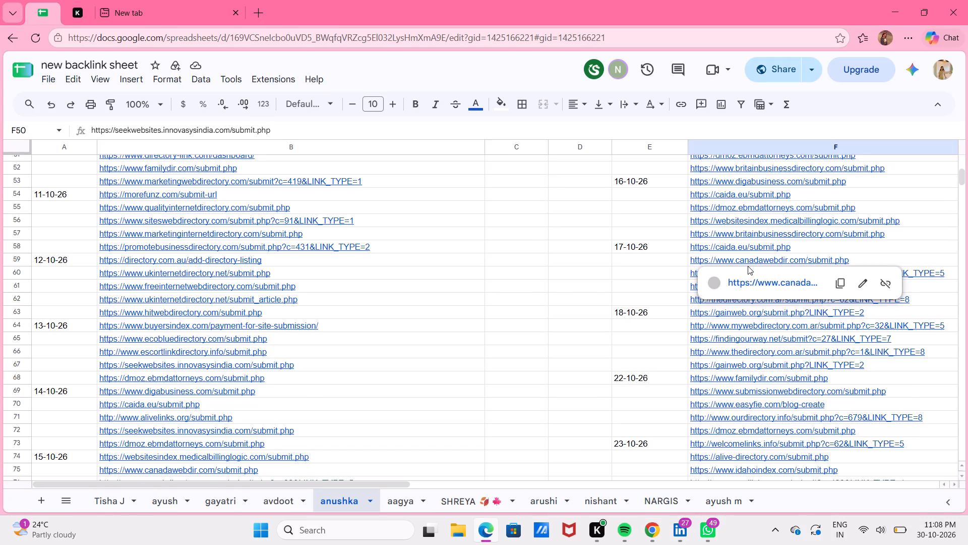
pyautogui.click(793, 255)
pyautogui.click(842, 283)
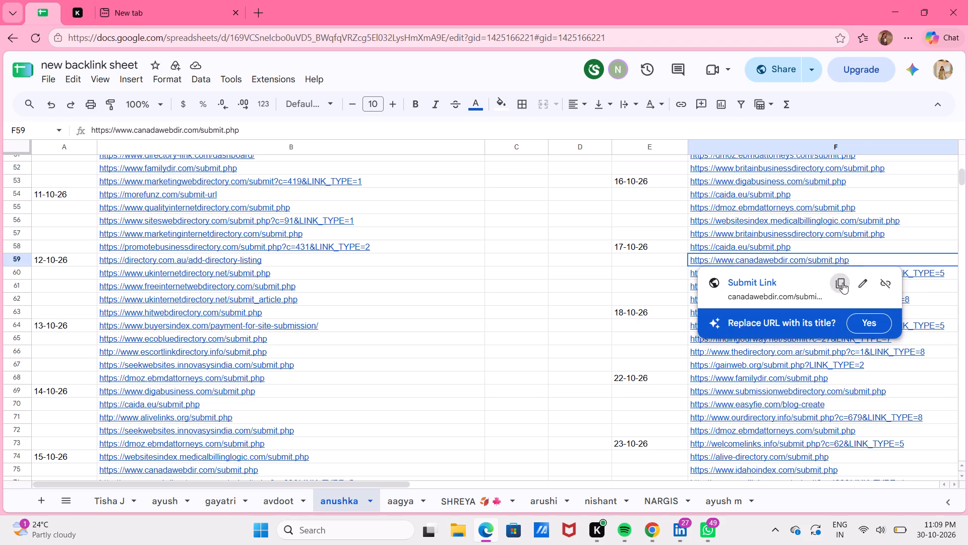
pyautogui.click(652, 523)
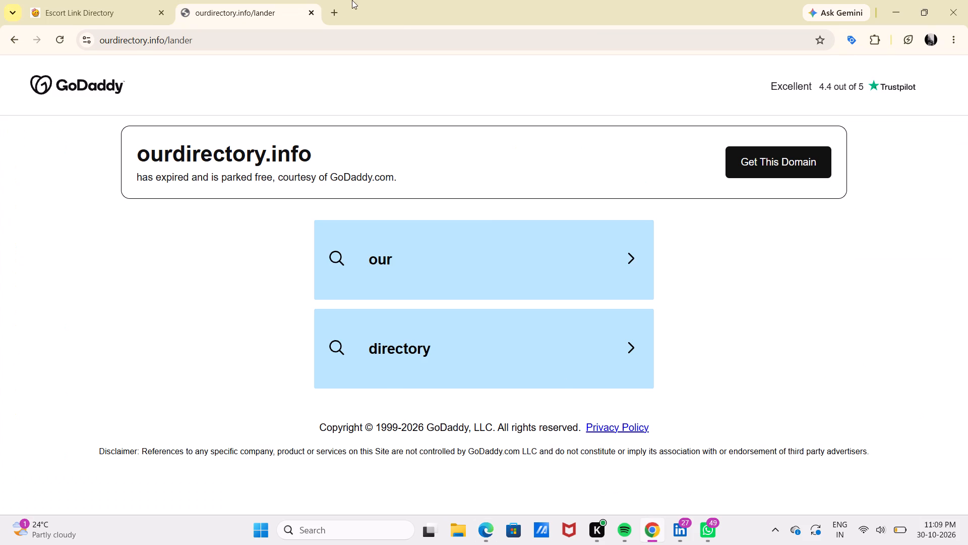
pyautogui.click(338, 12)
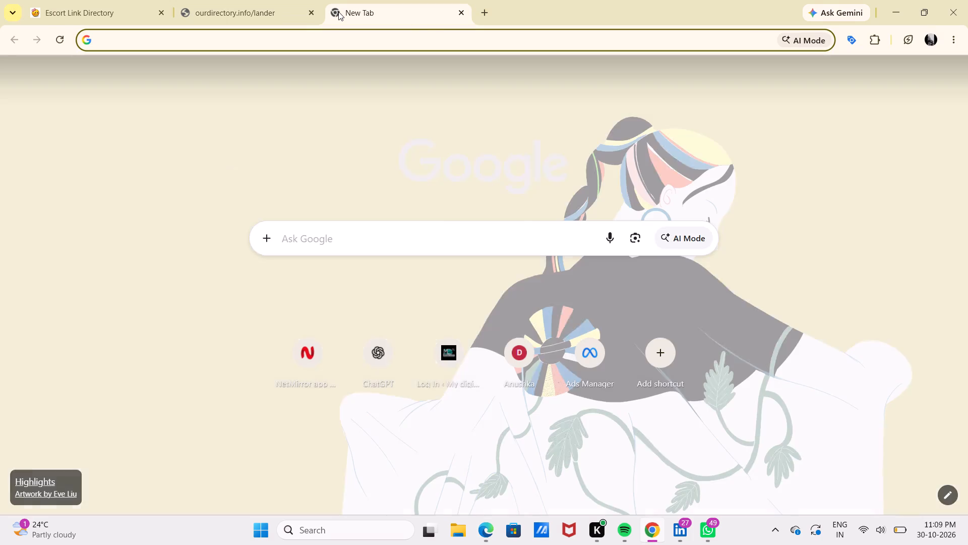
pyautogui.hotkey('ctrl', 'v')
pyautogui.press('BackSpace')
pyautogui.press('BackSpace')
pyautogui.press('BackSpace')
pyautogui.press('BackSpace')
pyautogui.press('BackSpace')
pyautogui.press('BackSpace')
pyautogui.press('BackSpace')
pyautogui.press('BackSpace')
pyautogui.press('BackSpace')
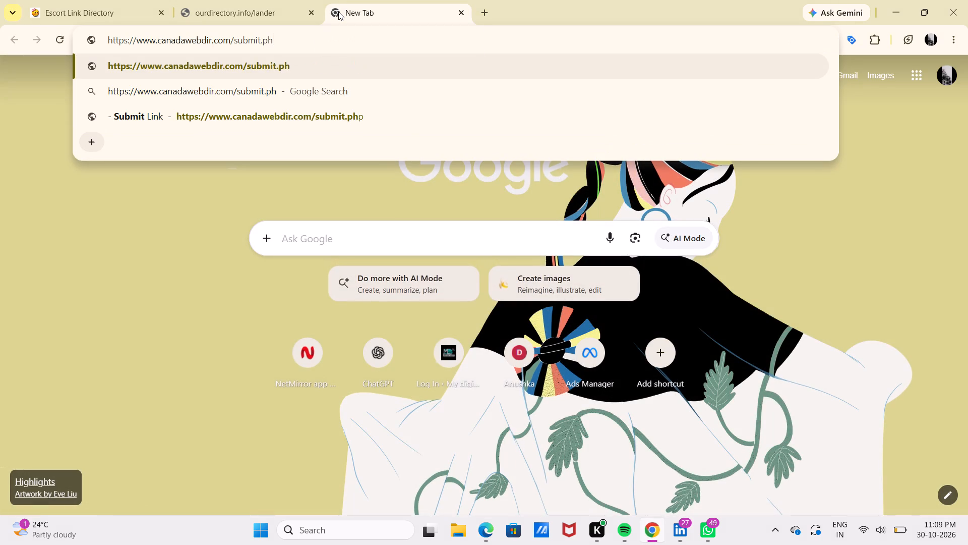
pyautogui.press('BackSpace')
pyautogui.press('Return')
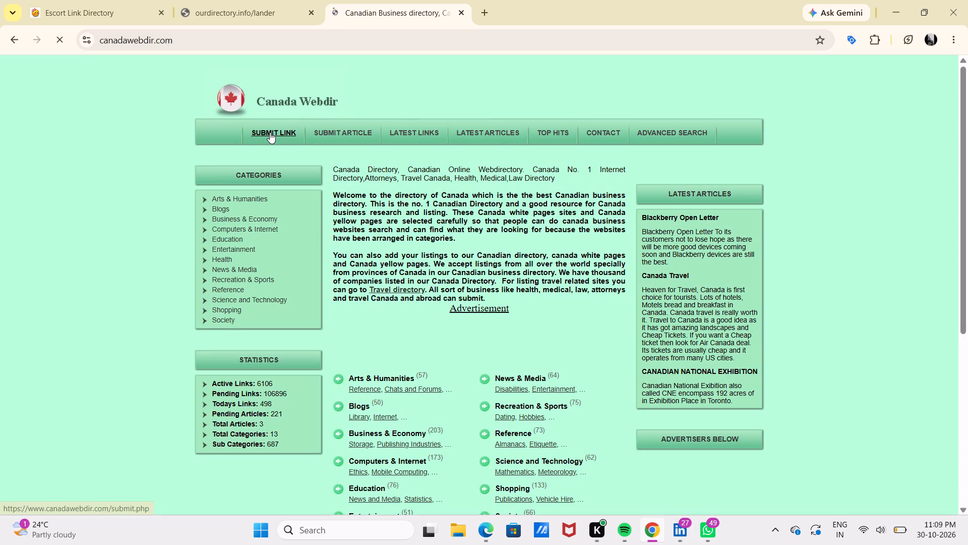
# Open the link submission page of Canada Webdir.
pyautogui.click(270, 132)
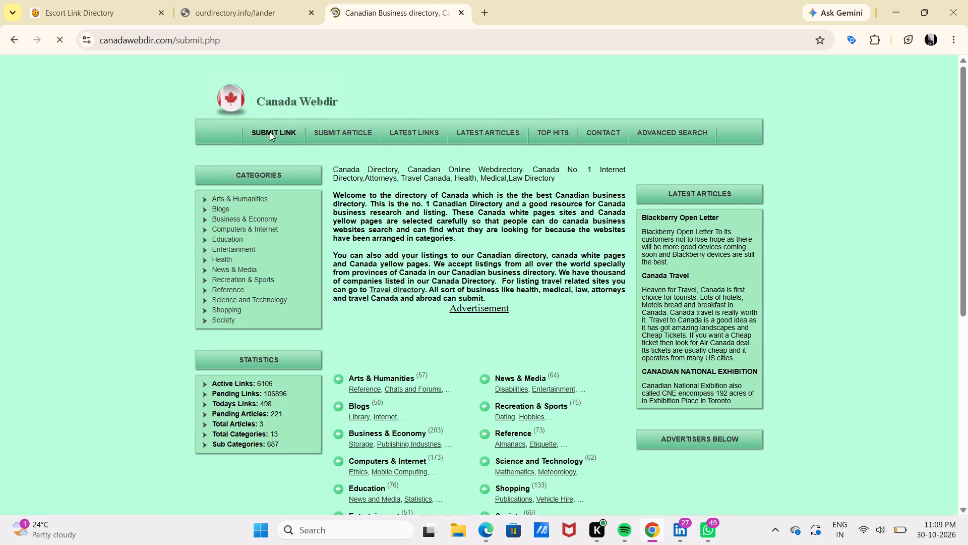
# Choose the free Regular links pricing option for the Canada Webdir submission.
pyautogui.scroll(-1, 485, 245)
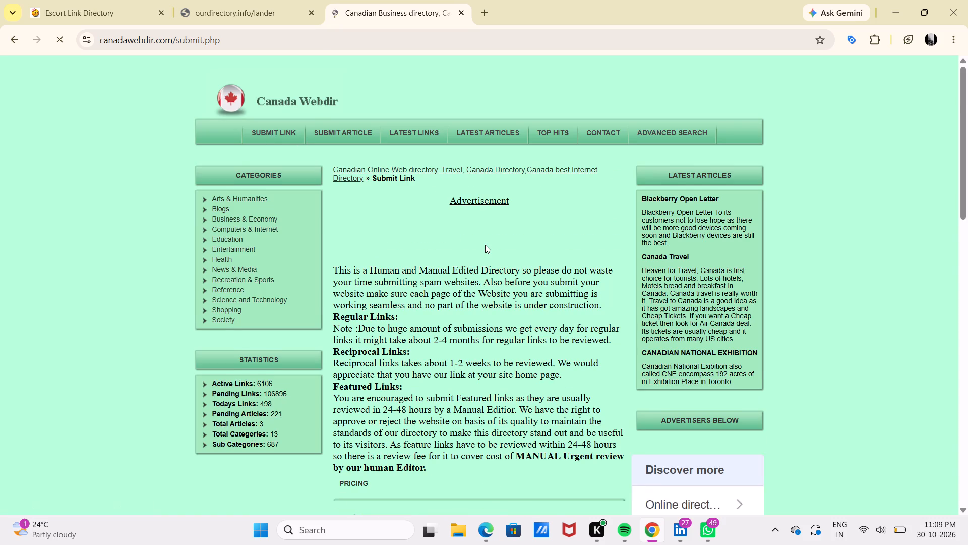
pyautogui.scroll(-1, 485, 245)
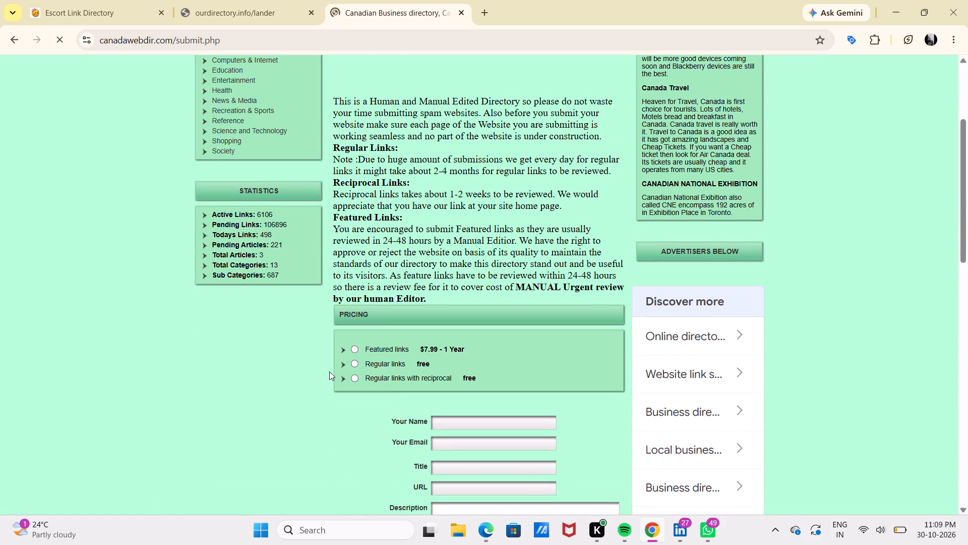
pyautogui.click(353, 362)
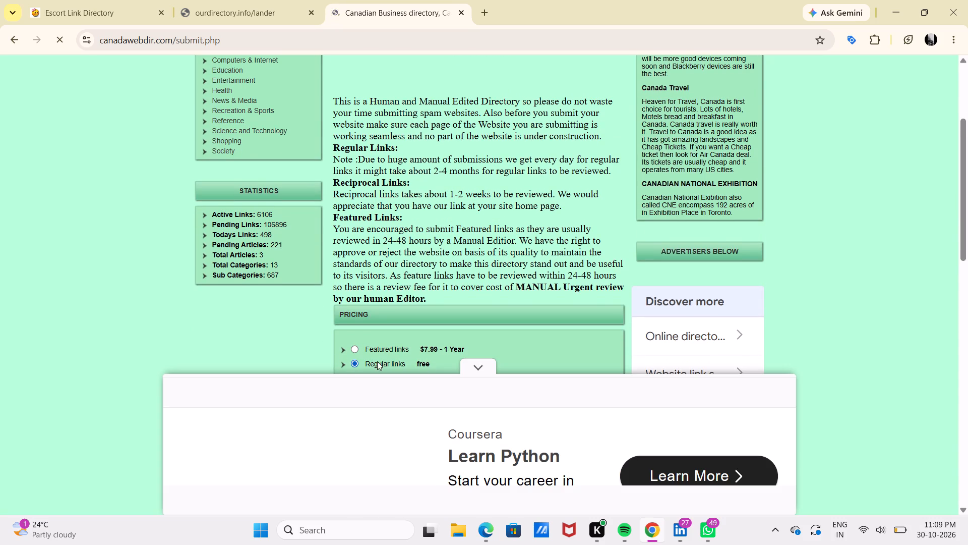
pyautogui.click(480, 366)
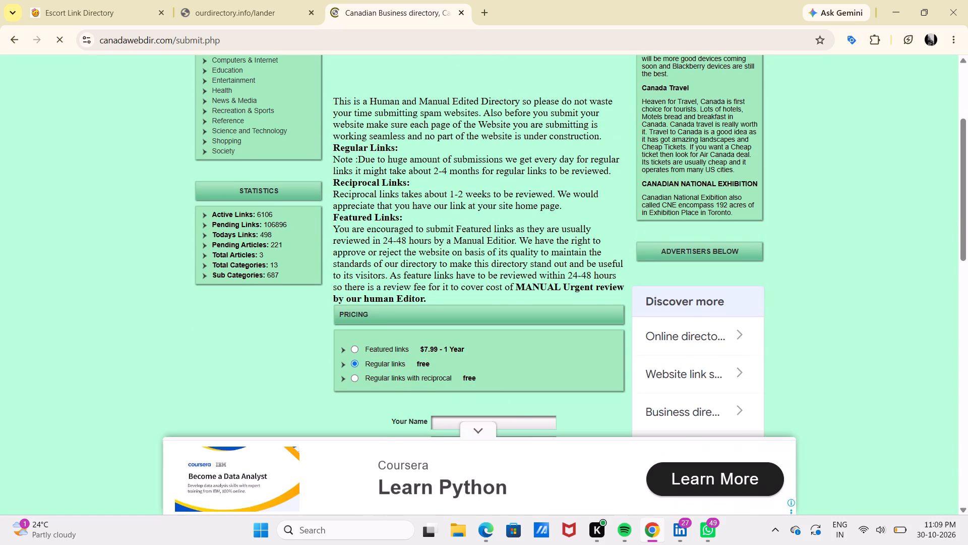
# Fill in the submitter's name and email with the saved contact details and collapse the advertisement covering the form.
pyautogui.scroll(-1, 513, 415)
pyautogui.click(488, 353)
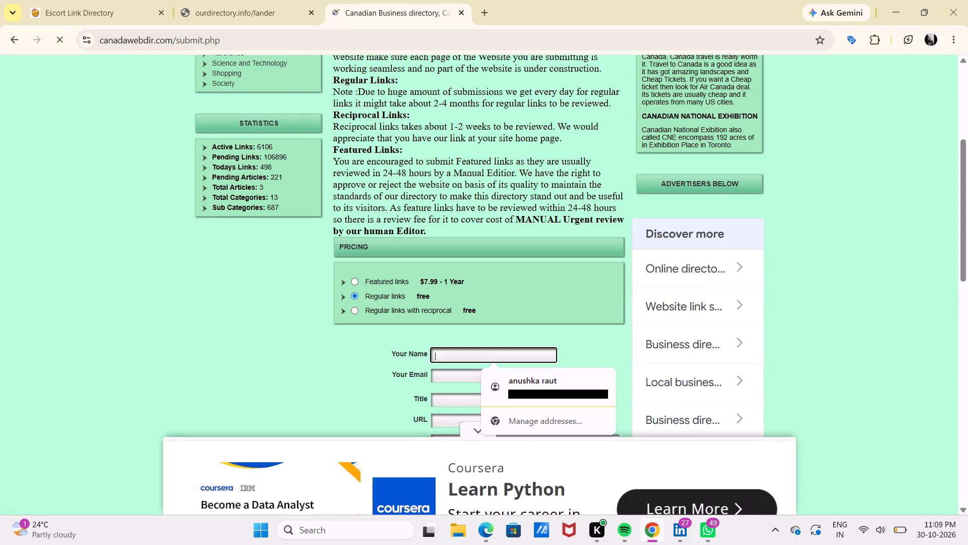
pyautogui.click(515, 378)
pyautogui.scroll(-1, 515, 378)
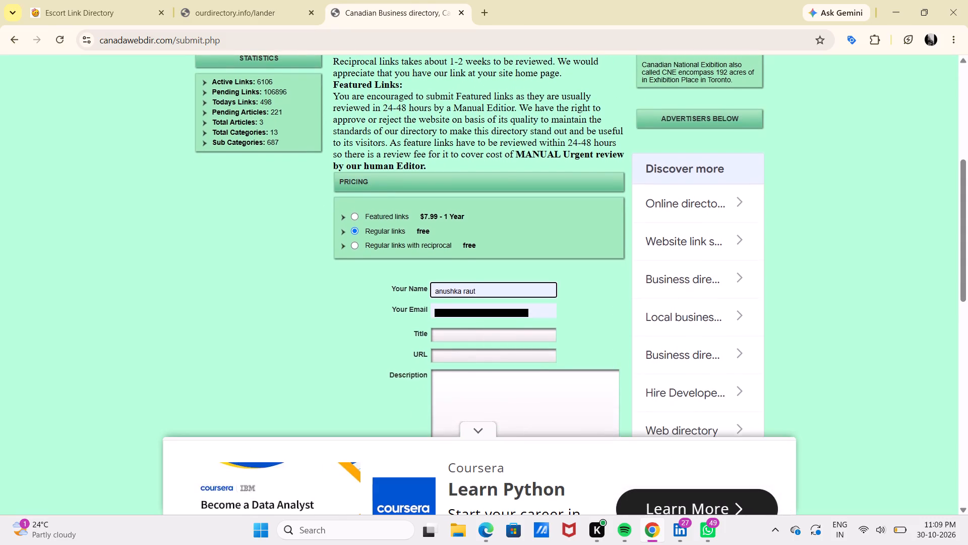
pyautogui.click(479, 429)
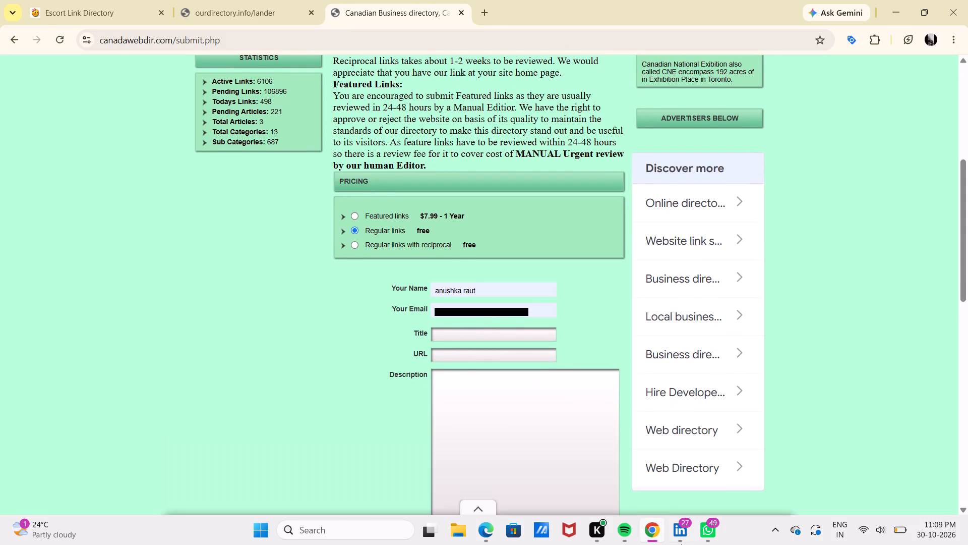
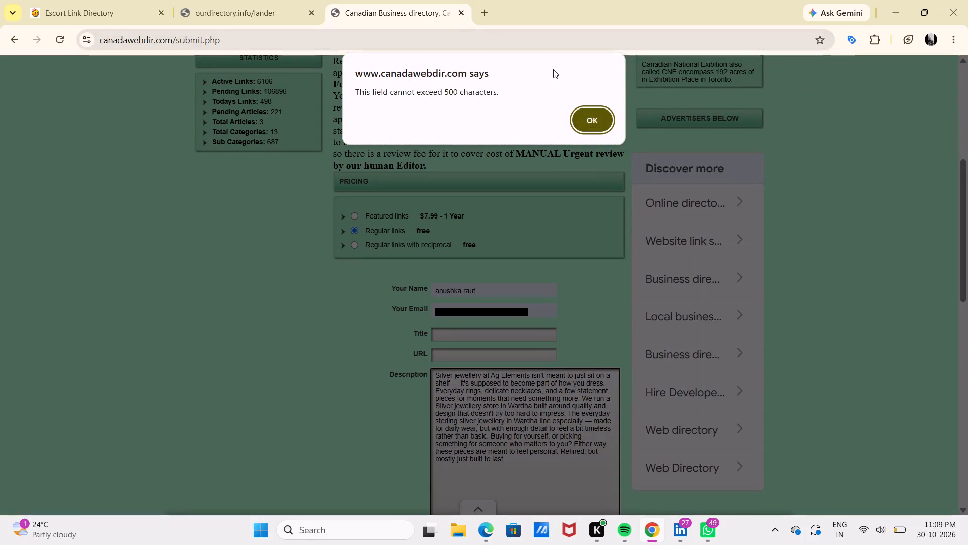
# Dismiss the character-limit alert for the Description field on the Canada Webdir submission form.
pyautogui.click(588, 124)
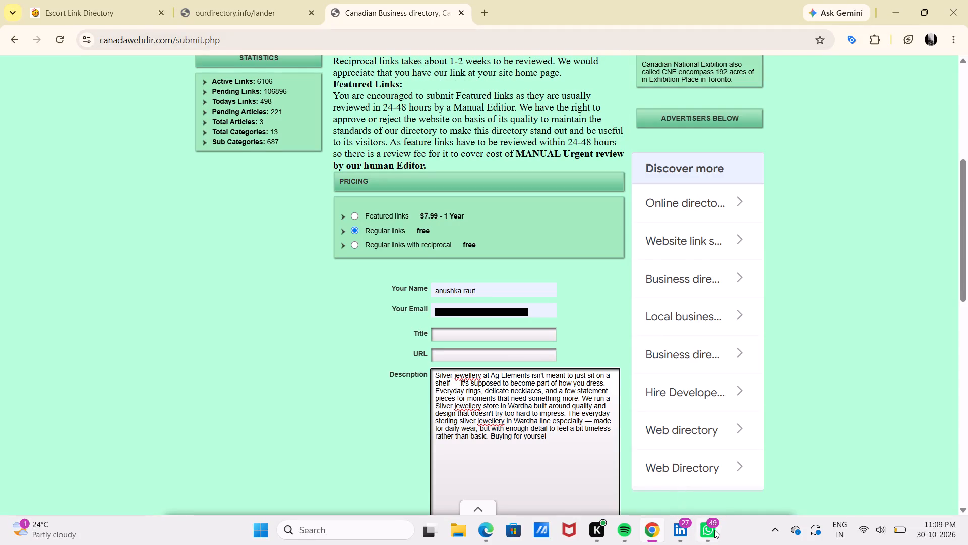
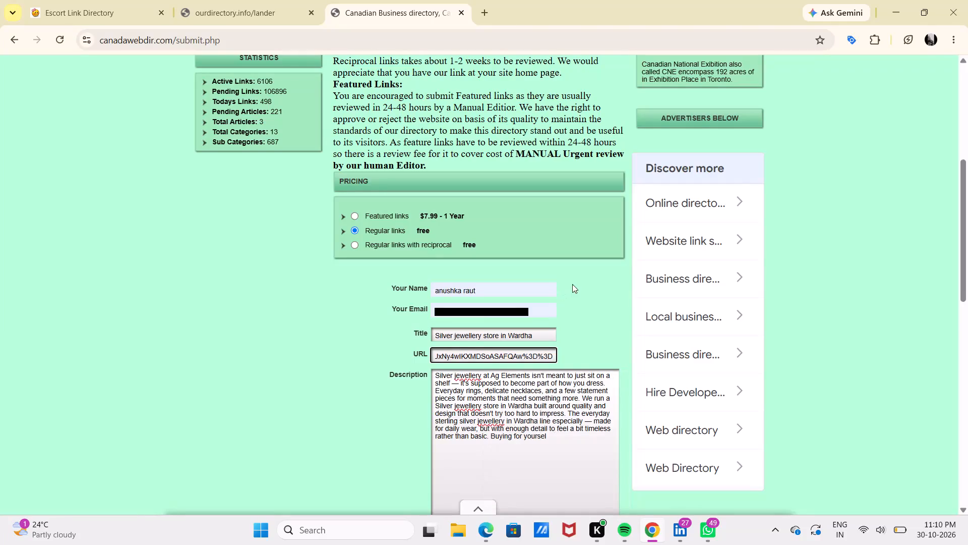
# Copy the Description text into the META Description field and dismiss the alert.
pyautogui.scroll(-2, 576, 286)
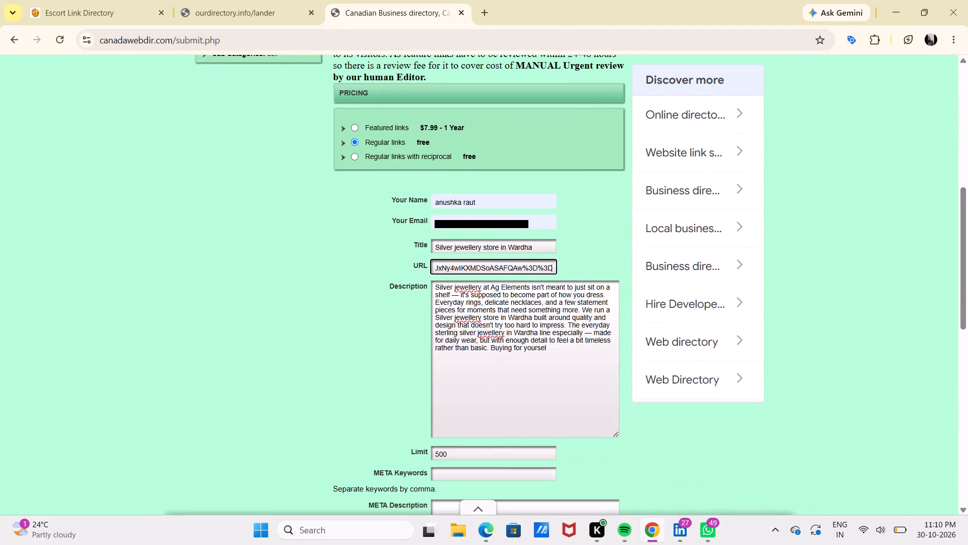
pyautogui.scroll(-1, 576, 286)
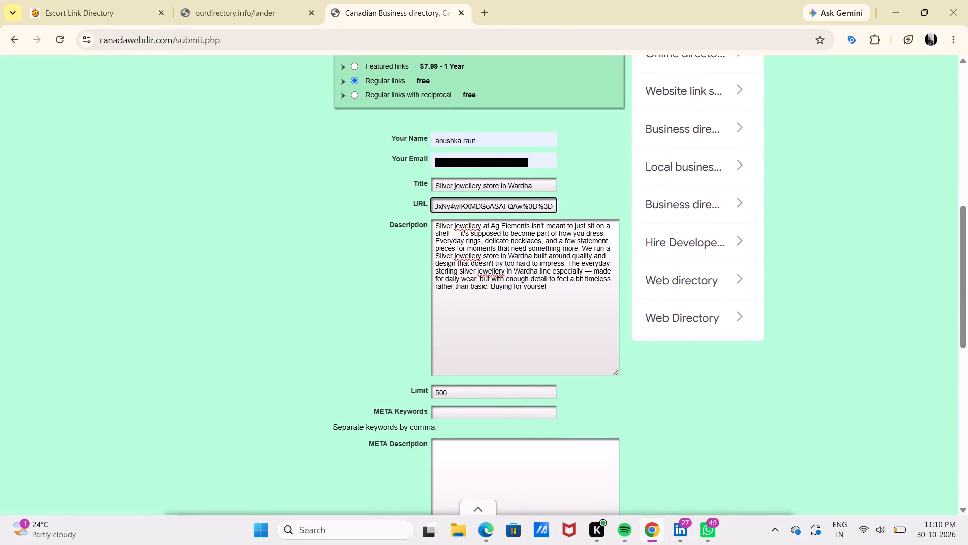
pyautogui.moveTo(435, 225); pyautogui.dragTo(574, 293)
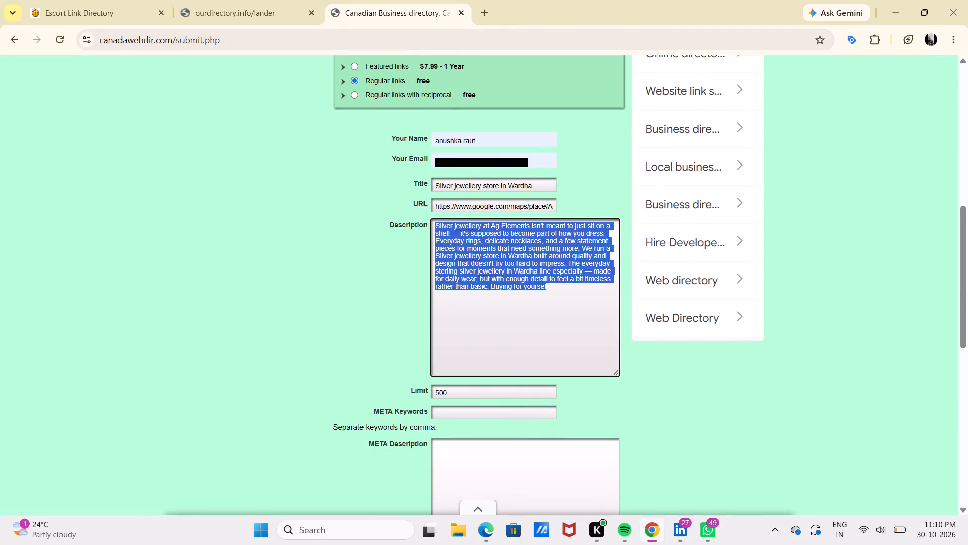
pyautogui.hotkey('ctrl', 'c')
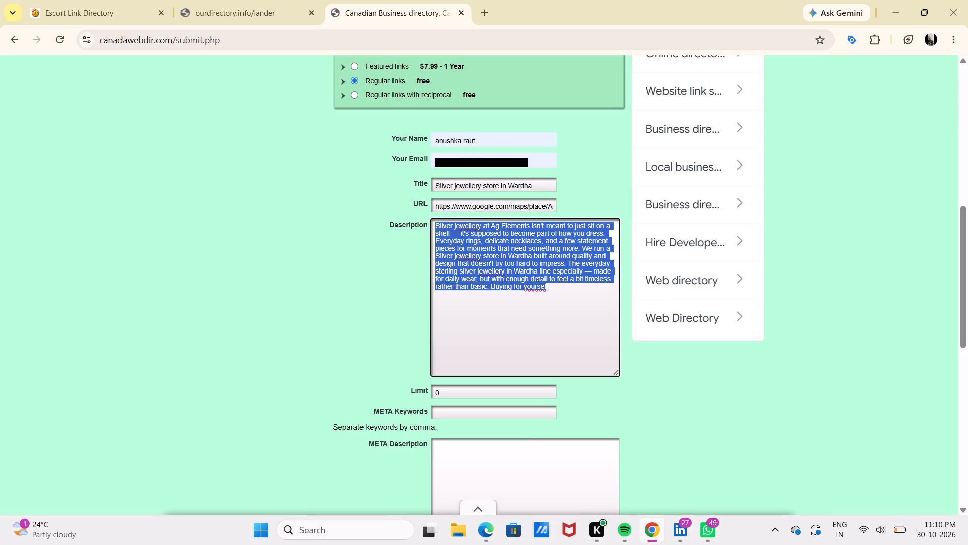
pyautogui.click(520, 462)
pyautogui.hotkey('ctrl', 'v')
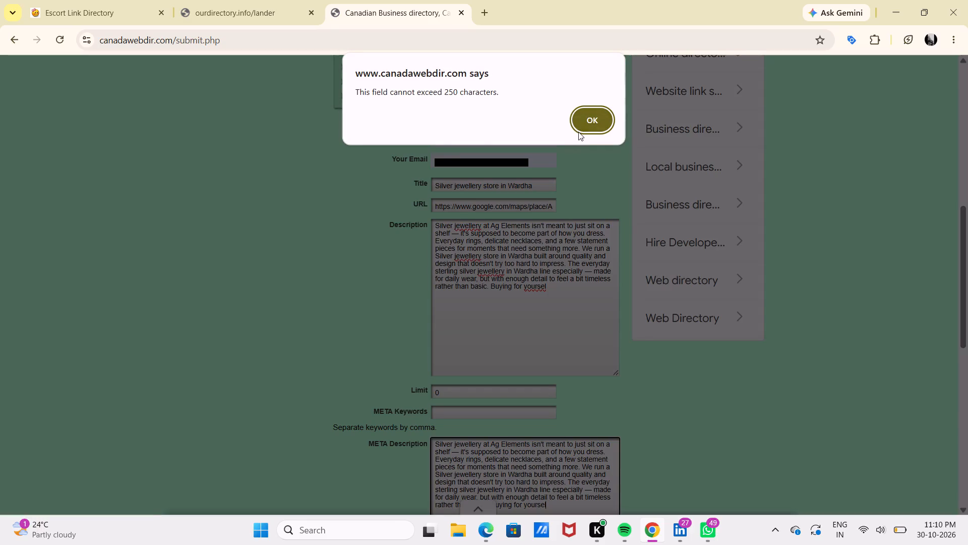
pyautogui.click(588, 122)
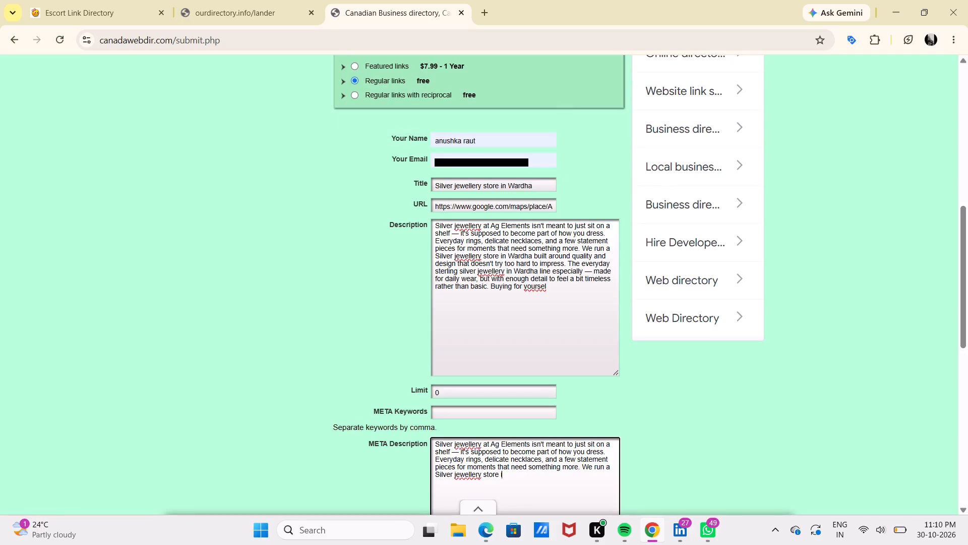
# Copy the title "Silver jewellery store in Wardha" into the META Keywords field.
pyautogui.moveTo(538, 186); pyautogui.dragTo(394, 201)
pyautogui.hotkey('ctrl', 'c')
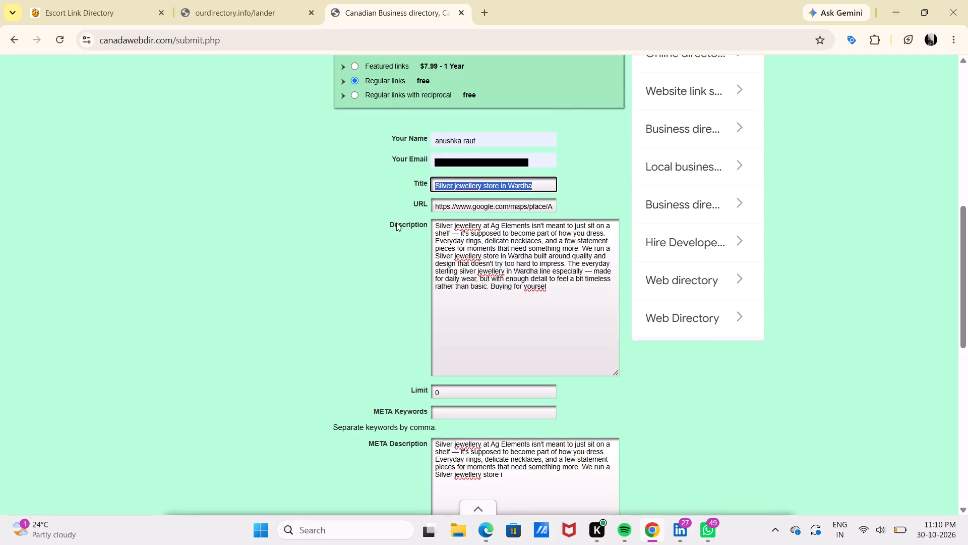
pyautogui.click(467, 414)
pyautogui.hotkey('ctrl', 'v')
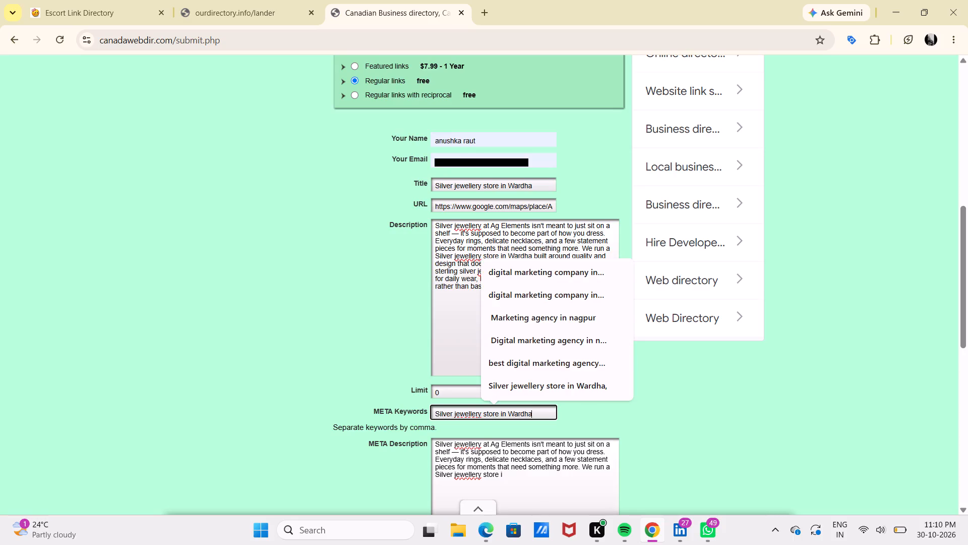
# Set the submission's category to the Events subcategory.
pyautogui.scroll(-2, 670, 351)
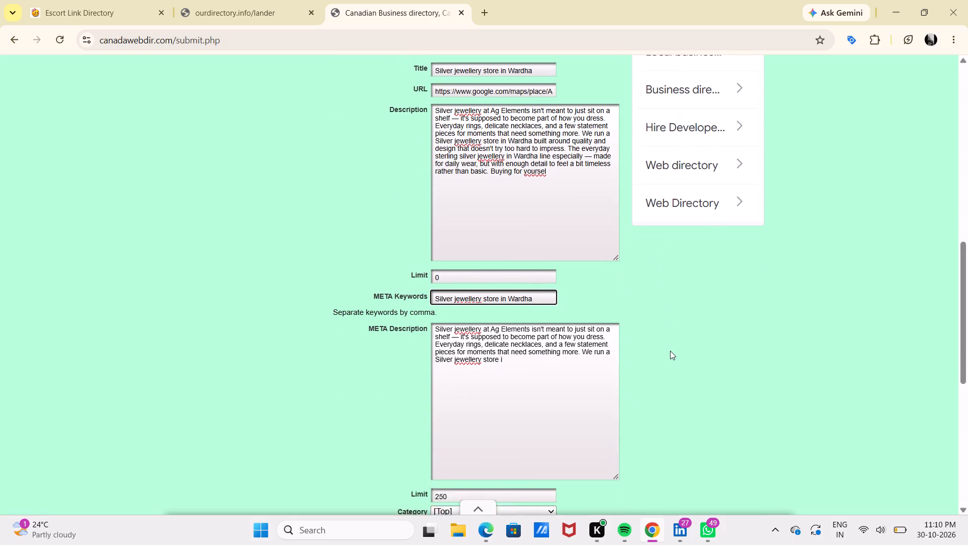
pyautogui.scroll(-1, 670, 351)
pyautogui.click(492, 396)
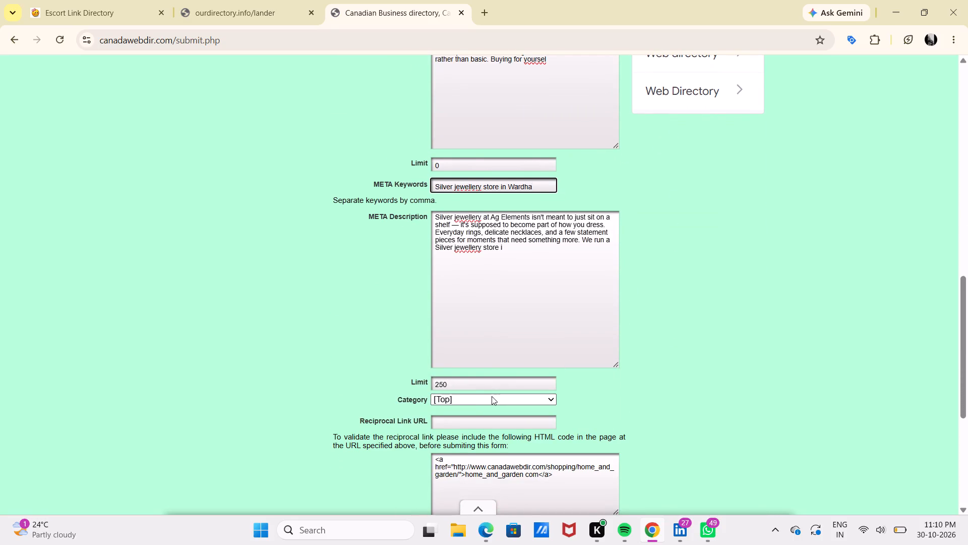
pyautogui.click(483, 322)
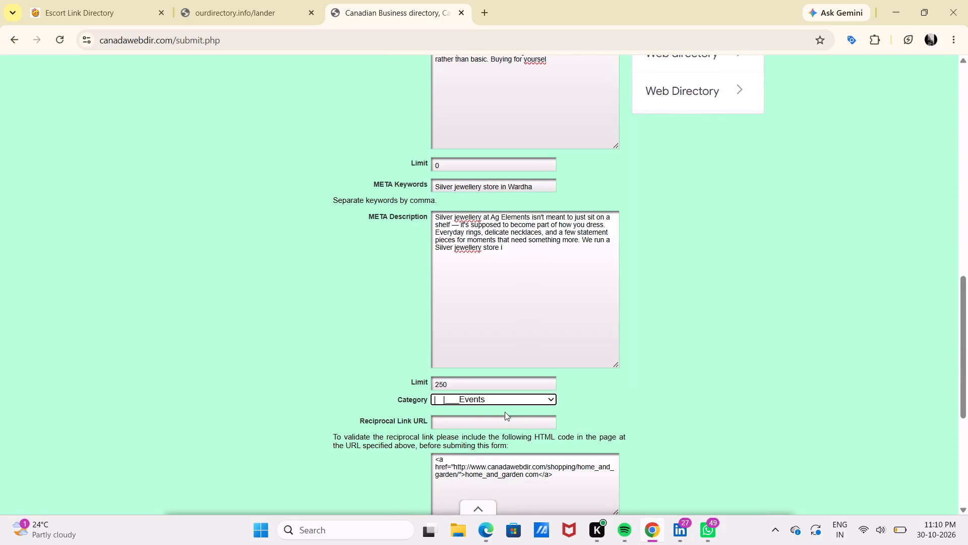
# Enter the captcha code shown, agree to the submission rules and submit the link form.
pyautogui.scroll(-2, 500, 421)
pyautogui.click(489, 412)
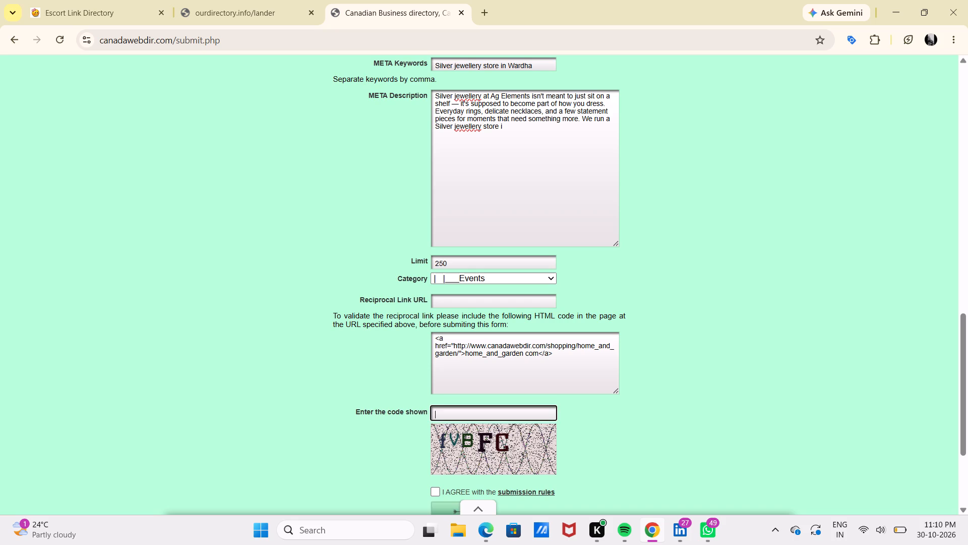
pyautogui.press('f')
pyautogui.hotkey('shift', 'v')
pyautogui.hotkey('shift', 'b')
pyautogui.write('FC')
pyautogui.scroll(-1, 645, 382)
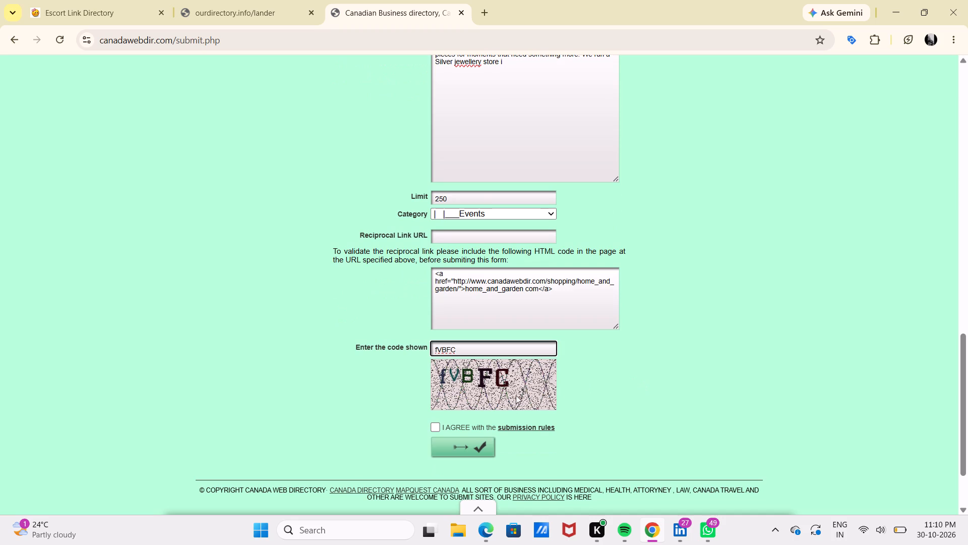
pyautogui.click(433, 423)
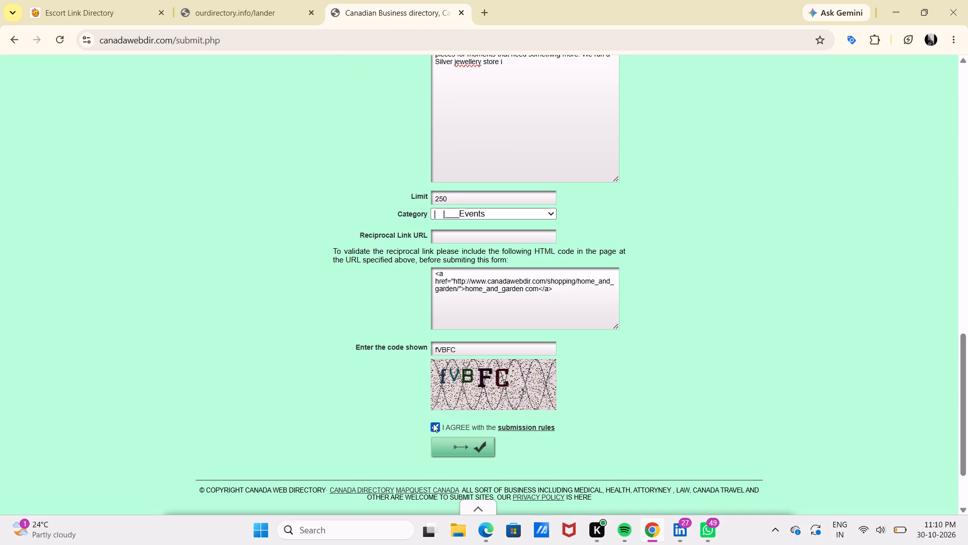
pyautogui.click(475, 441)
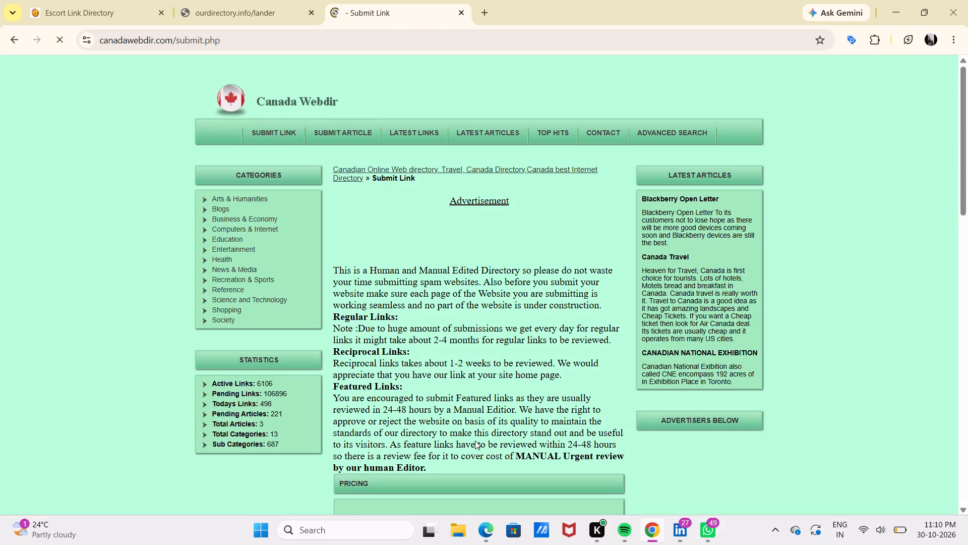
# Collapse the bottom ad and shorten the Description so it ends at "Buying for yo", dismissing the alert.
pyautogui.scroll(-1, 412, 381)
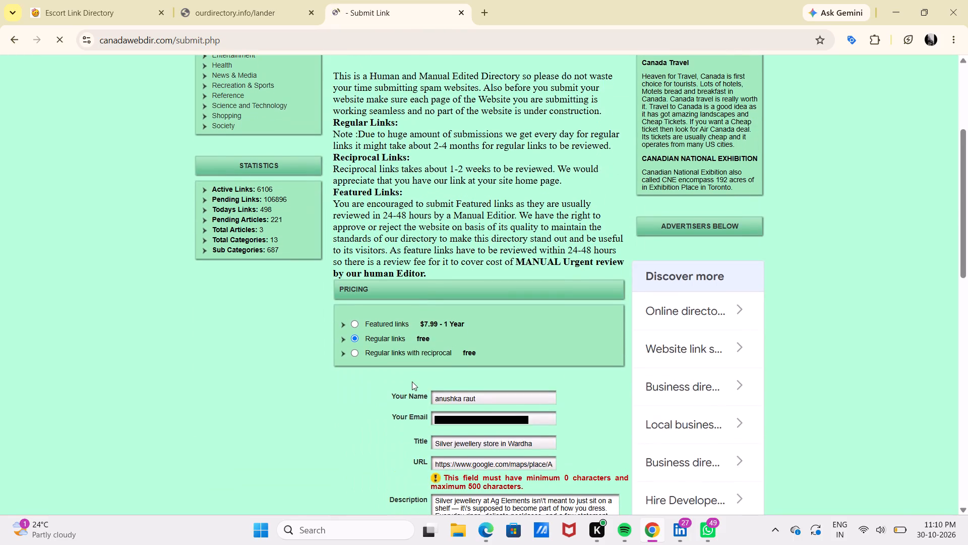
pyautogui.scroll(-3, 412, 381)
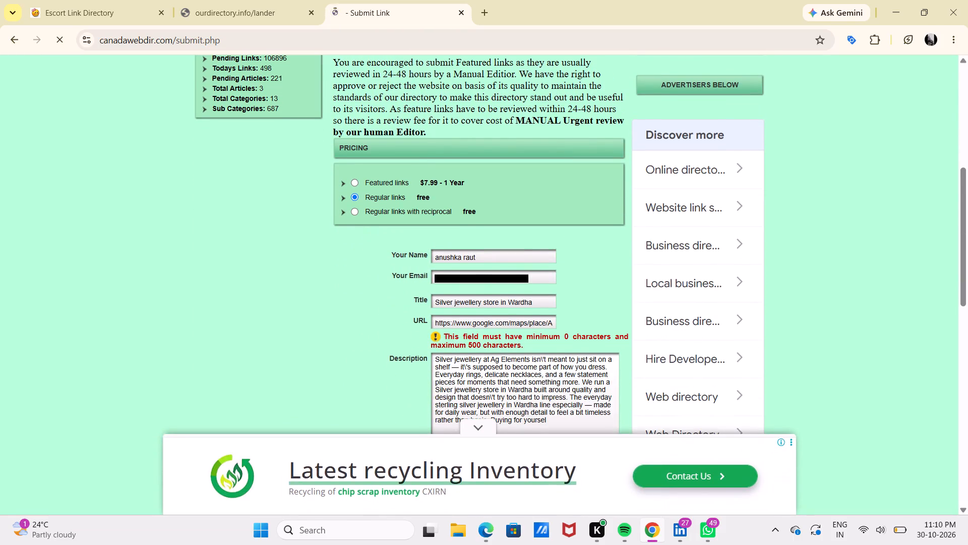
pyautogui.scroll(-1, 586, 356)
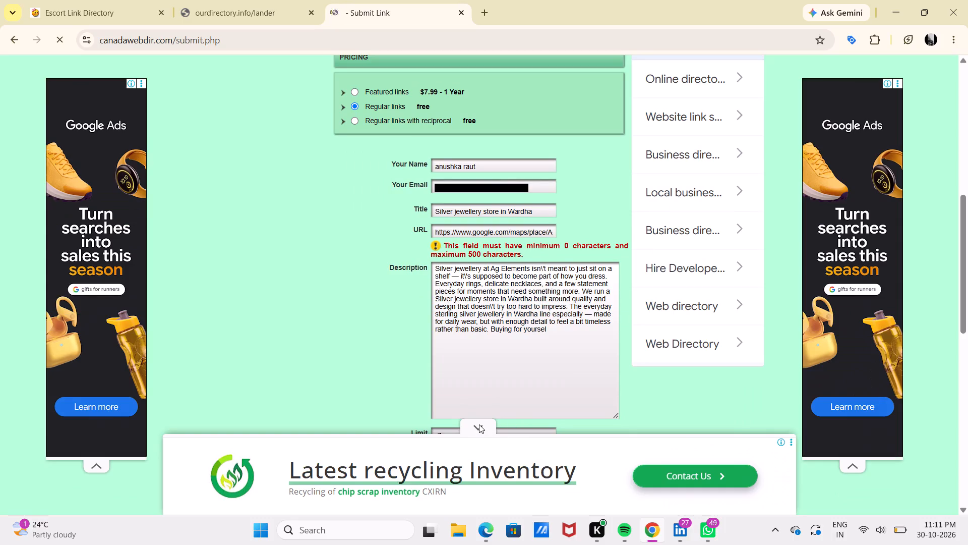
pyautogui.click(479, 424)
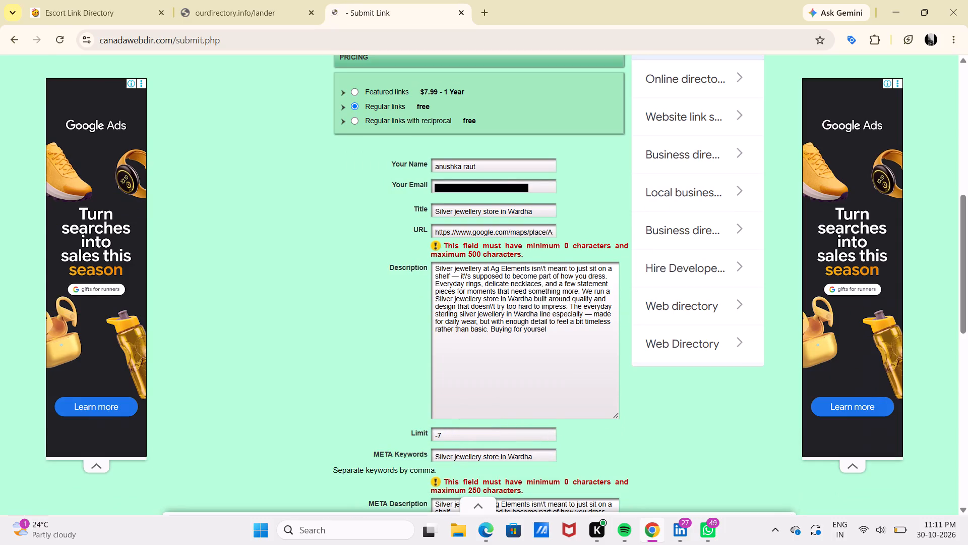
pyautogui.click(552, 334)
pyautogui.press('BackSpace')
pyautogui.press('BackSpace')
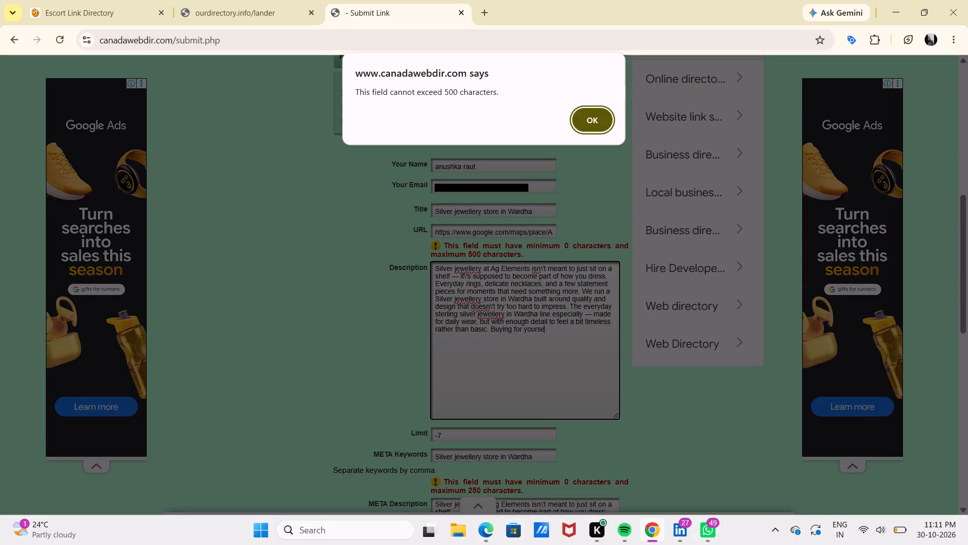
pyautogui.click(594, 130)
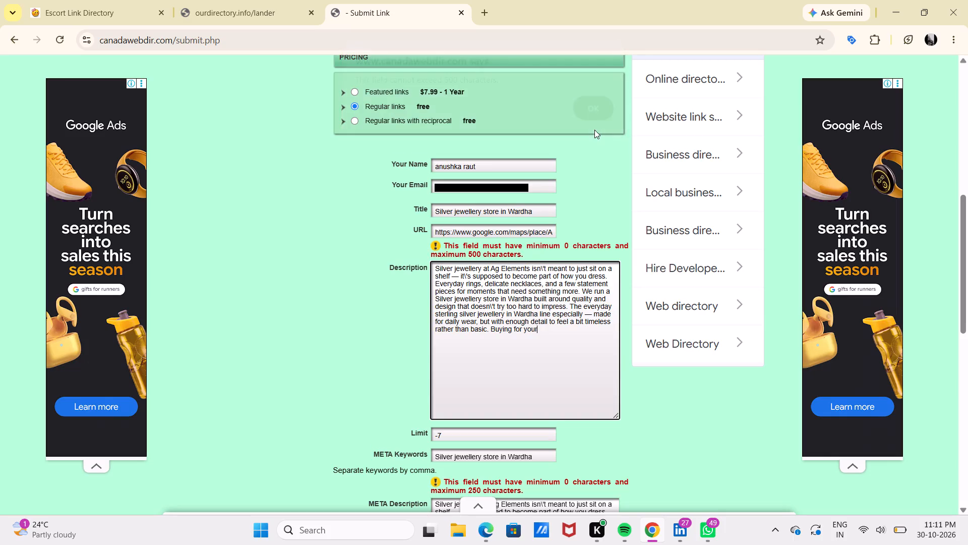
pyautogui.press('BackSpace')
pyautogui.press('BackSpace')
# Shorten the META Description so it ends at "We run a Silver jewellery sto", dismissing the alert.
pyautogui.scroll(-2, 600, 223)
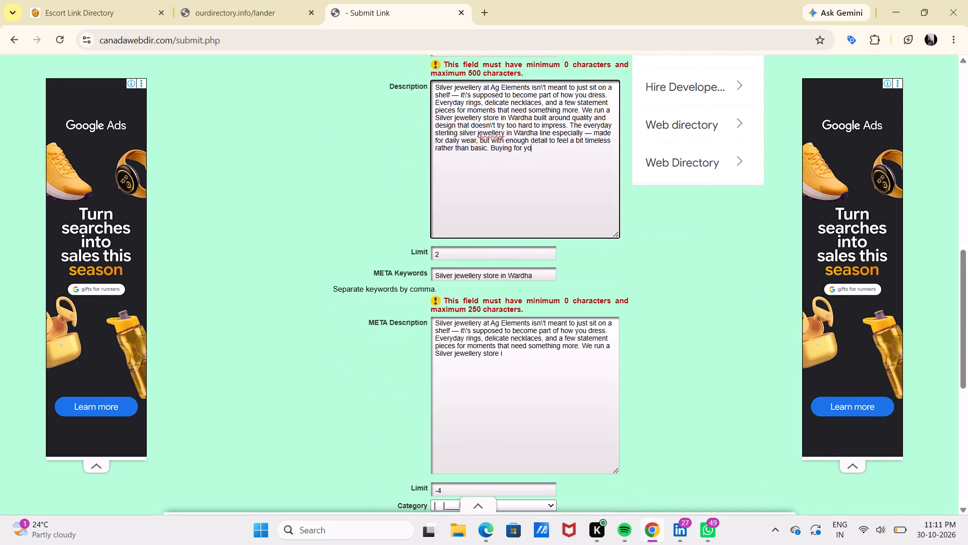
pyautogui.scroll(-1, 600, 223)
pyautogui.scroll(-1, 553, 374)
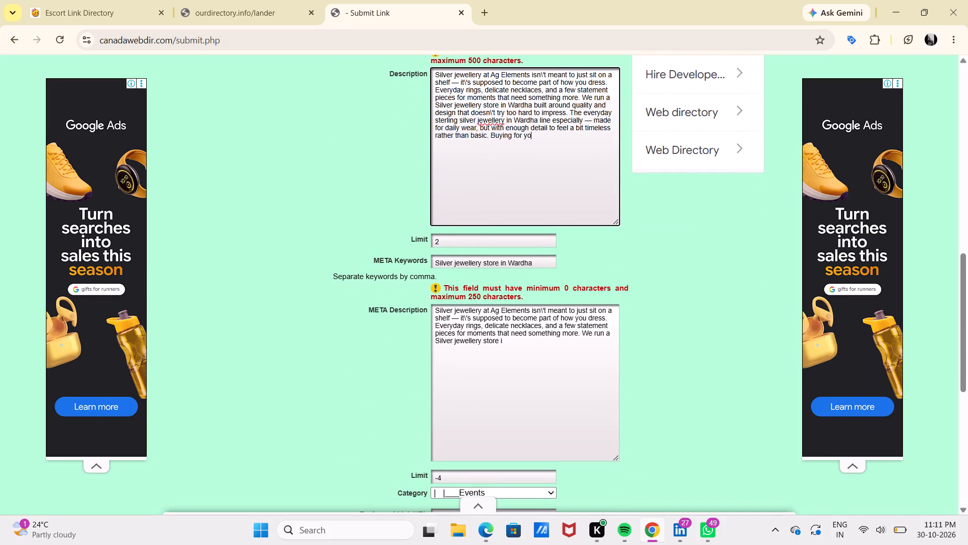
pyautogui.click(511, 345)
pyautogui.press('BackSpace')
pyautogui.press('BackSpace')
pyautogui.press('BackSpace')
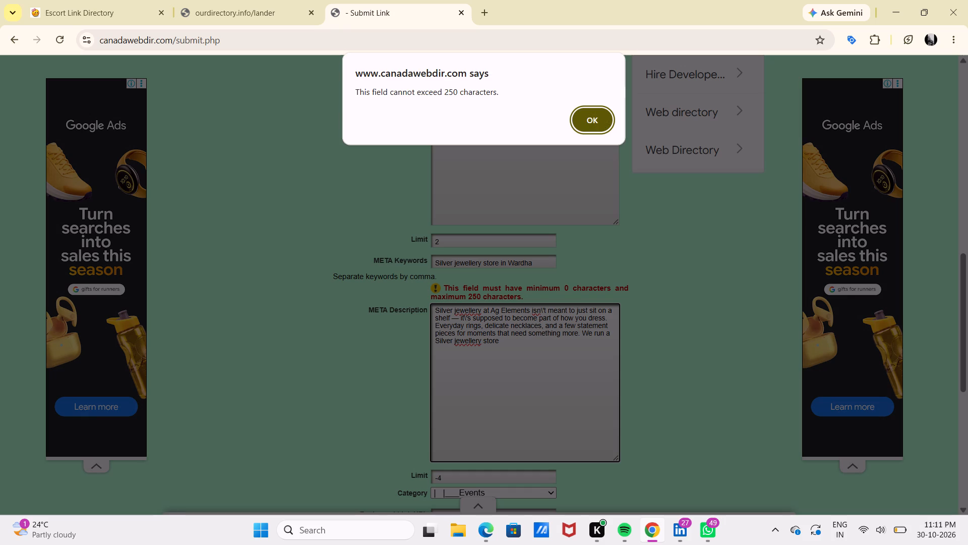
pyautogui.click(578, 124)
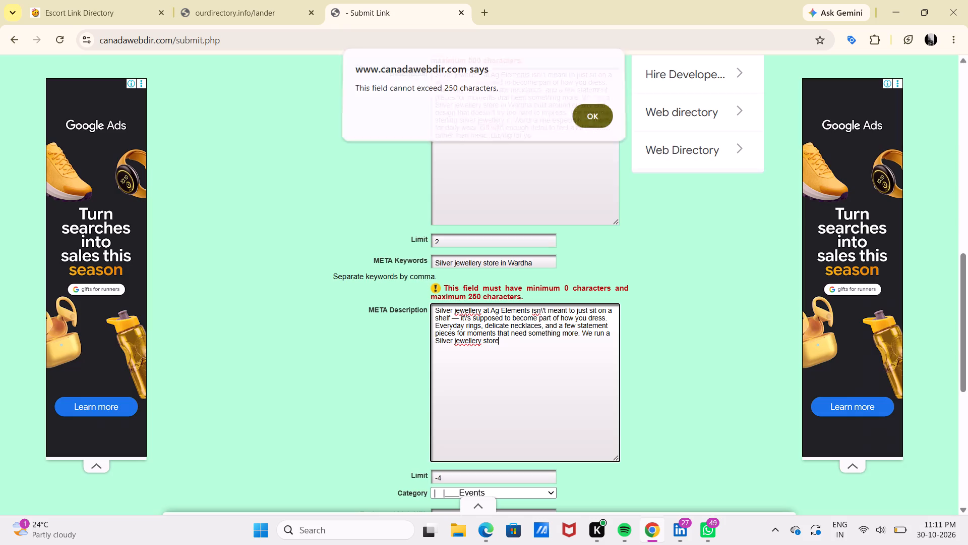
pyautogui.press('BackSpace')
pyautogui.press('BackSpace')
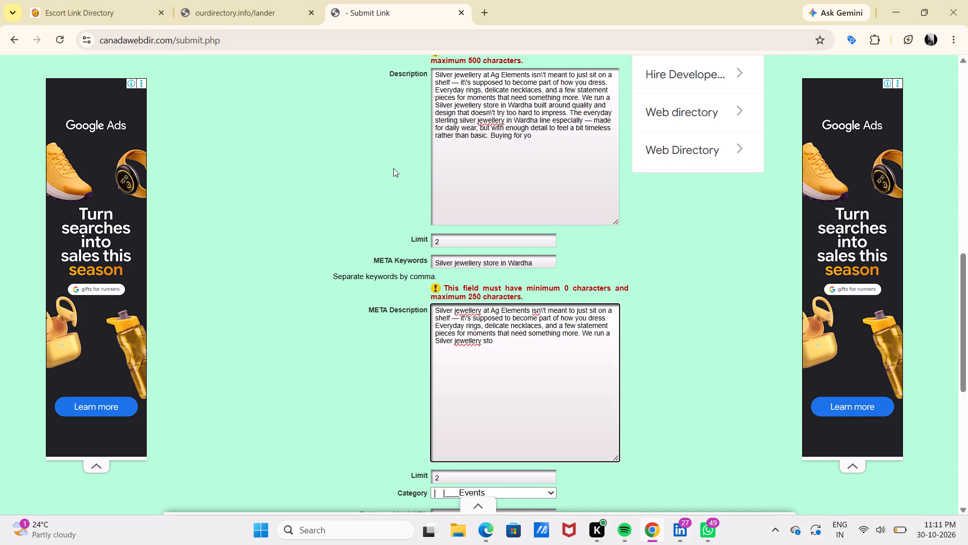
# Enter the new captcha code shown and resubmit the link form.
pyautogui.scroll(-2, 397, 305)
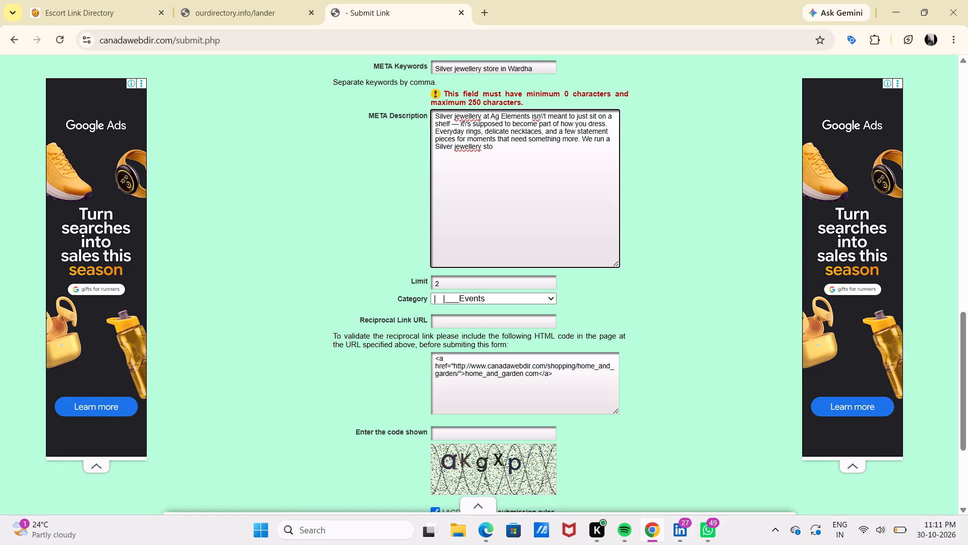
pyautogui.click(499, 433)
pyautogui.press('a')
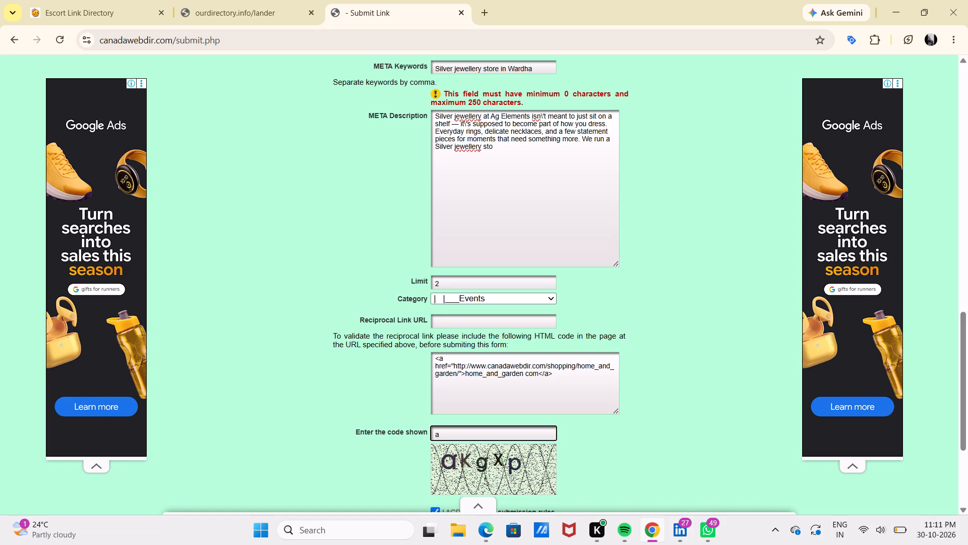
pyautogui.hotkey('shift', 'k')
pyautogui.press('g')
pyautogui.hotkey('shift', 'x')
pyautogui.press('p')
pyautogui.scroll(-1, 634, 449)
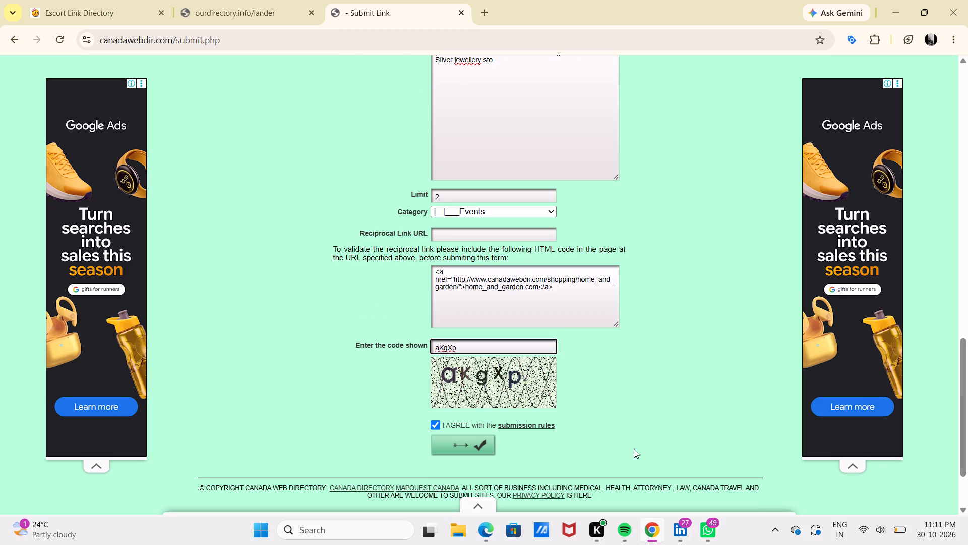
pyautogui.click(459, 444)
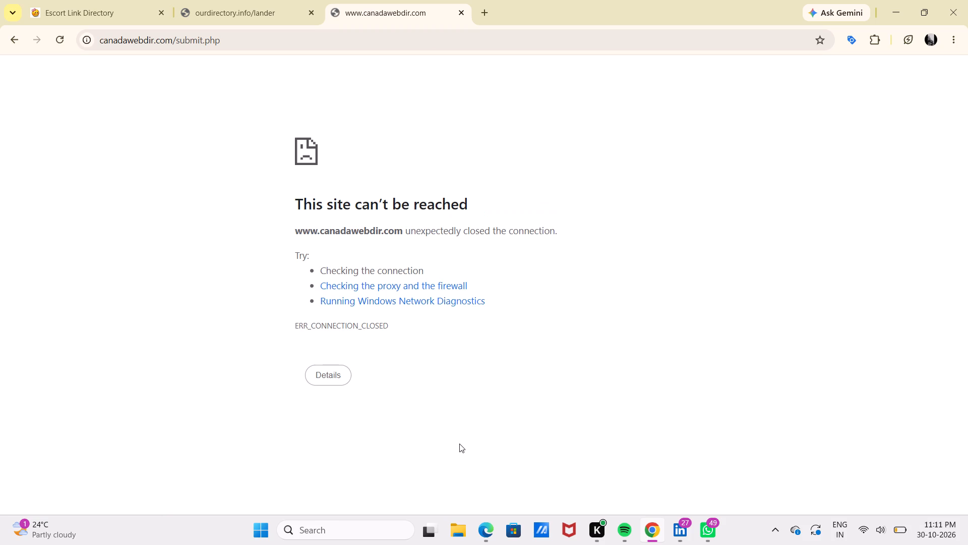
pyautogui.click(189, 40)
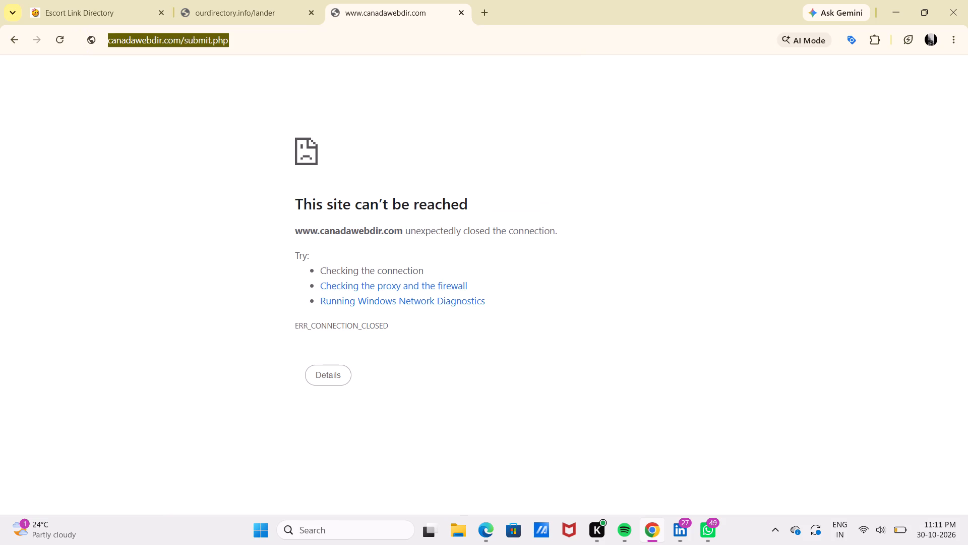
pyautogui.hotkey('ctrl', 'c')
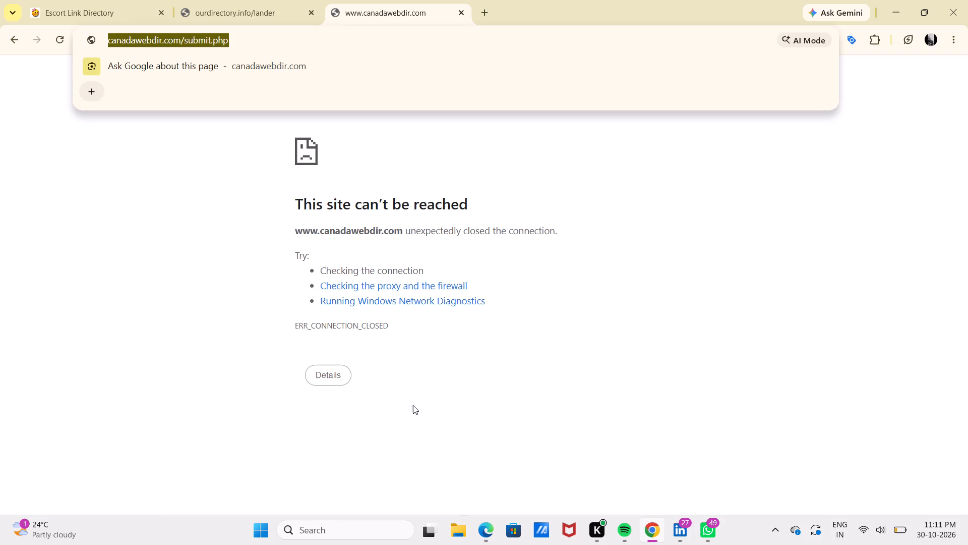
pyautogui.click(482, 526)
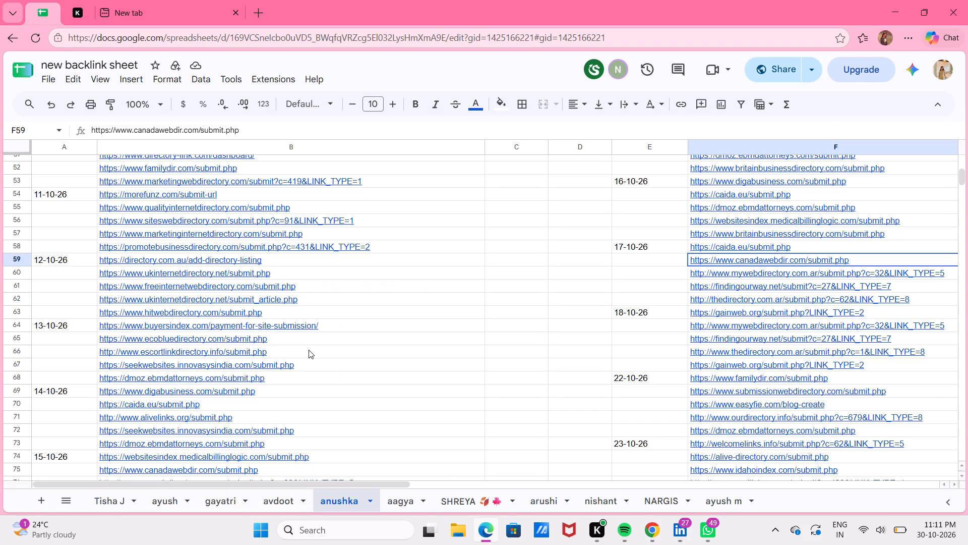
pyautogui.click(116, 493)
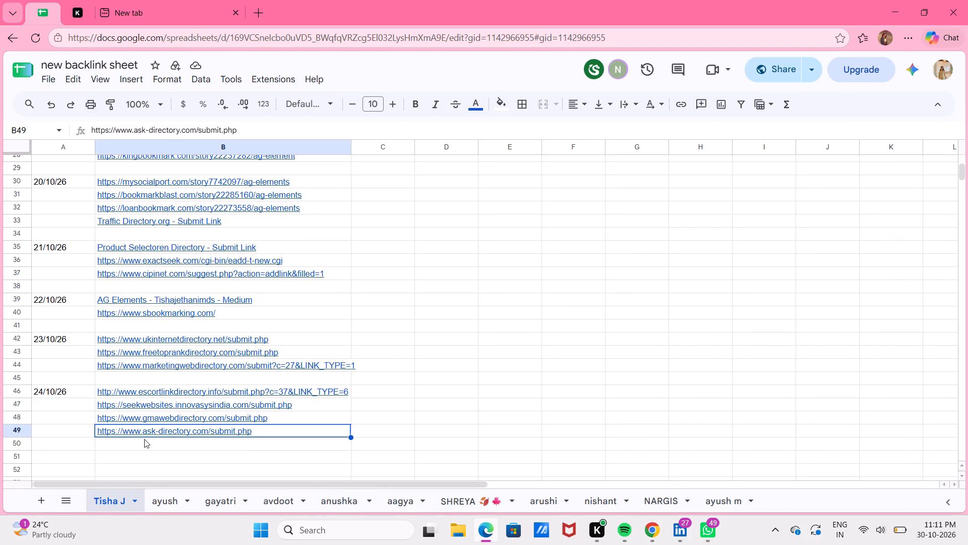
pyautogui.click(139, 455)
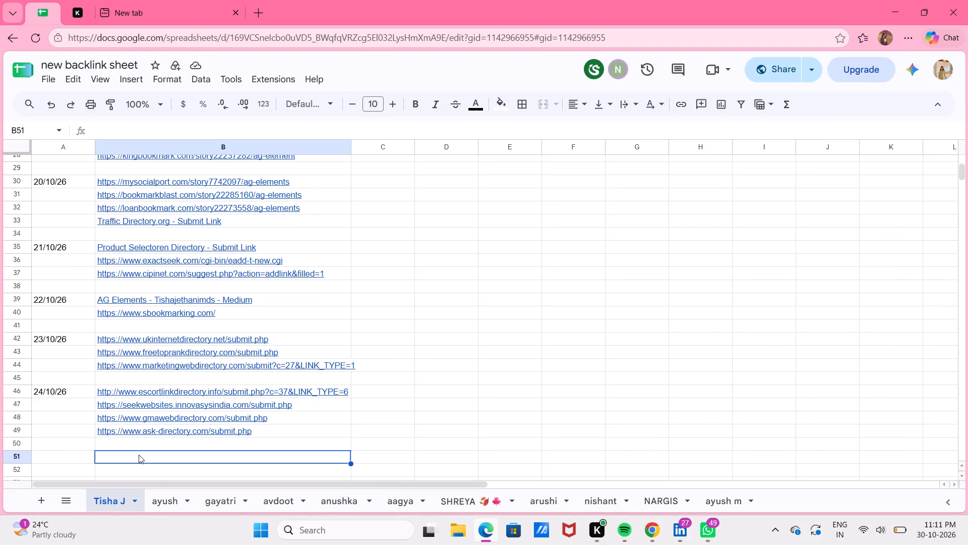
pyautogui.hotkey('ctrl', 'v')
pyautogui.click(79, 458)
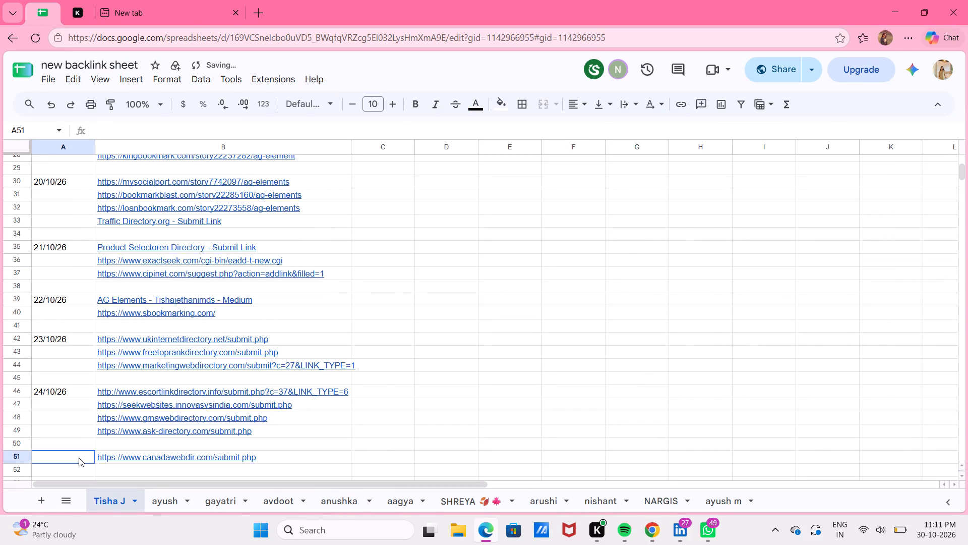
pyautogui.write('25')
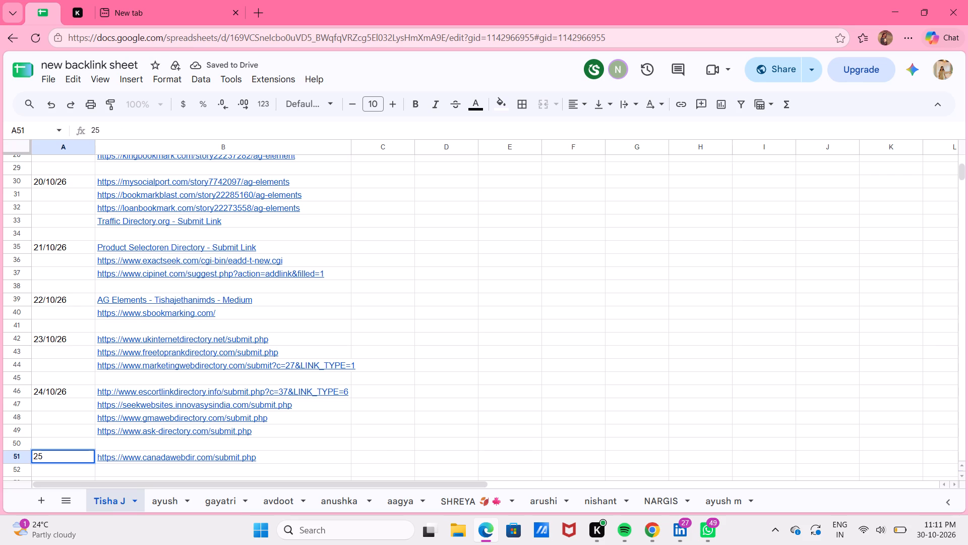
pyautogui.write('/10/2')
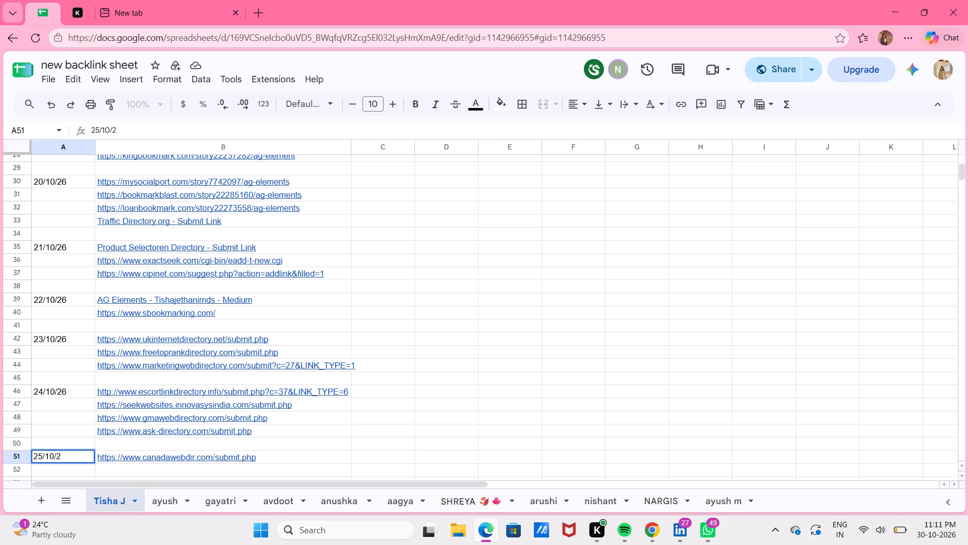
pyautogui.press('6')
# Copy the expansiondirectory.com submission link from the anushka sheet of the backlink spreadsheet.
pyautogui.click(655, 527)
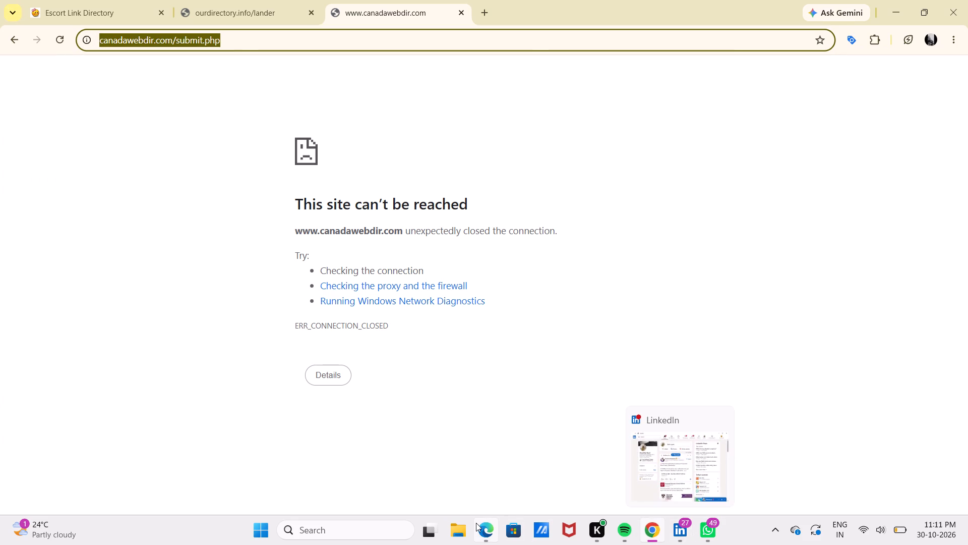
pyautogui.click(482, 534)
pyautogui.click(345, 503)
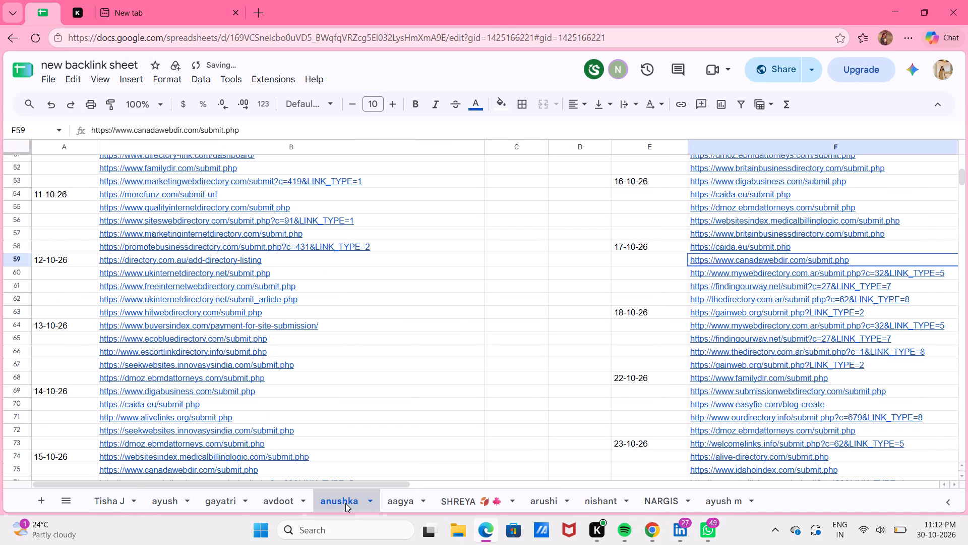
pyautogui.scroll(-1, 561, 422)
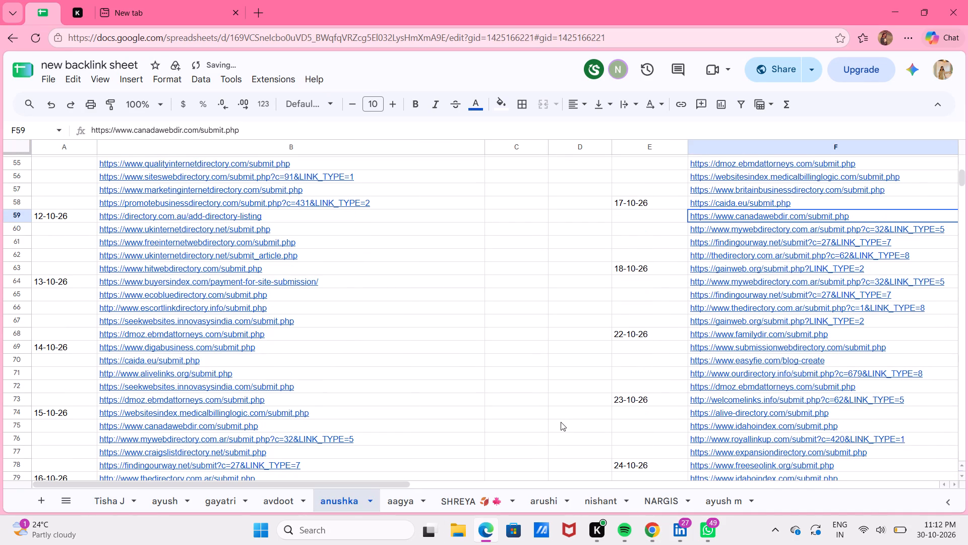
pyautogui.rightClick(561, 422)
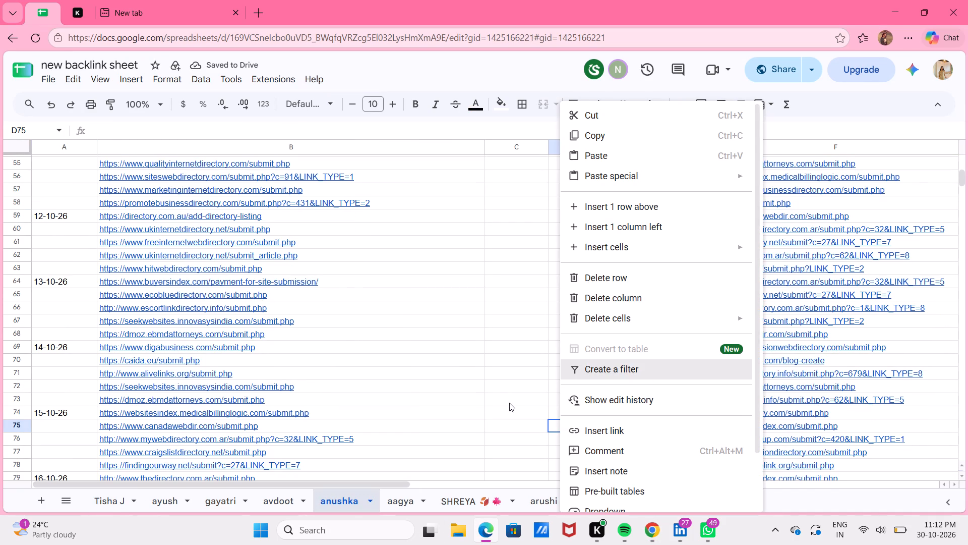
pyautogui.click(509, 403)
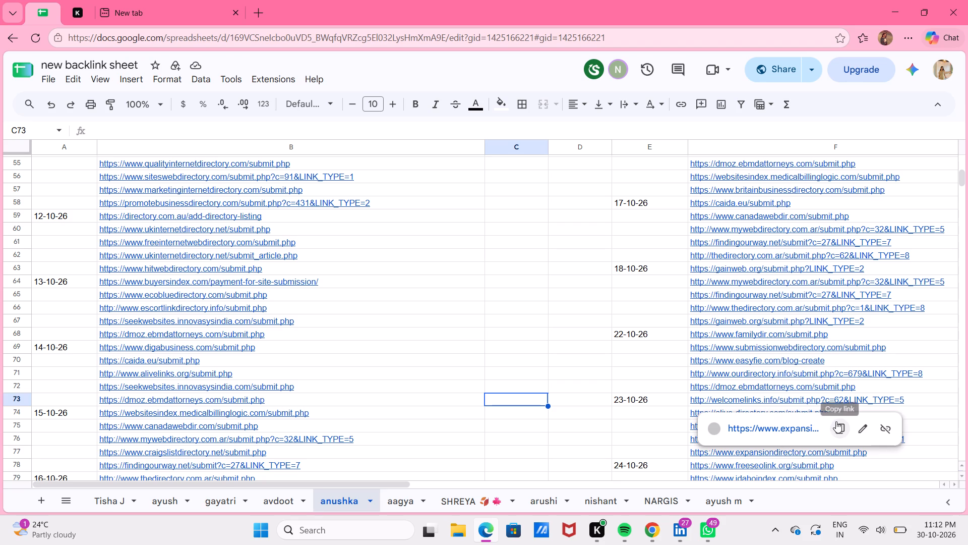
pyautogui.click(836, 421)
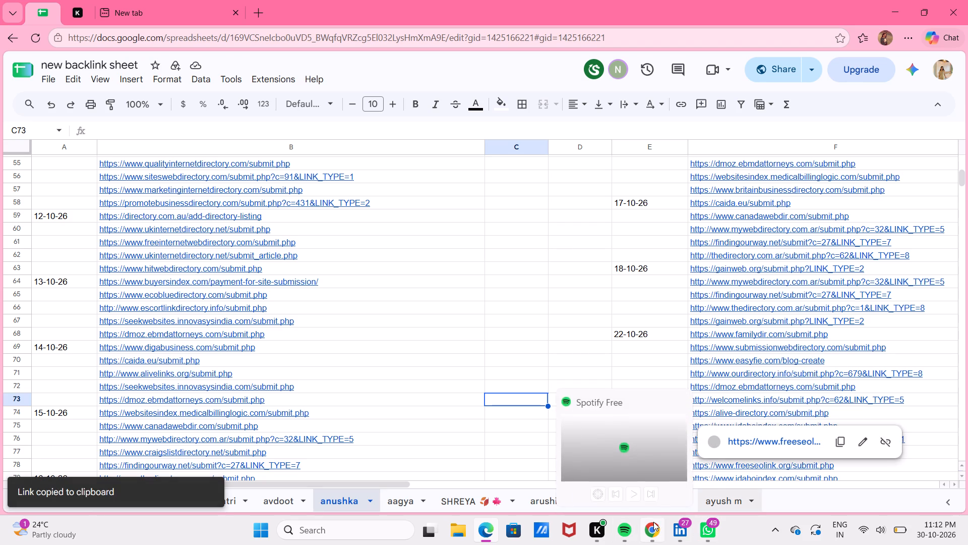
# Switch to Chrome and close the Escort Link Directory and ourdirectory.info pages.
pyautogui.click(653, 522)
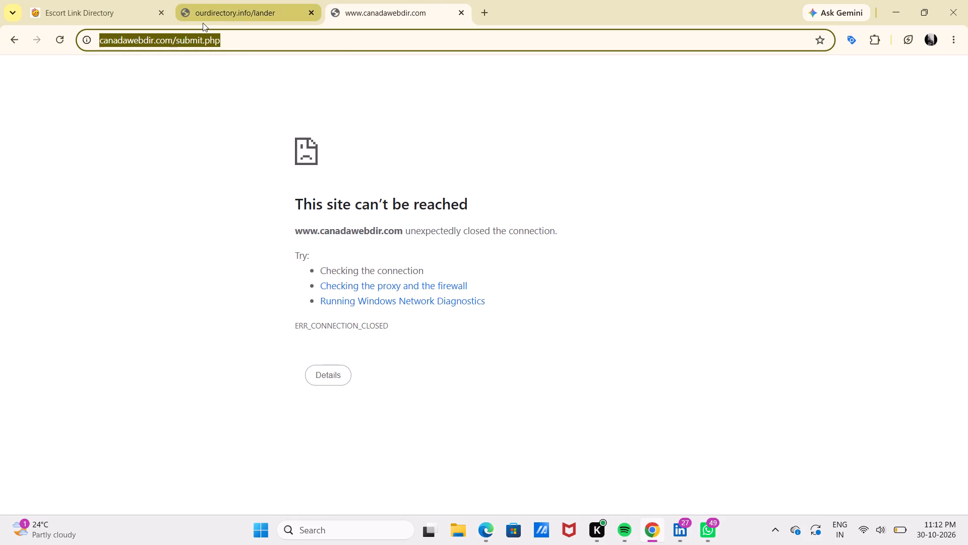
pyautogui.click(160, 9)
pyautogui.click(160, 9)
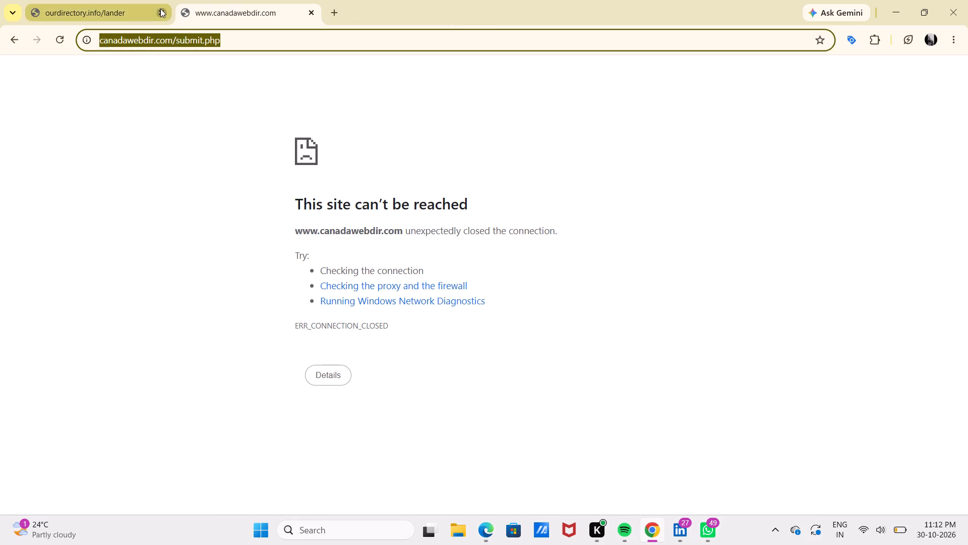
# Open the expansiondirectory.com home page in a new tab using the copied link without submit.php, and close the Canada Webdir page.
pyautogui.click(178, 10)
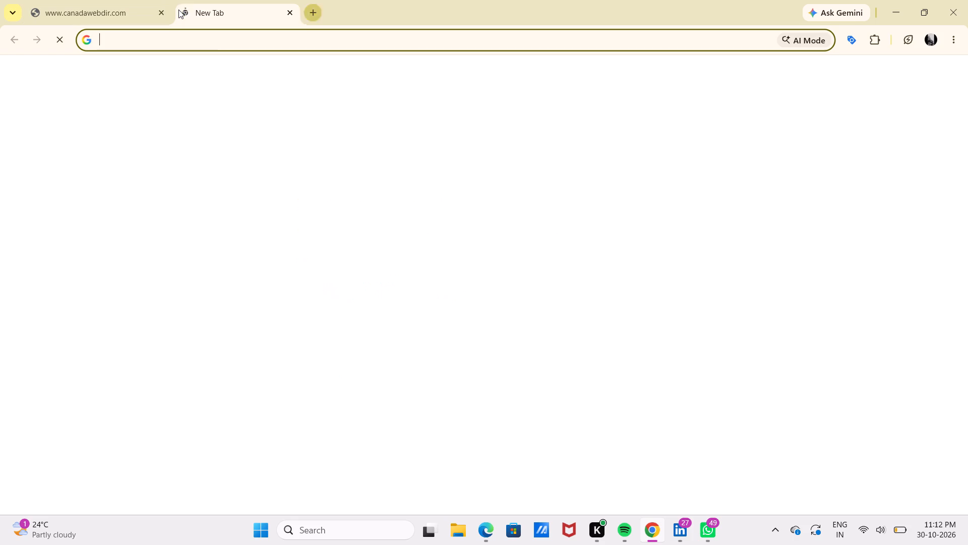
pyautogui.hotkey('ctrl', 'v')
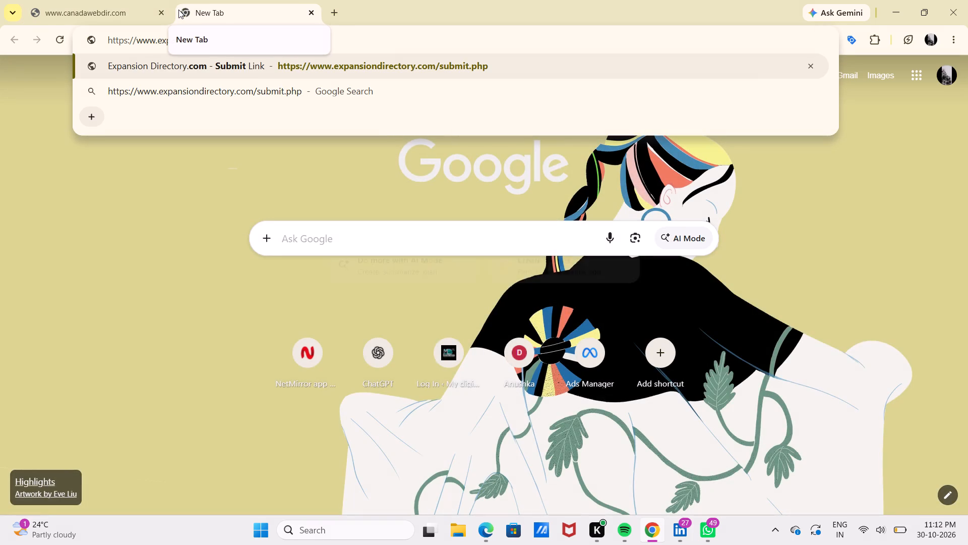
pyautogui.press('BackSpace')
pyautogui.press('BackSpace')
pyautogui.press('BackSpace')
pyautogui.press('BackSpace')
pyautogui.press('BackSpace')
pyautogui.press('BackSpace')
pyautogui.press('BackSpace')
pyautogui.press('BackSpace')
pyautogui.press('BackSpace')
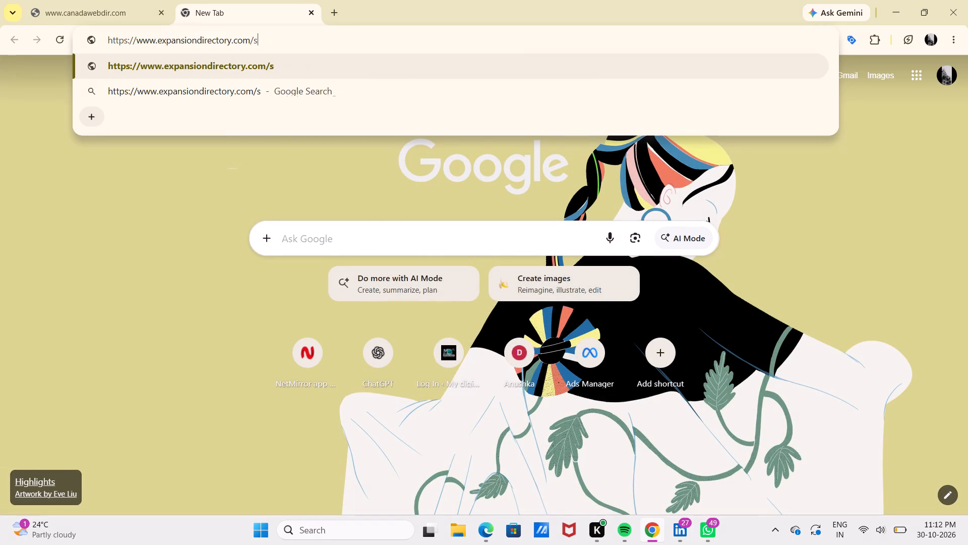
pyautogui.press('BackSpace')
pyautogui.press('Return')
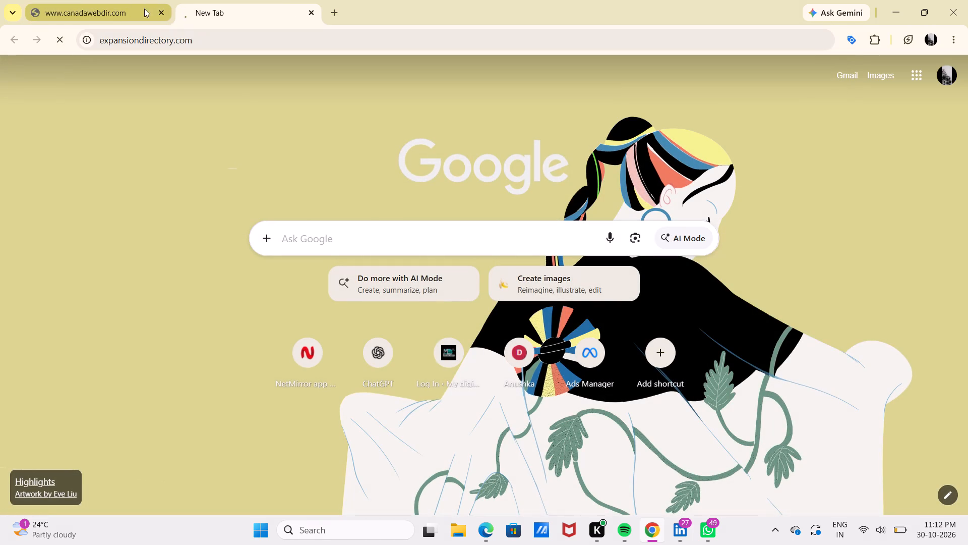
pyautogui.click(160, 10)
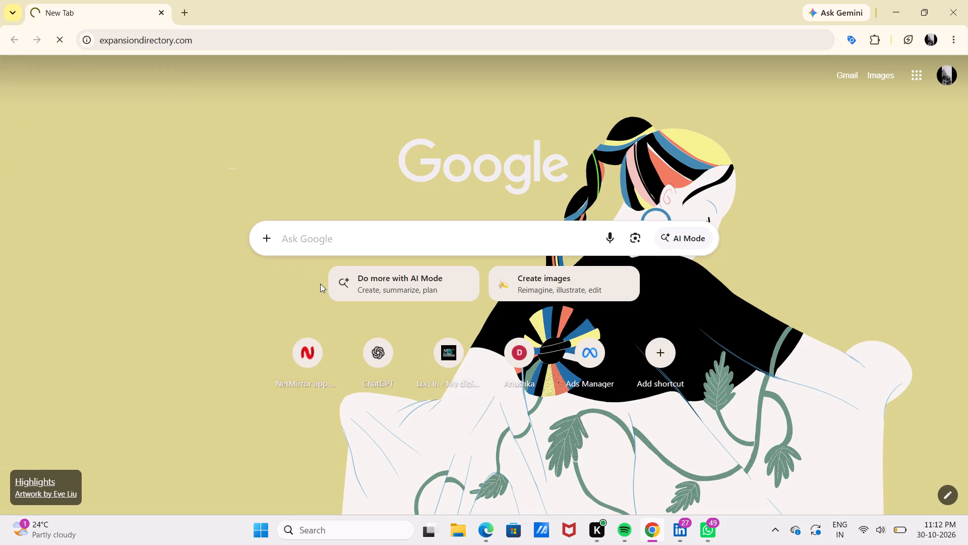
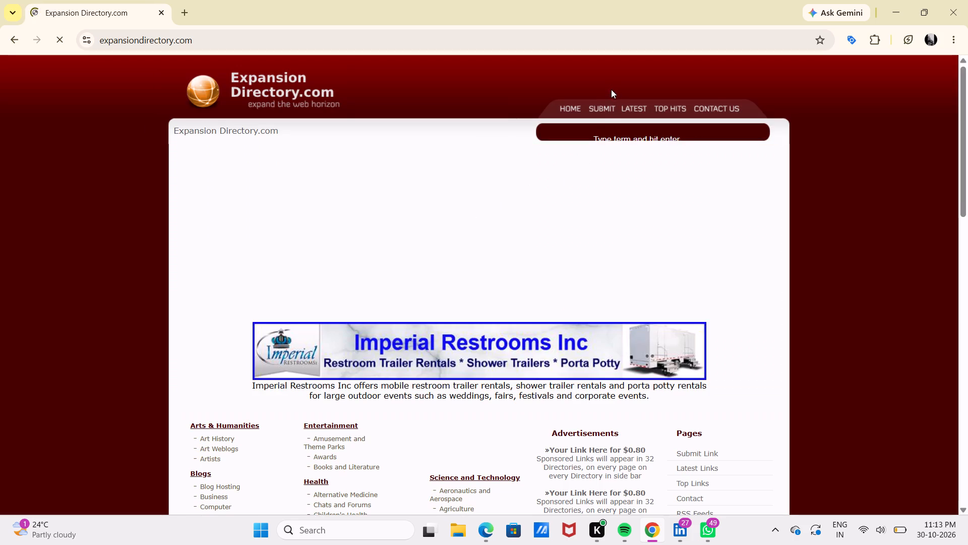
# Open the link submission page of Expansion Directory.
pyautogui.click(599, 105)
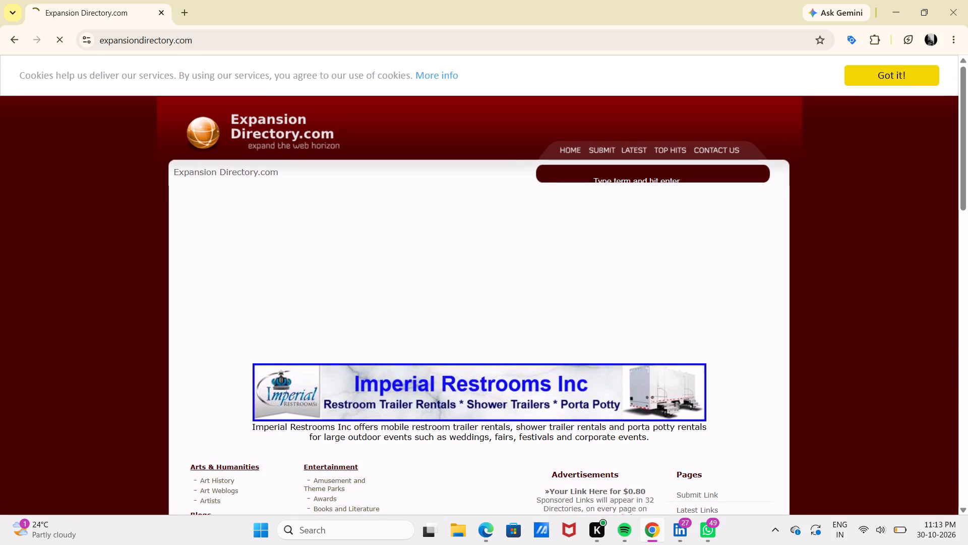
pyautogui.click(608, 150)
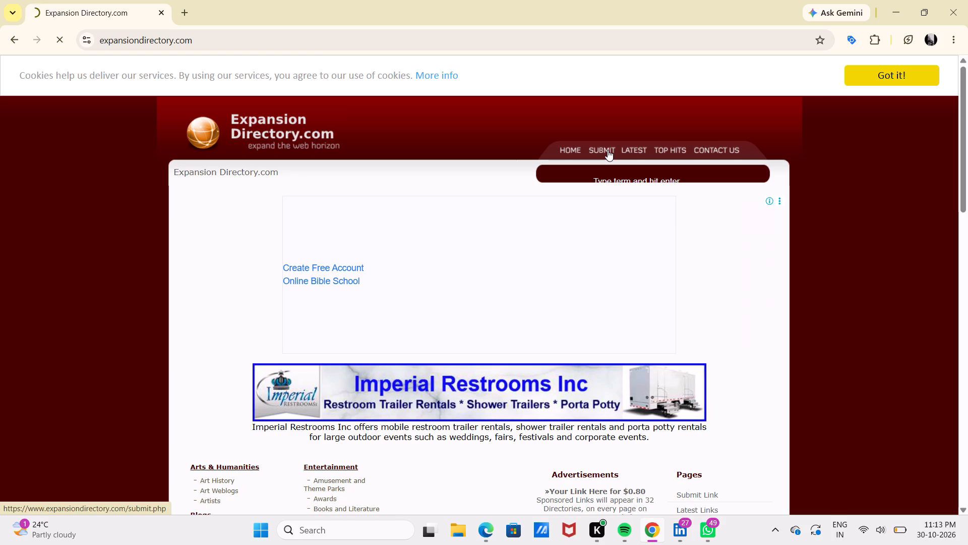
pyautogui.scroll(-3, 623, 275)
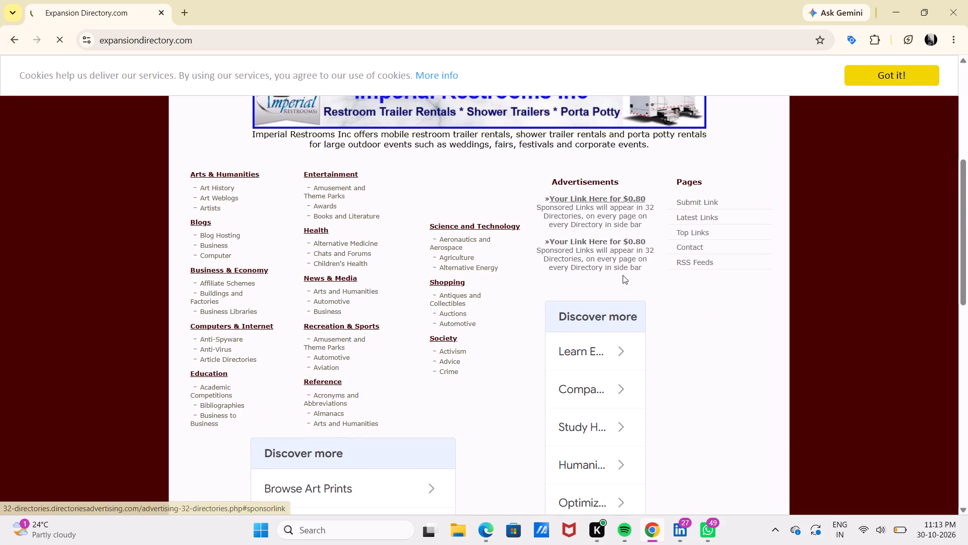
pyautogui.scroll(1, 623, 275)
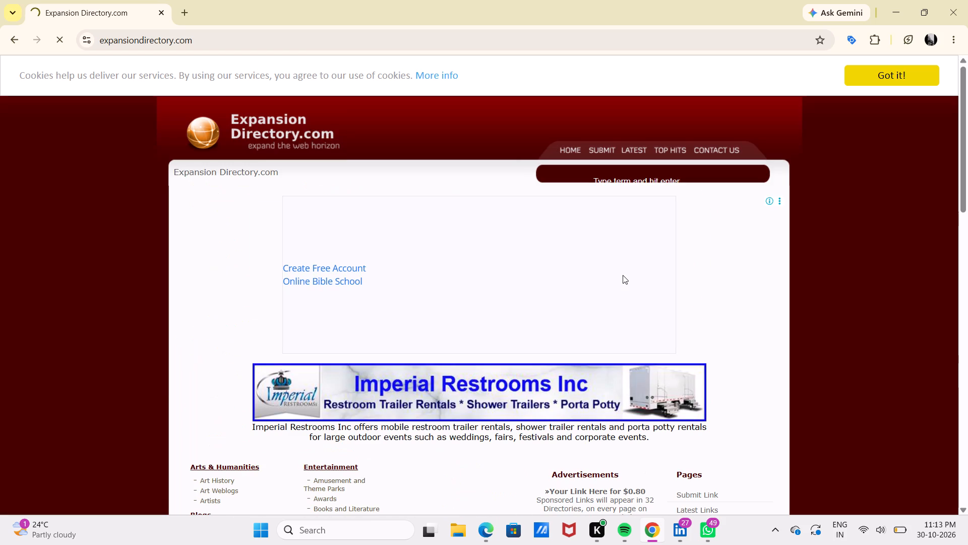
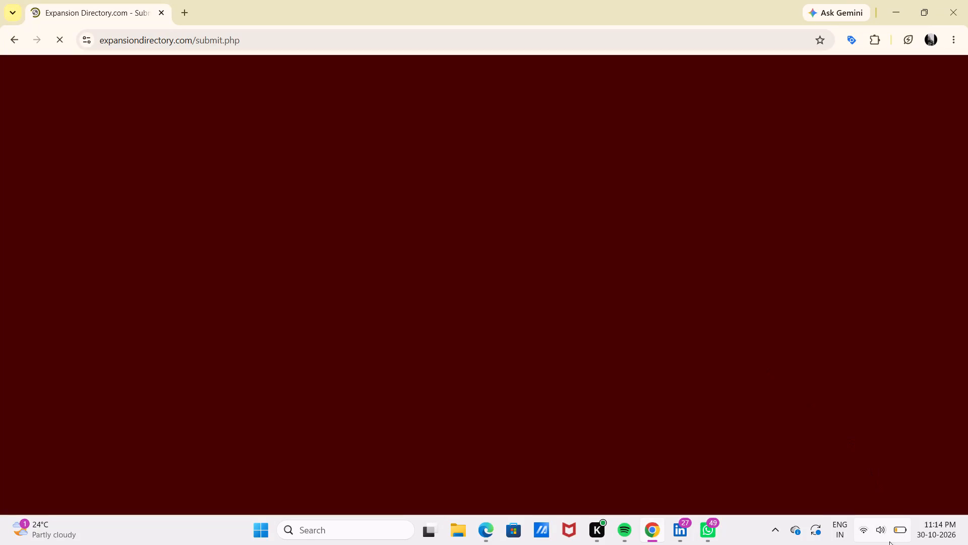
# Switch the computer's Wi-Fi connection to the Kailash network, keeping automatic connection enabled.
pyautogui.click(864, 529)
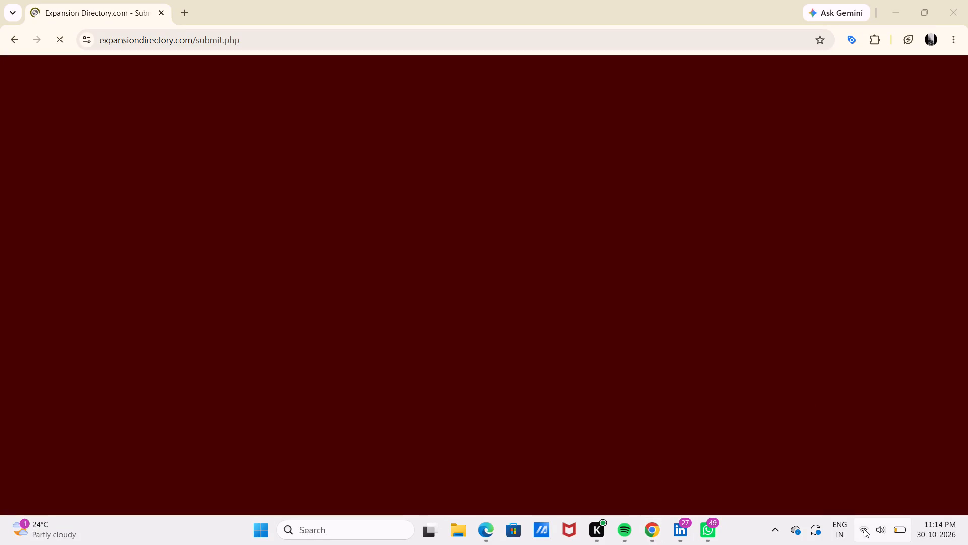
pyautogui.click(859, 365)
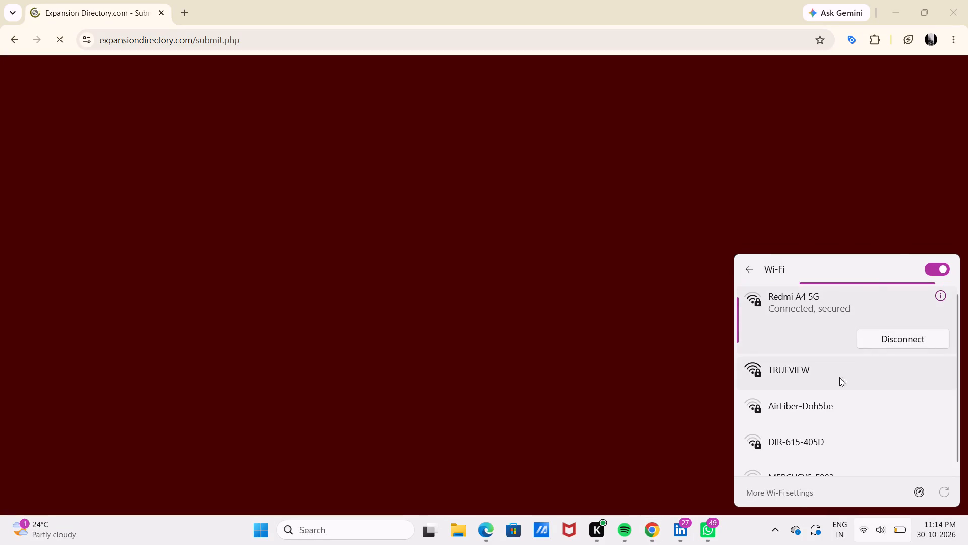
pyautogui.scroll(-5, 836, 417)
pyautogui.scroll(6, 836, 417)
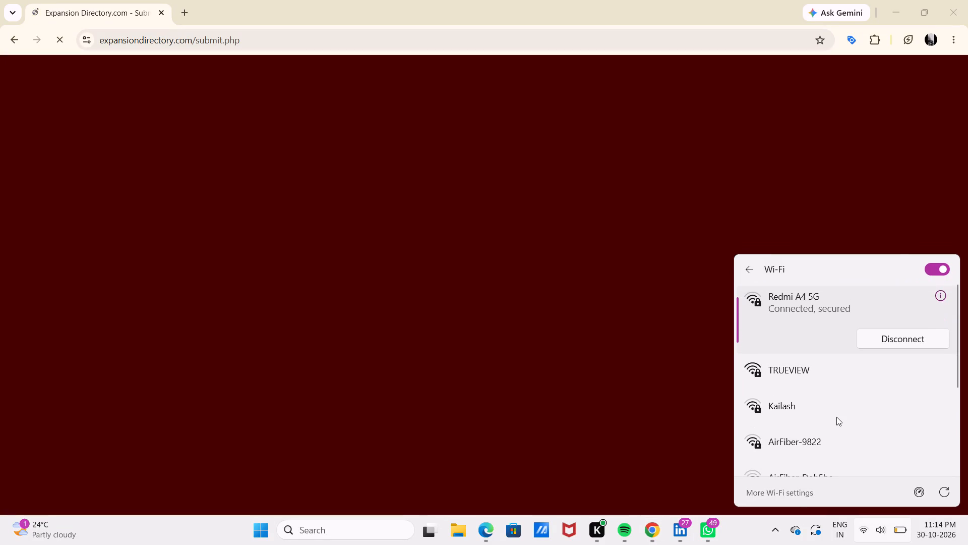
pyautogui.click(833, 410)
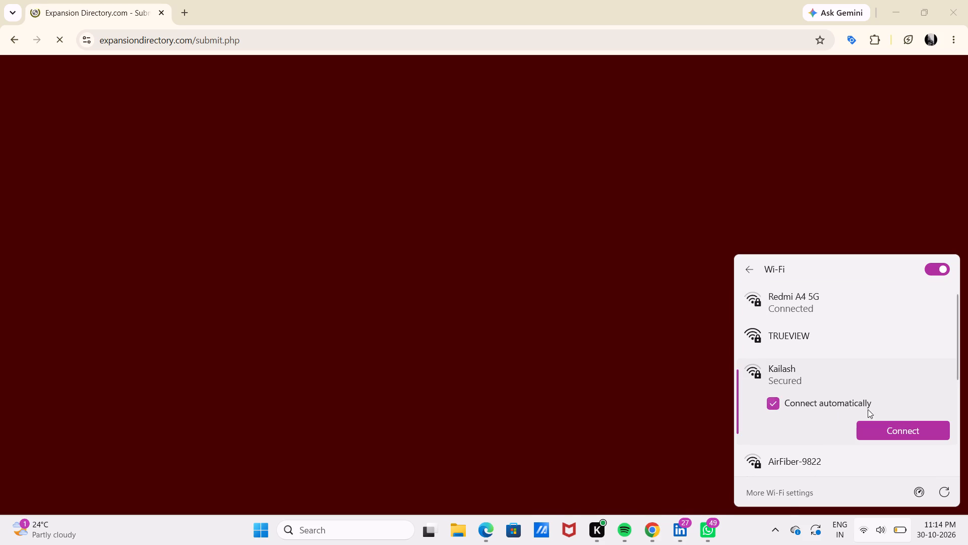
pyautogui.click(912, 431)
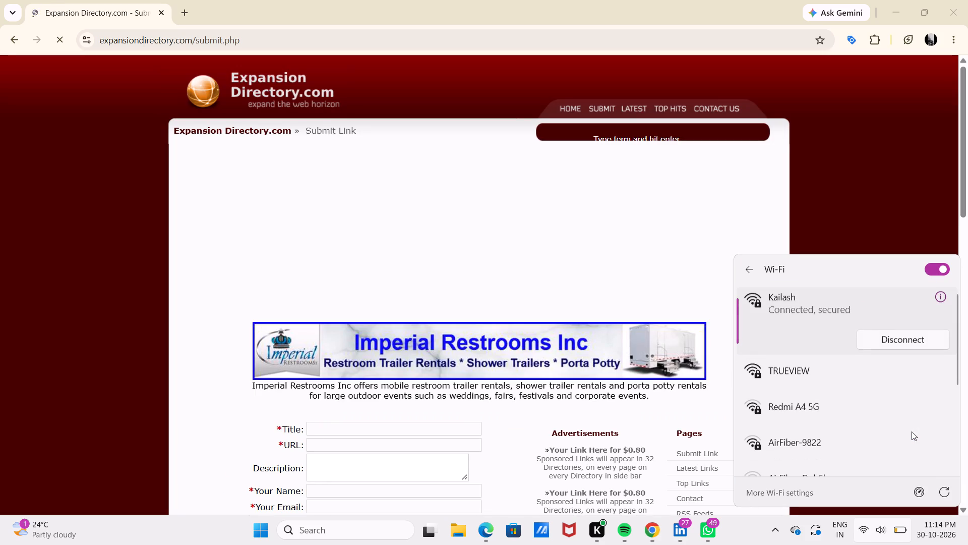
# Enter the copied Google Maps place link of the jewellery store as the URL in the Expansion Directory submission form.
pyautogui.click(595, 105)
pyautogui.scroll(-1, 478, 269)
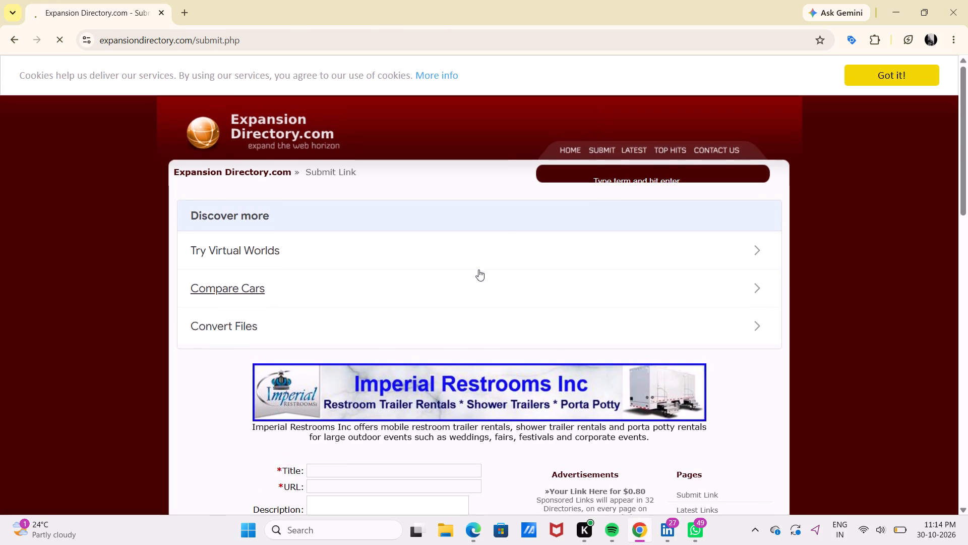
pyautogui.scroll(-2, 478, 269)
pyautogui.click(387, 219)
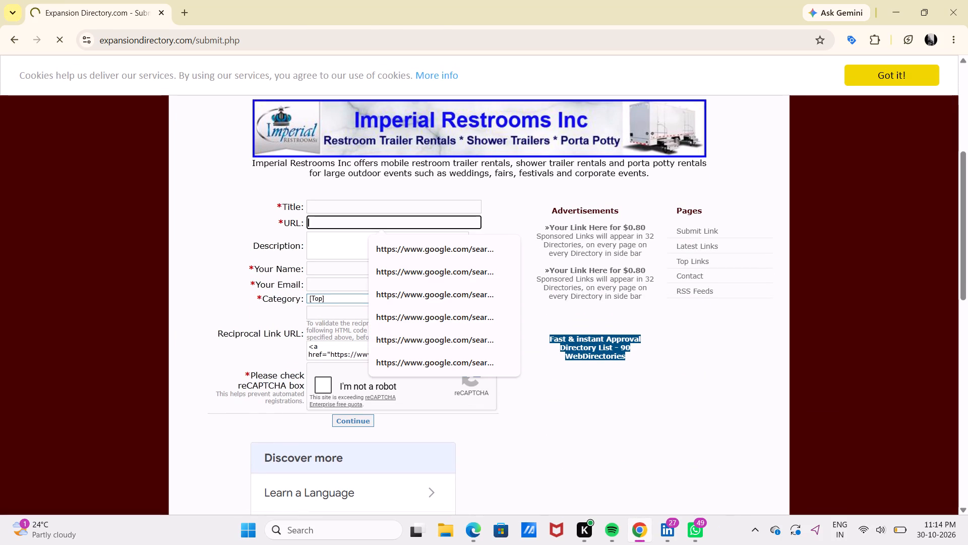
pyautogui.hotkey('ctrl', 'v')
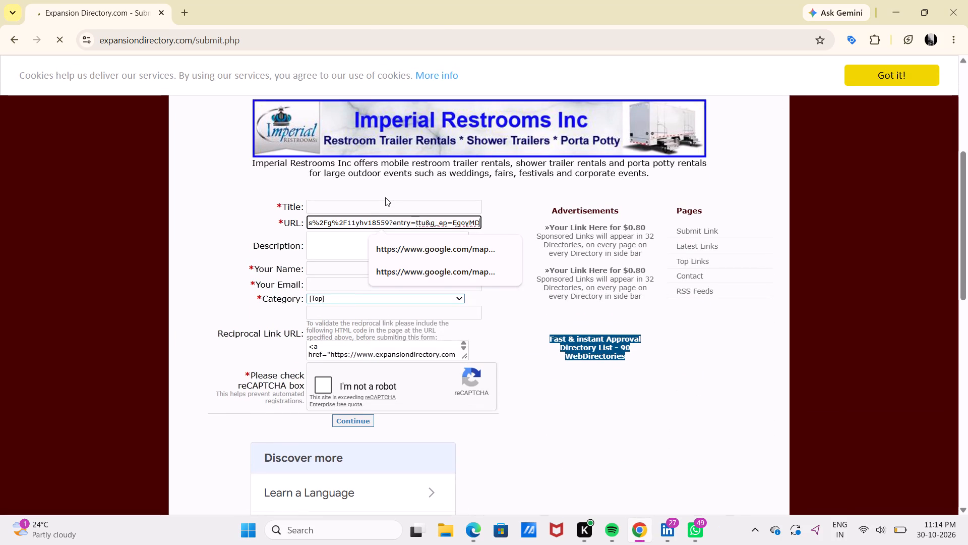
# Start filling in the Title field of the Expansion Directory submission form.
pyautogui.moveTo(385, 197); pyautogui.dragTo(385, 202)
pyautogui.click(385, 202)
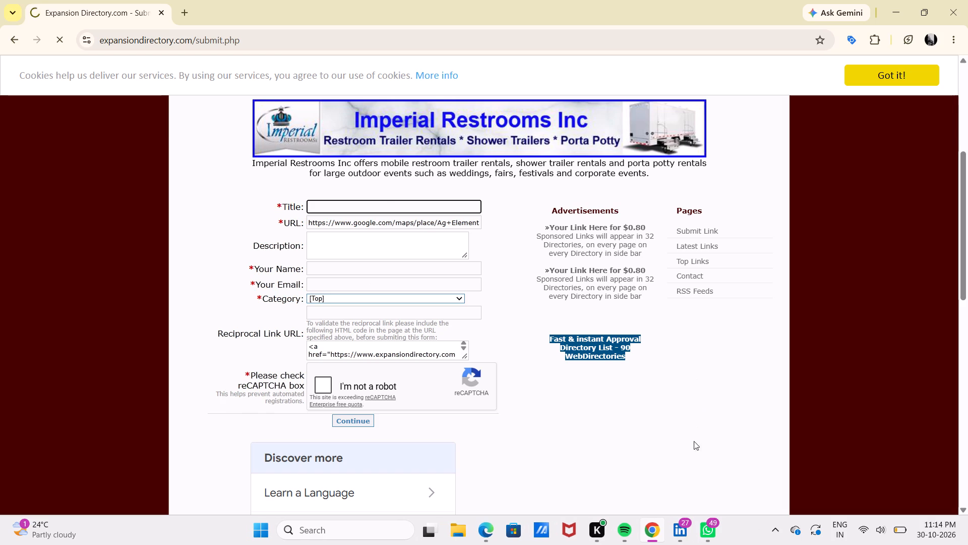
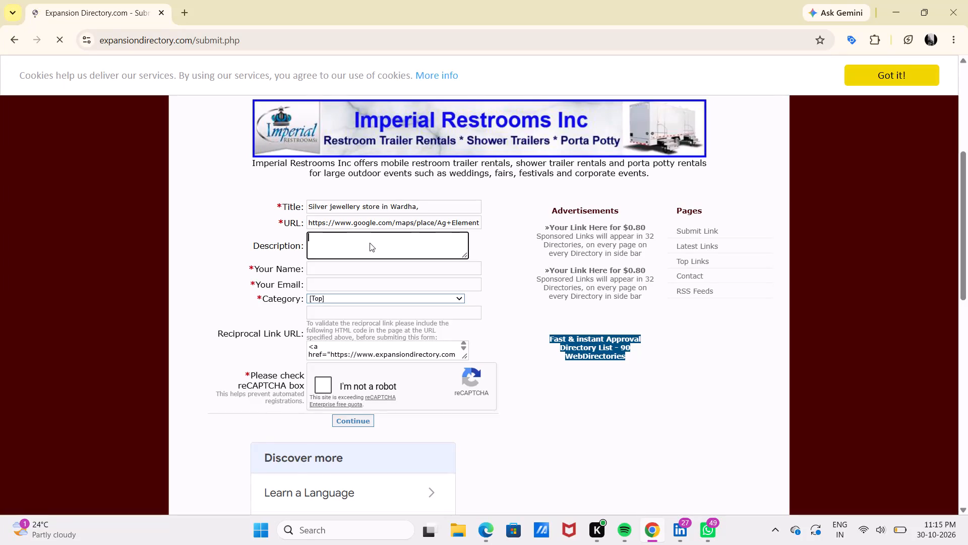
# Fill the Description field of the Expansion Directory link submission form with the copied text.
pyautogui.hotkey('ctrl', 'v')
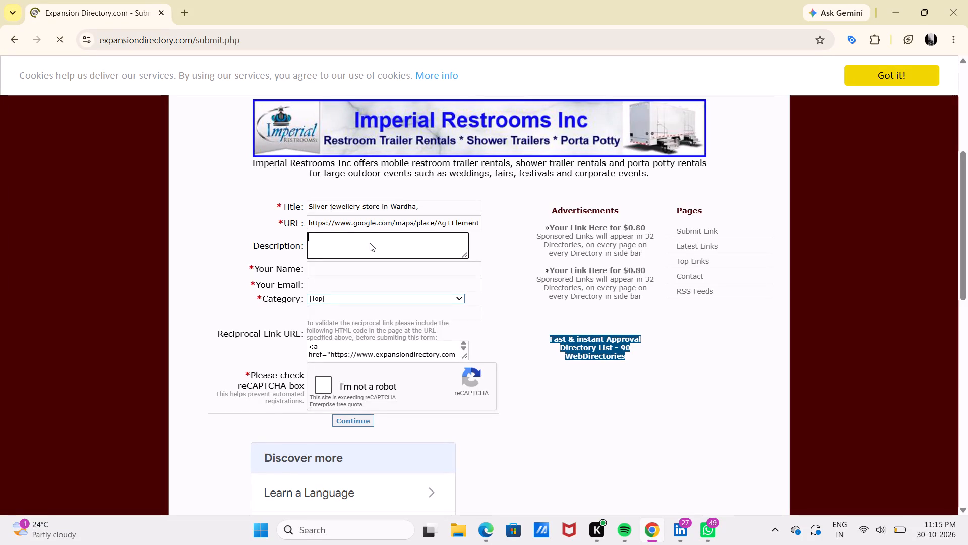
pyautogui.hotkey('ctrl', 'v')
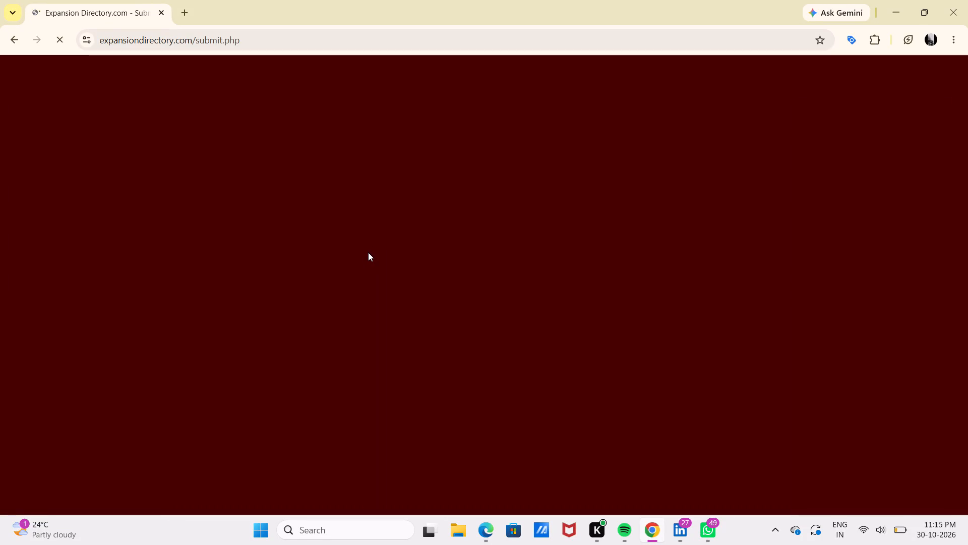
# Go back from the link submission page to the Expansion Directory home page.
pyautogui.click(17, 38)
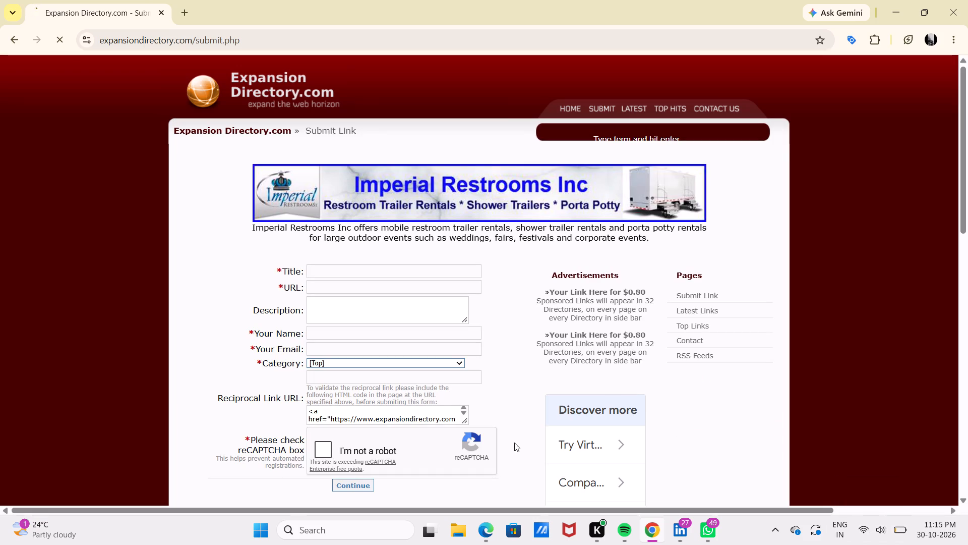
# Fill the Description field of the Expansion Directory link submission form with the copied store description.
pyautogui.click(381, 310)
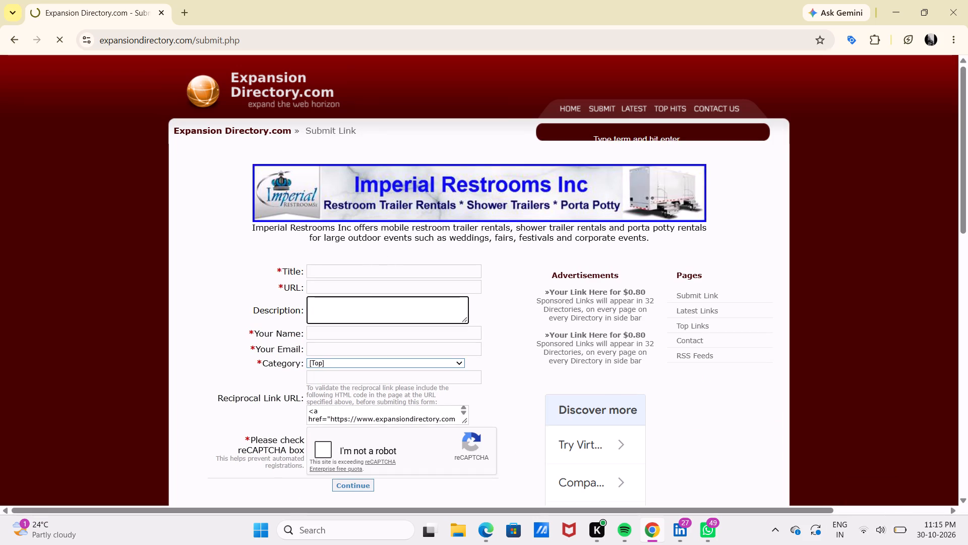
pyautogui.hotkey('ctrl', 'v')
# Place the cursor in the Title field of the link submission form.
pyautogui.click(383, 269)
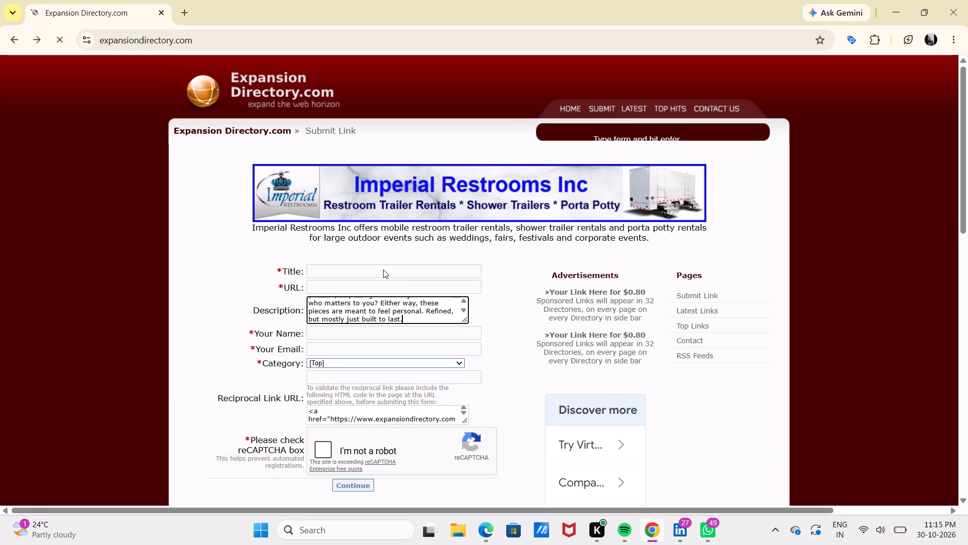
pyautogui.click(383, 269)
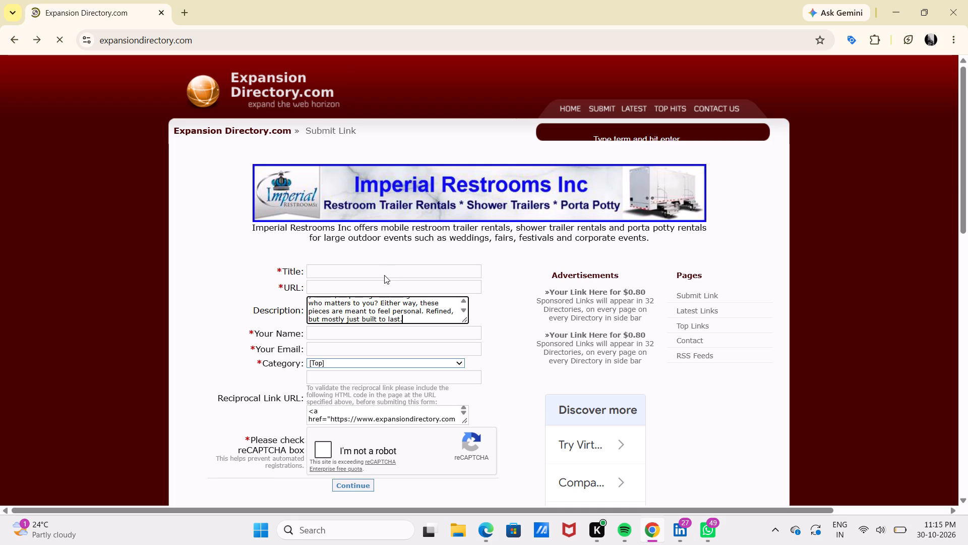
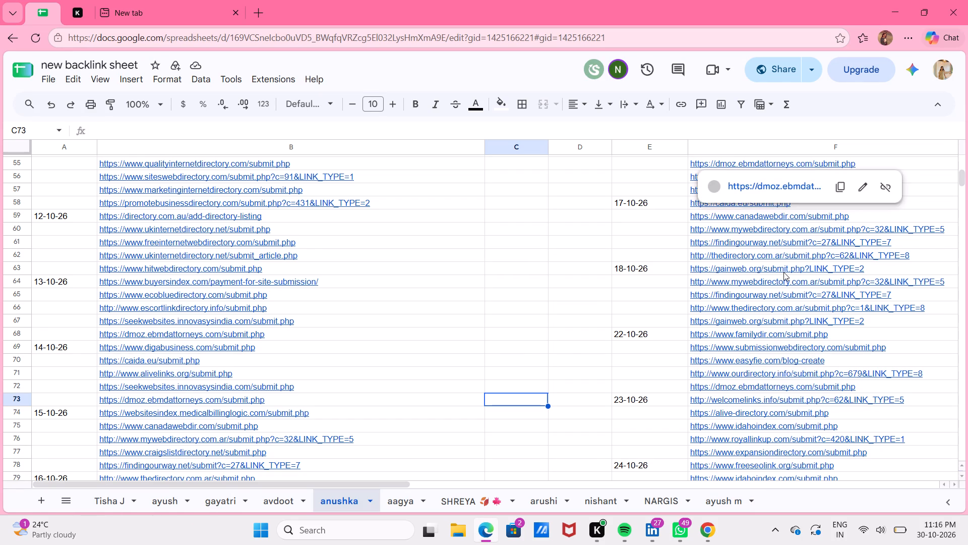
pyautogui.scroll(3, 532, 347)
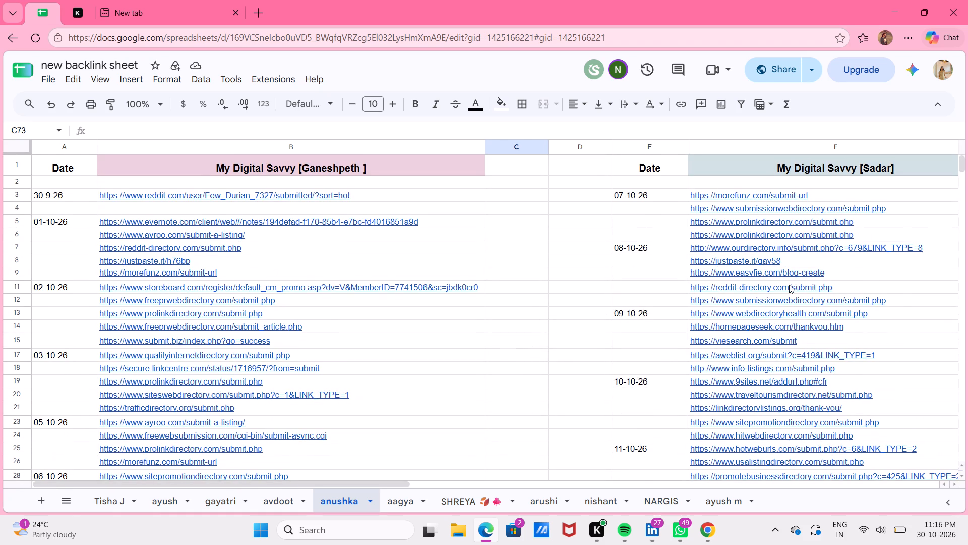
pyautogui.click(839, 306)
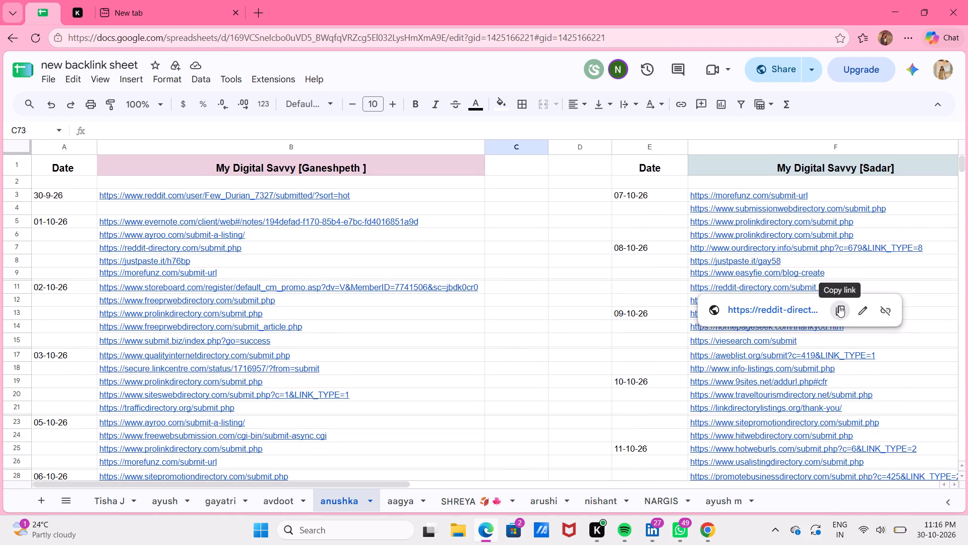
# Switch to Chrome and open the copied reddit-directory.com/submit.php link in the new tab.
pyautogui.click(705, 528)
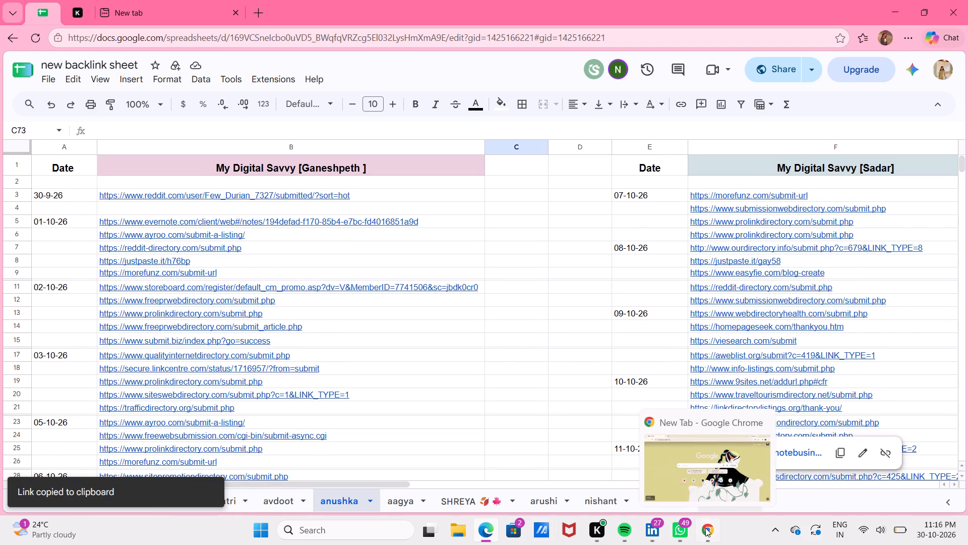
pyautogui.hotkey('ctrl', 'v')
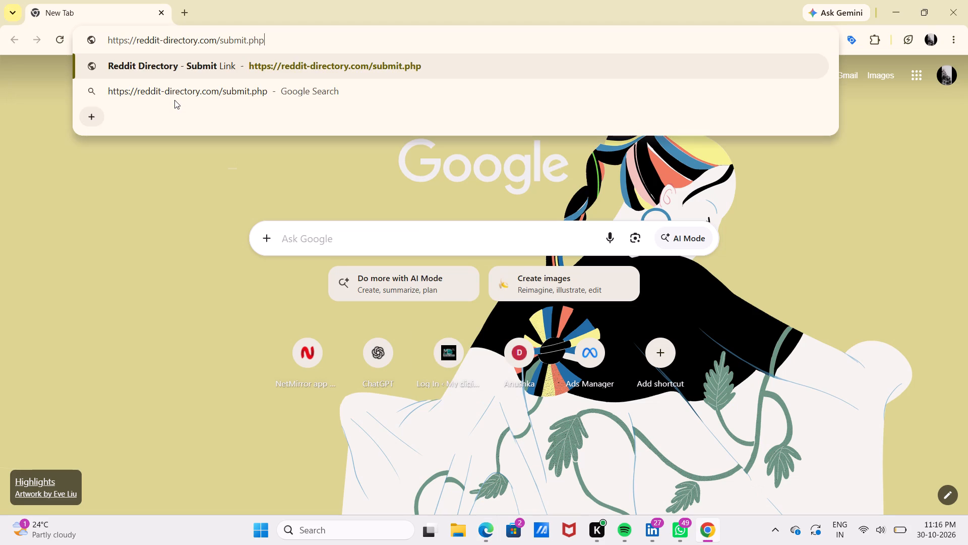
# Shorten the submit.php address to the site root and open the reddit-directory.com home page.
pyautogui.press('BackSpace')
pyautogui.press('BackSpace')
pyautogui.press('BackSpace')
pyautogui.press('BackSpace')
pyautogui.press('BackSpace')
pyautogui.press('BackSpace')
pyautogui.press('BackSpace')
pyautogui.press('BackSpace')
pyautogui.press('BackSpace')
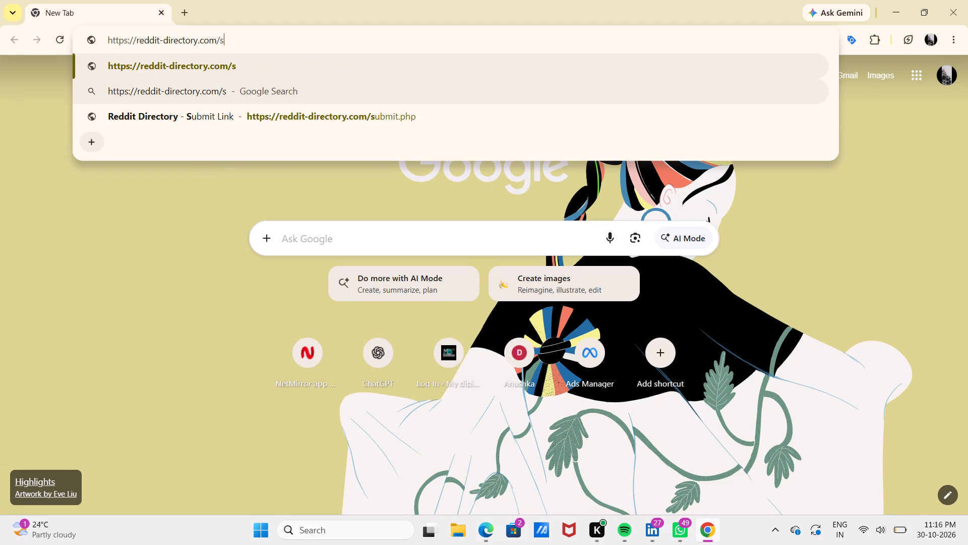
pyautogui.press('BackSpace')
pyautogui.press('Return')
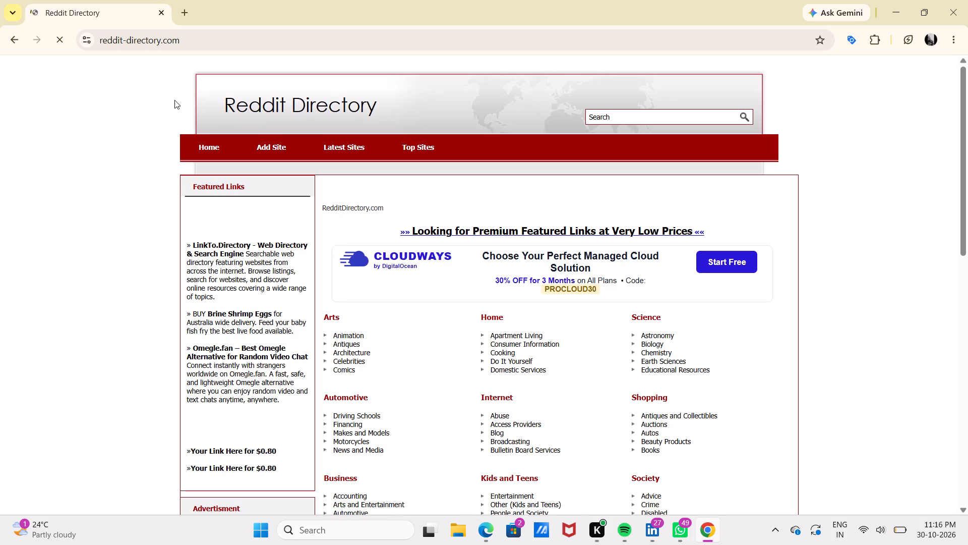
# Open the link submission form of Reddit Directory.
pyautogui.click(262, 149)
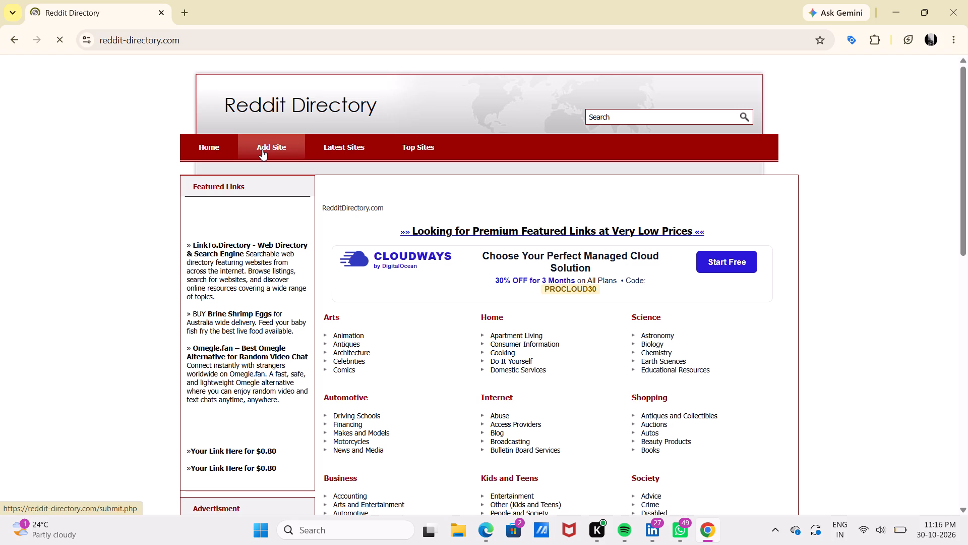
pyautogui.scroll(-1, 404, 265)
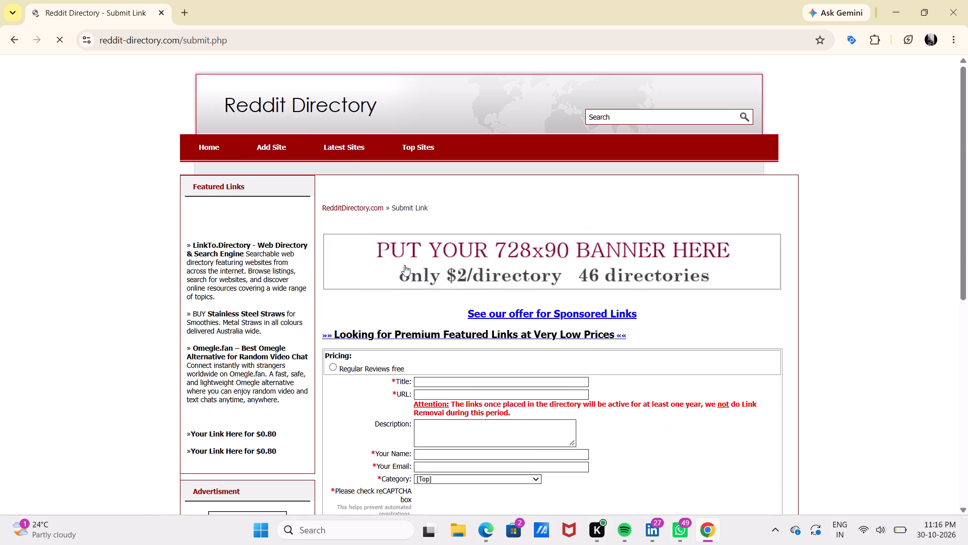
pyautogui.scroll(-2, 404, 265)
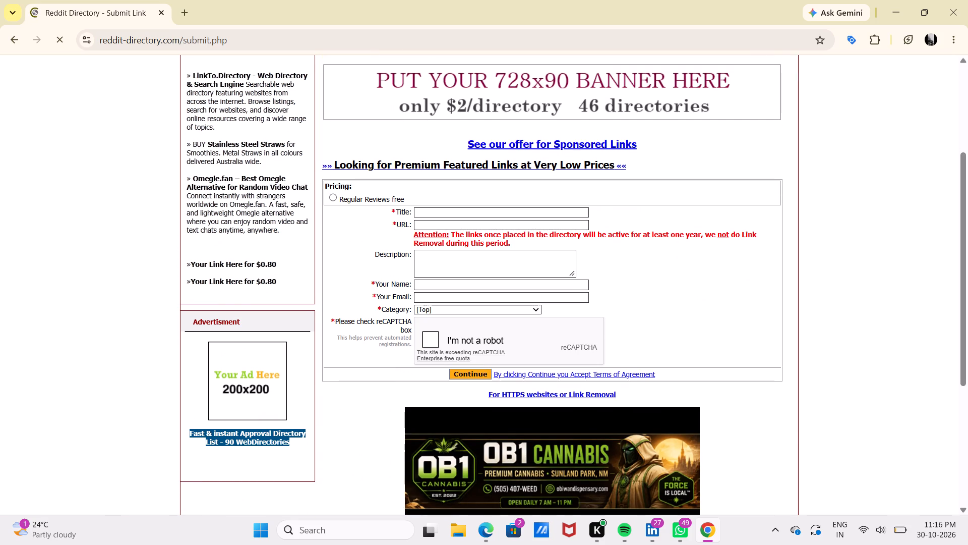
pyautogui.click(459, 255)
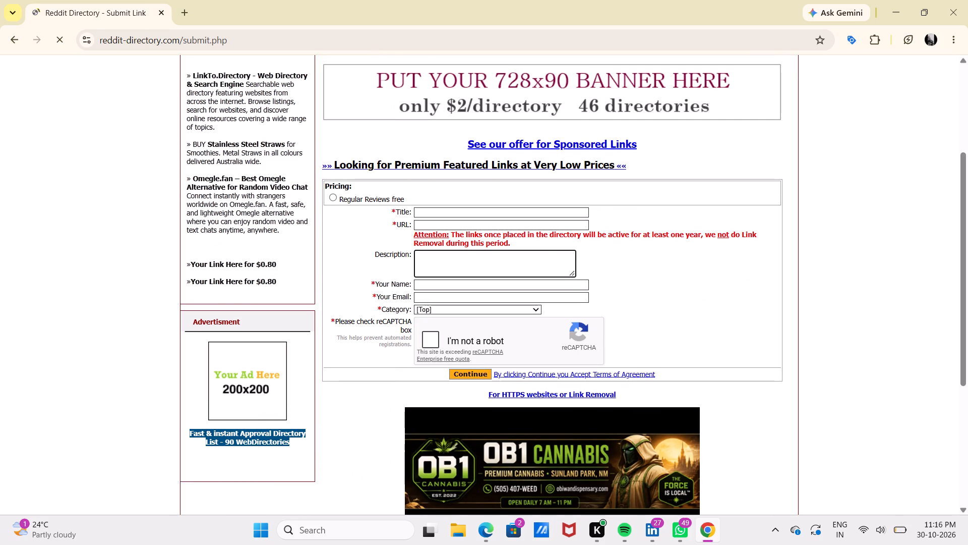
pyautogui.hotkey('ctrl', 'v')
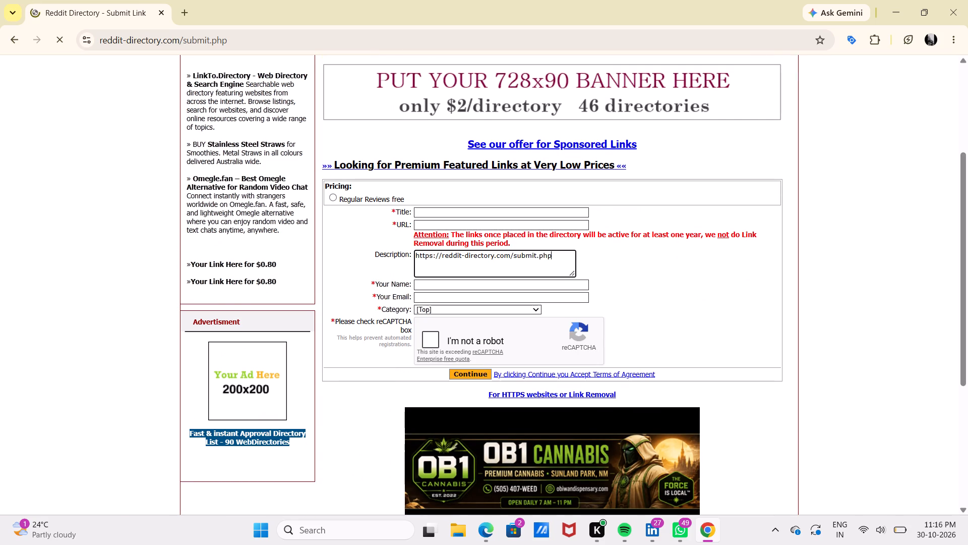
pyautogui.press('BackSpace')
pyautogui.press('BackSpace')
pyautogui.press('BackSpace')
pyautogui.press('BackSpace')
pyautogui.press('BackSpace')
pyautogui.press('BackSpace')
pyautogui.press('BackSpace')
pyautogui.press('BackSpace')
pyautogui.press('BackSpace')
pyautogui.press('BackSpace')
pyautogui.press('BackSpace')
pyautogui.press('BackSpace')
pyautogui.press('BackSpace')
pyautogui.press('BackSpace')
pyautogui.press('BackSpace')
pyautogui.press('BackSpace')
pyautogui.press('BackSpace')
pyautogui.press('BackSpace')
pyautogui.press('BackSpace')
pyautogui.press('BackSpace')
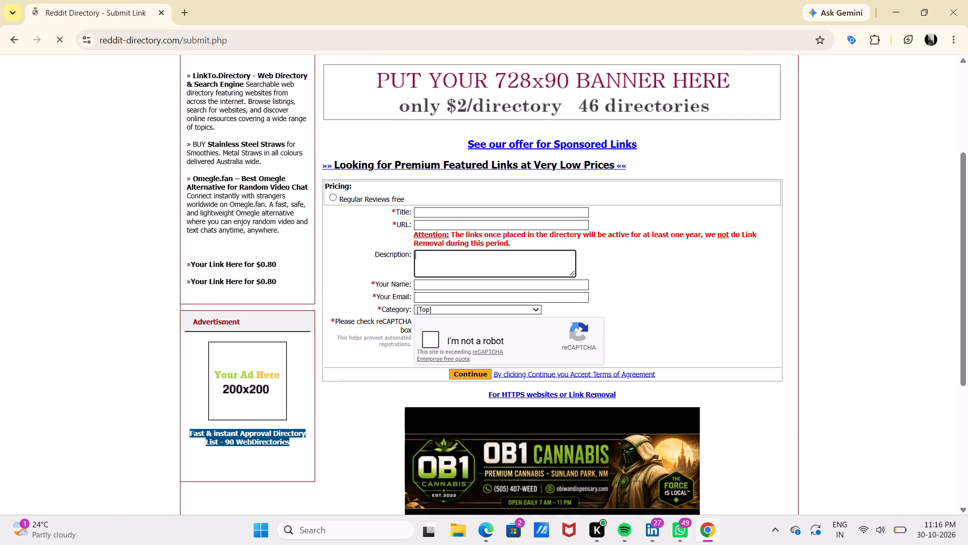
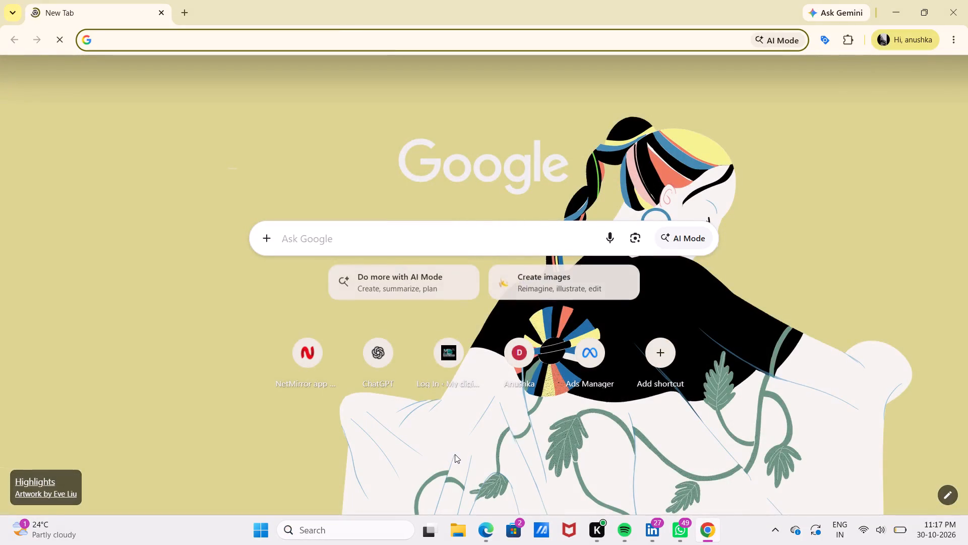
# Switch from Chrome to Microsoft Edge, where the anushka tab of the new backlink sheet is open.
pyautogui.click(487, 531)
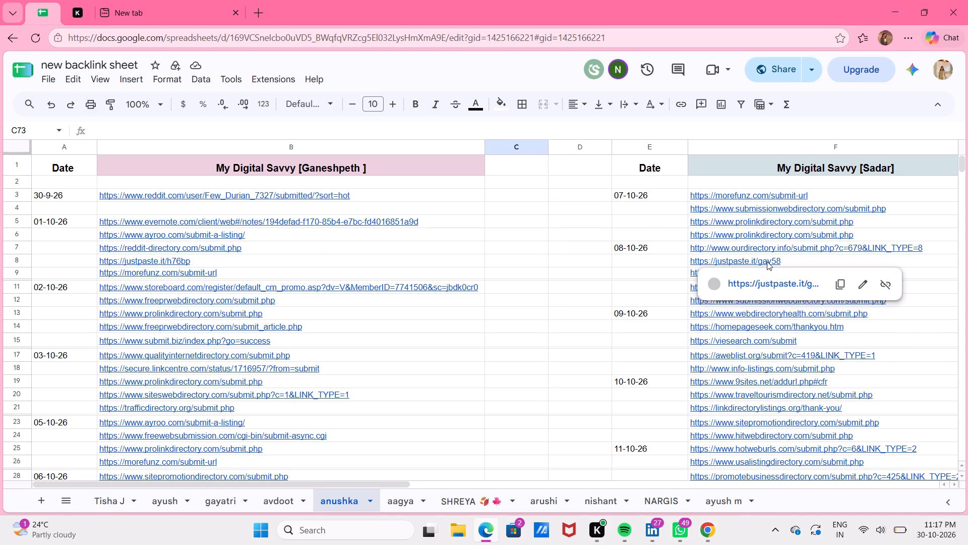
pyautogui.click(792, 339)
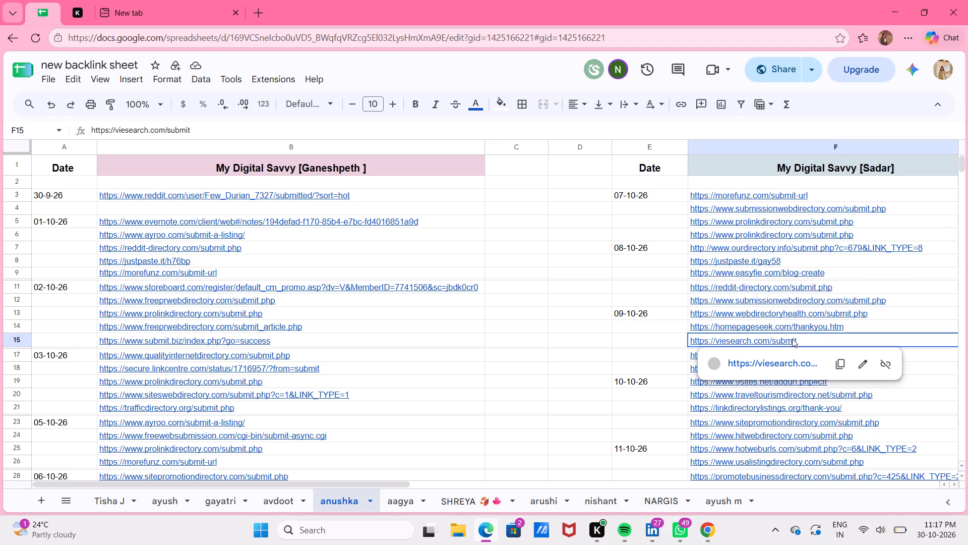
pyautogui.click(837, 360)
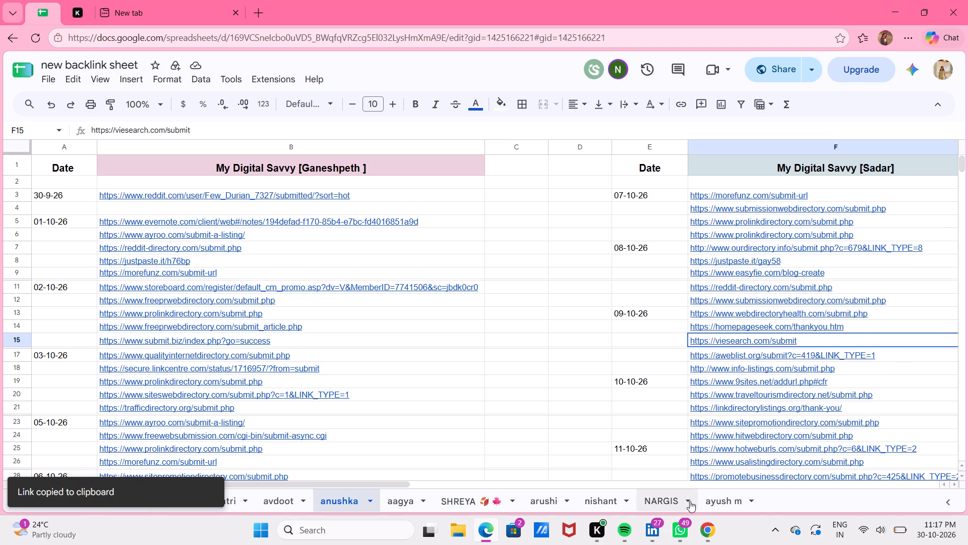
pyautogui.click(709, 532)
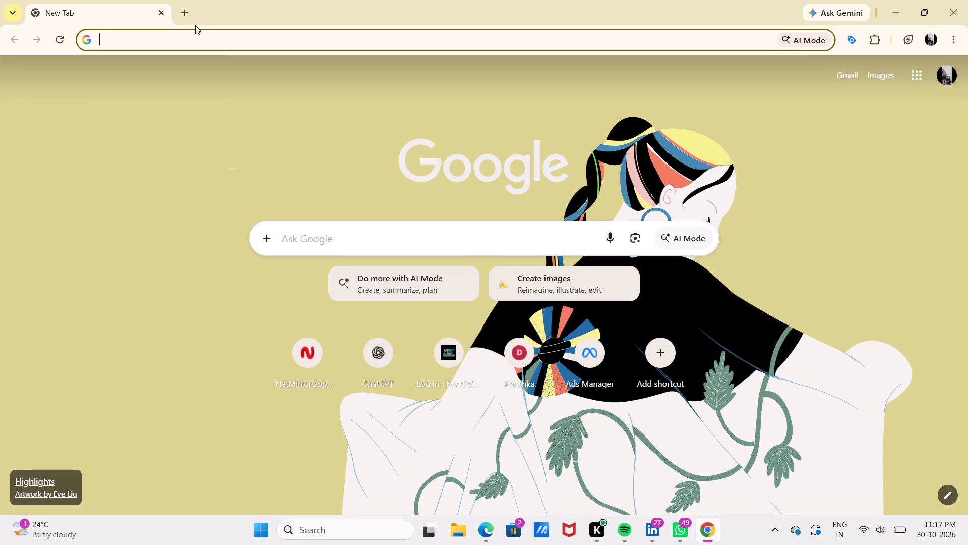
pyautogui.hotkey('ctrl', 'v')
pyautogui.press('BackSpace')
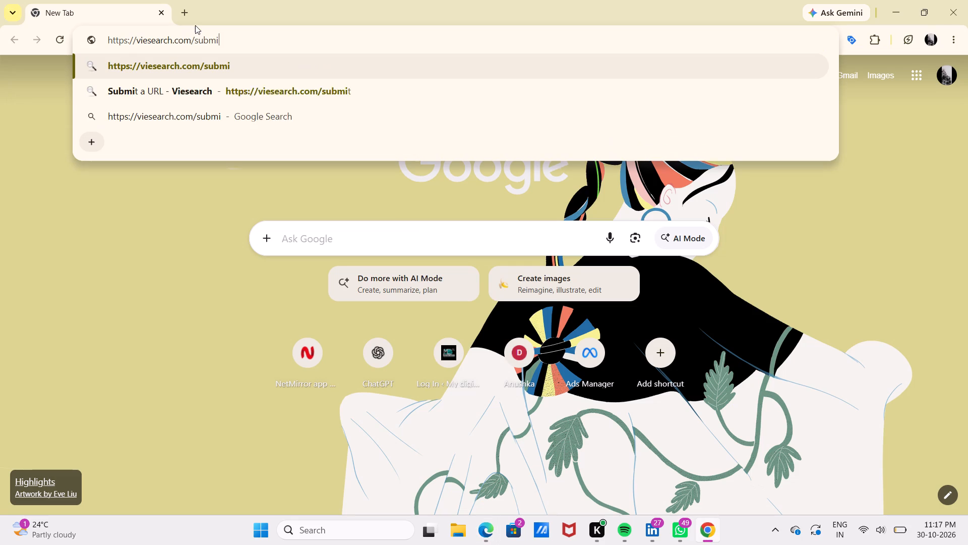
# Shorten the submit address to the site root and open the viesearch.com home page.
pyautogui.press('BackSpace')
pyautogui.press('BackSpace')
pyautogui.press('BackSpace')
pyautogui.press('BackSpace')
pyautogui.press('BackSpace')
pyautogui.press('Return')
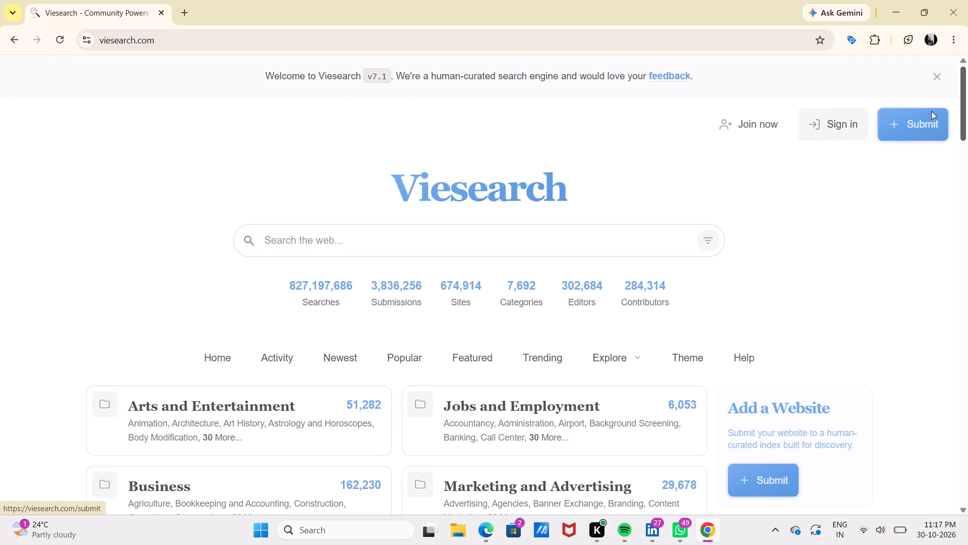
# Open the URL submission form of Viesearch.
pyautogui.click(906, 128)
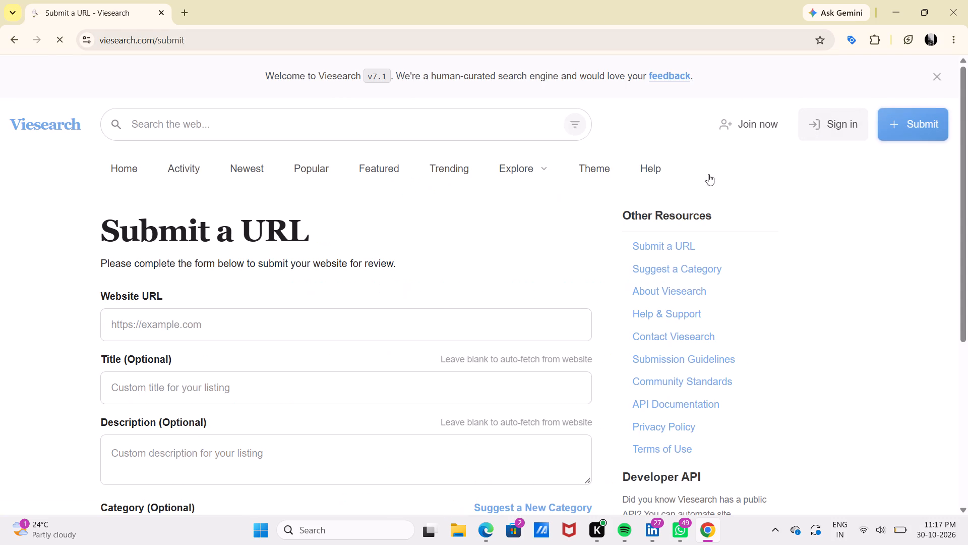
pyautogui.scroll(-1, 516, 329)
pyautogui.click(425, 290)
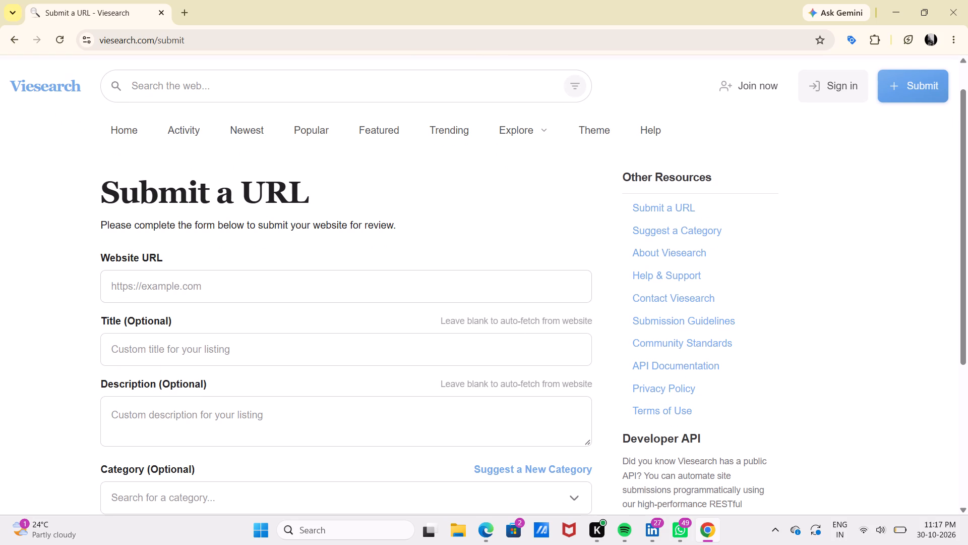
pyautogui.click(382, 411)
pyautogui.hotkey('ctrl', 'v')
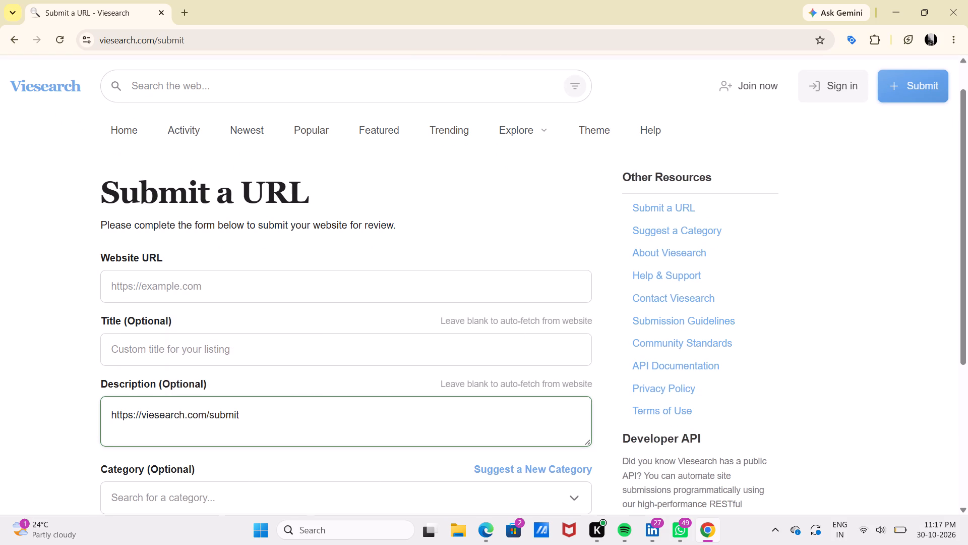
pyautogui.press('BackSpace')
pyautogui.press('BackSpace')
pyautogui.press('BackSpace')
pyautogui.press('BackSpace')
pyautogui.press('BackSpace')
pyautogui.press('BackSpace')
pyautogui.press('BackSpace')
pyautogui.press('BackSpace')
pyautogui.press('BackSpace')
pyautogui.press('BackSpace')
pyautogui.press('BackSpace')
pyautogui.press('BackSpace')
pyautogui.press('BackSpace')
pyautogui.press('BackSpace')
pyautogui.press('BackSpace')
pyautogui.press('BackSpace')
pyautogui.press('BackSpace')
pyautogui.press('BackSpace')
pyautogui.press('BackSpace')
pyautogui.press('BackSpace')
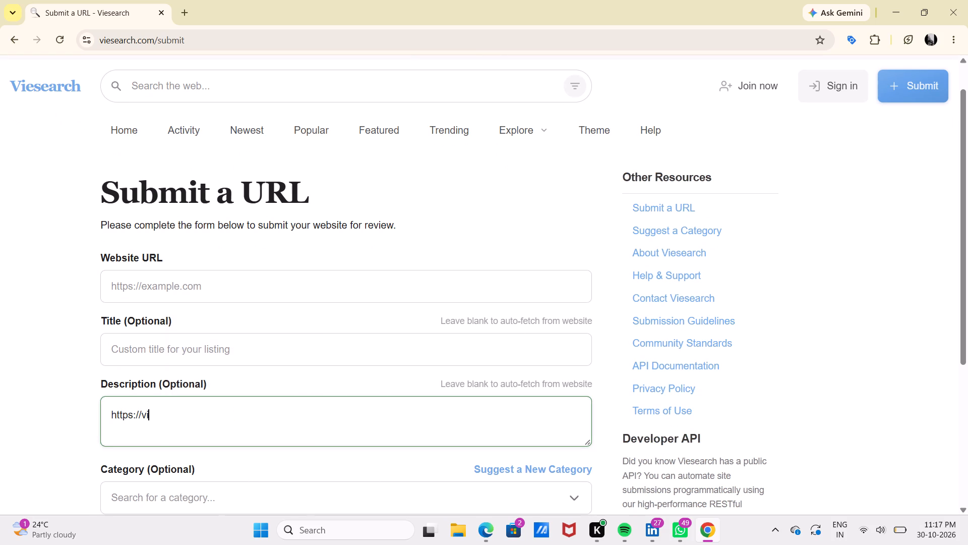
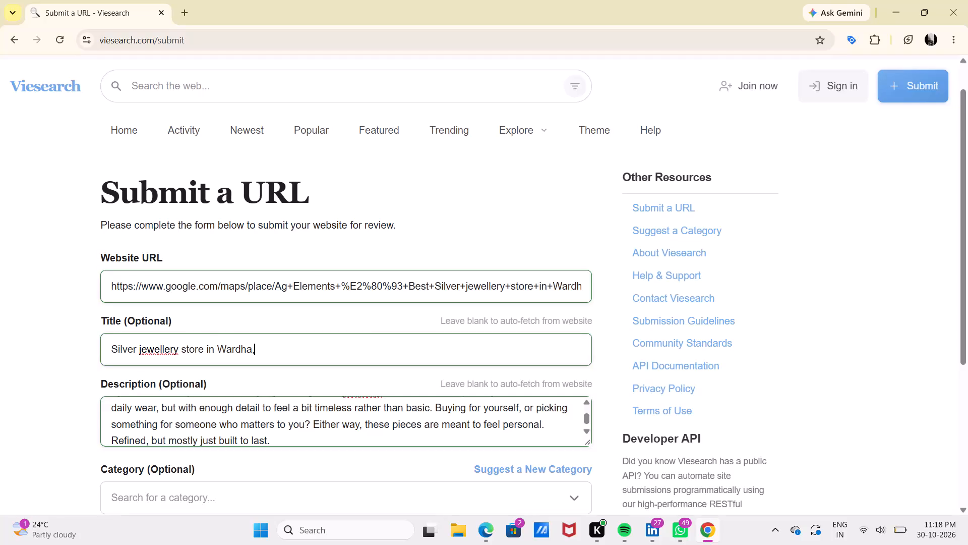
# Complete the Viesearch URL submission form with the Business category and the saved email address, and submit it.
pyautogui.scroll(-1, 374, 387)
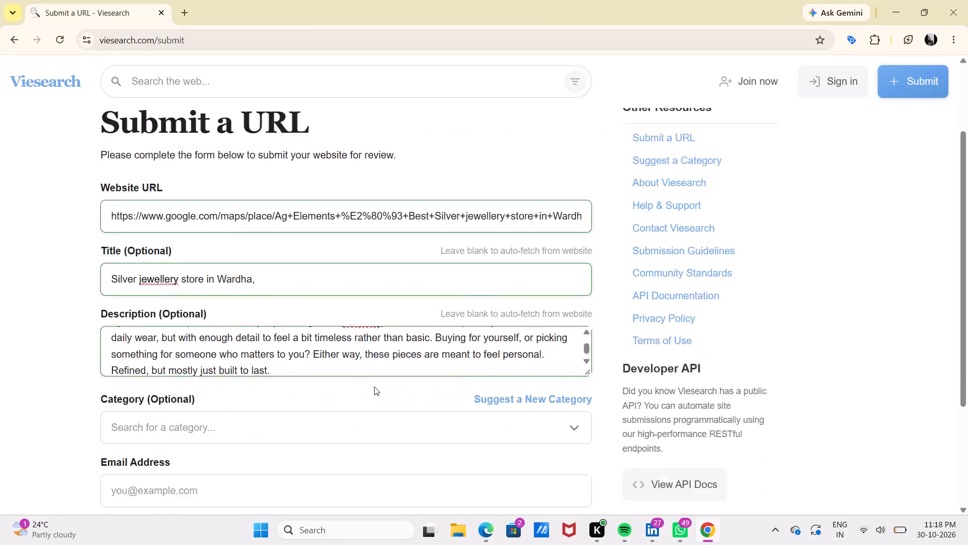
pyautogui.scroll(-1, 374, 387)
pyautogui.click(294, 377)
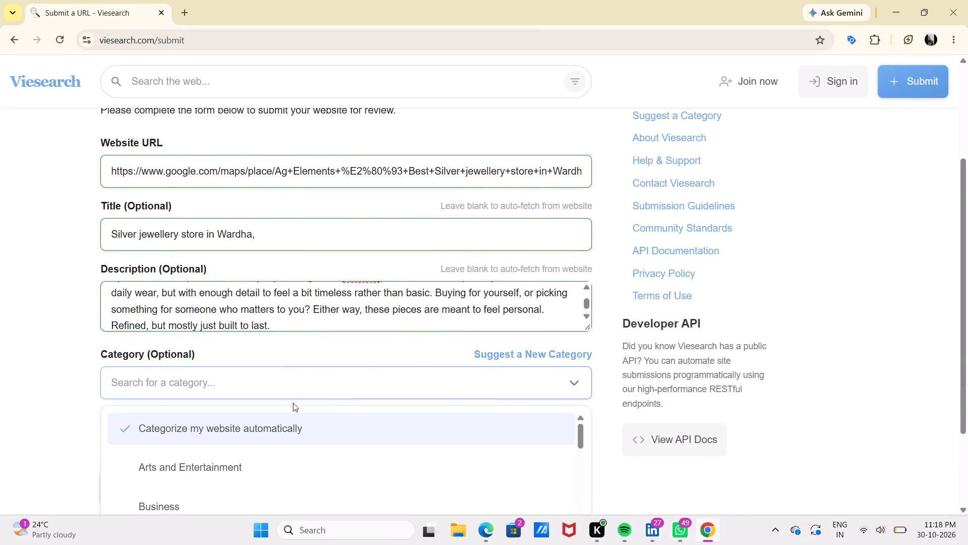
pyautogui.click(242, 499)
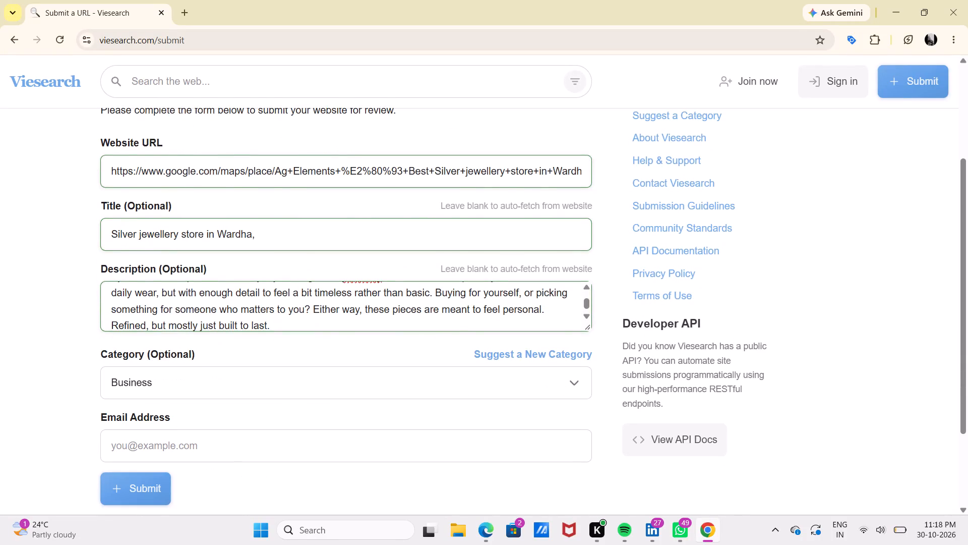
pyautogui.click(232, 451)
pyautogui.click(249, 384)
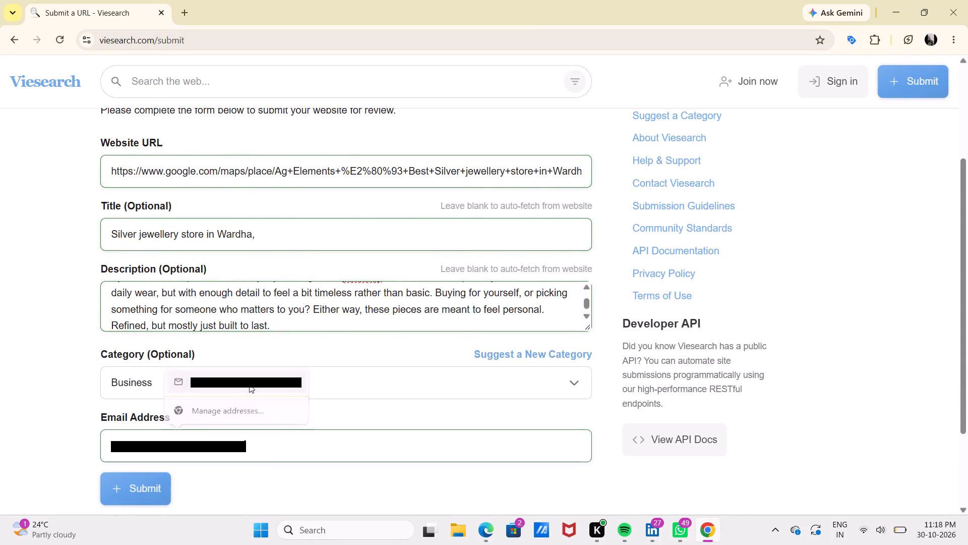
pyautogui.click(152, 487)
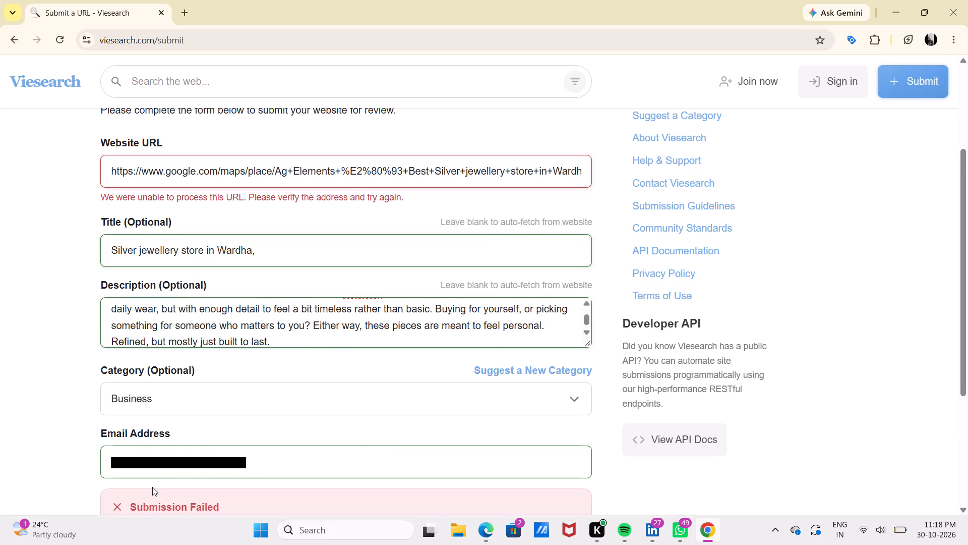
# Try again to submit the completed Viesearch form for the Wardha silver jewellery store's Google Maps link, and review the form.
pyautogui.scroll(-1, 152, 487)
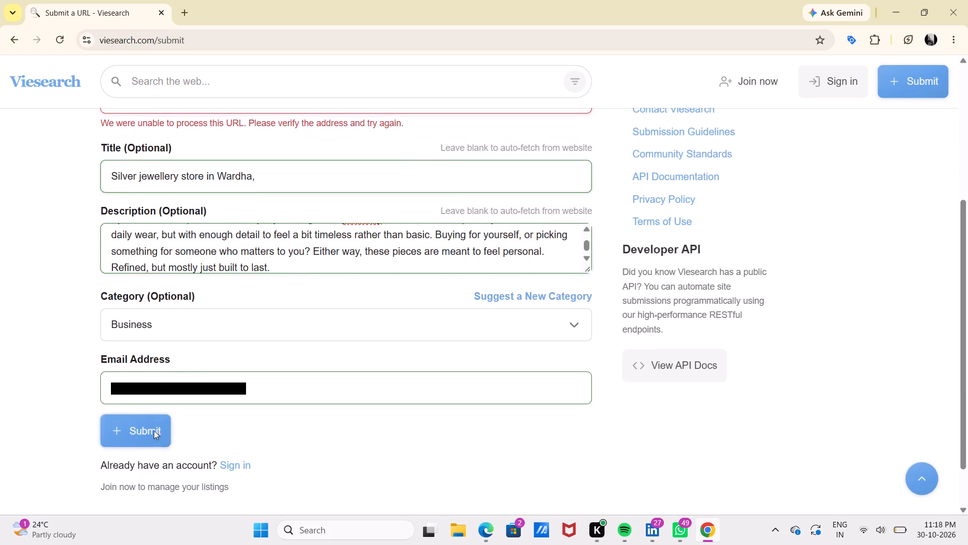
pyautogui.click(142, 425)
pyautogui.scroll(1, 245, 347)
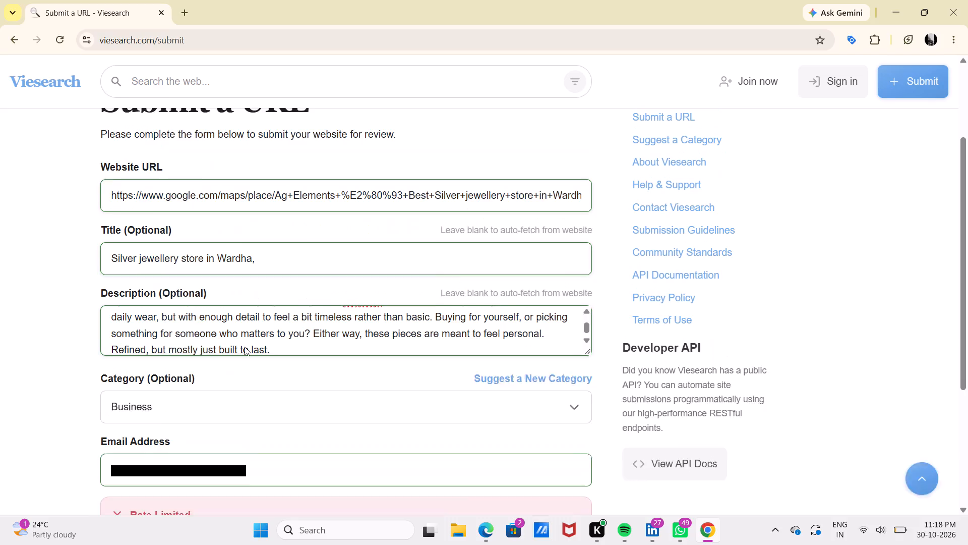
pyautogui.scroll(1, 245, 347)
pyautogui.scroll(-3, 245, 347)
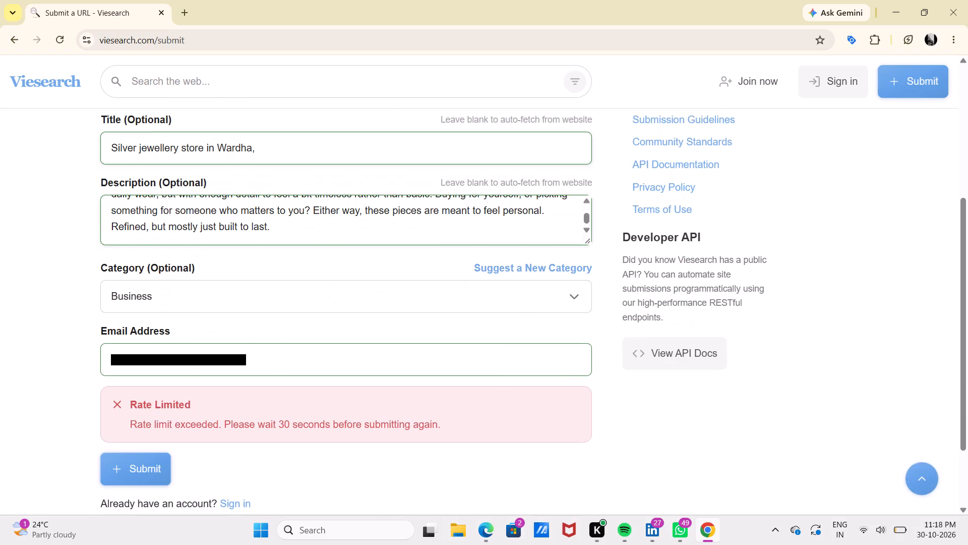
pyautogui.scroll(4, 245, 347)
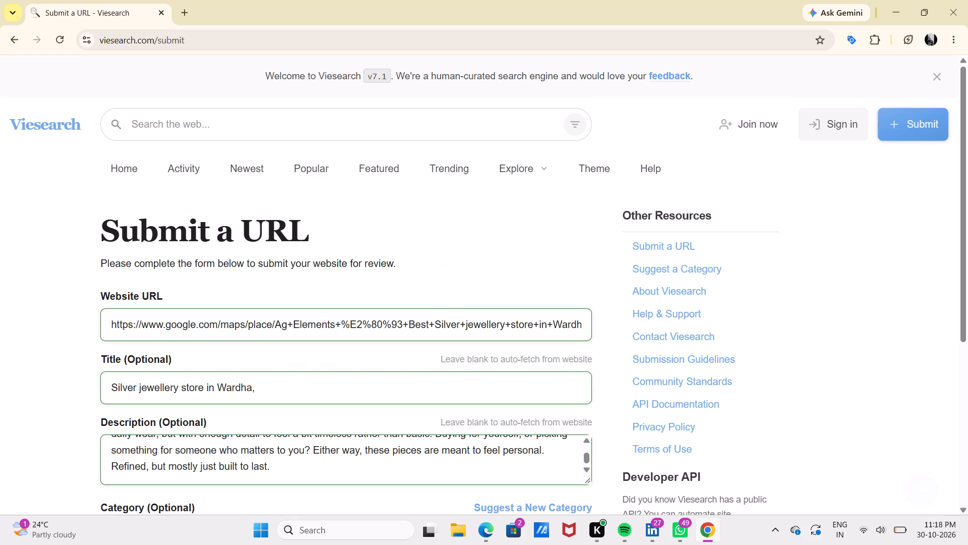
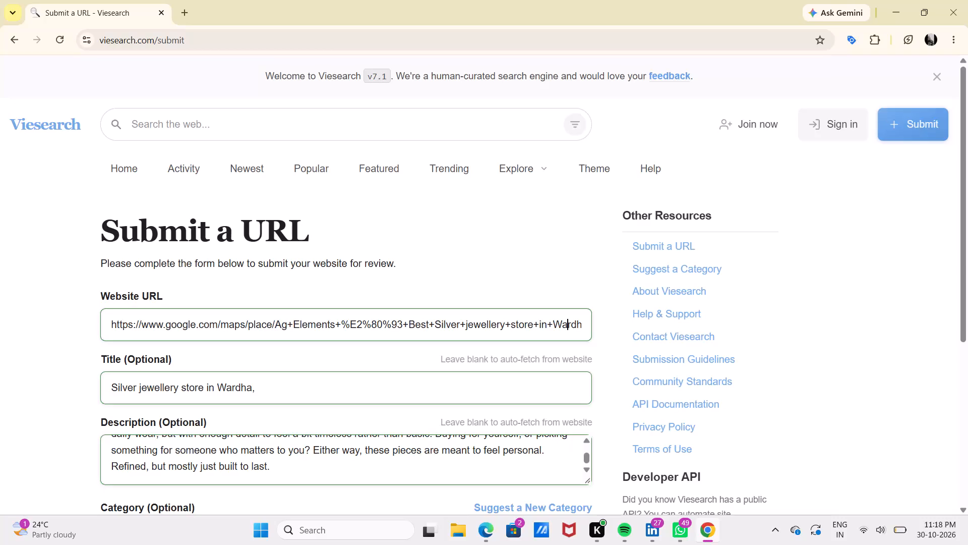
# Clear the Website URL, paste Ag Elements' Google Maps link for the Wardha store again, and resubmit the Viesearch form.
pyautogui.press('Delete')
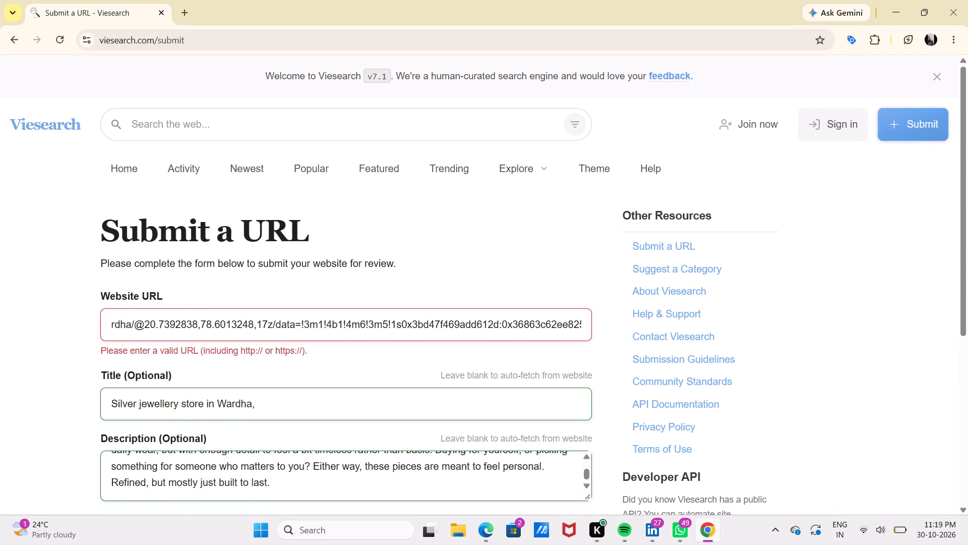
pyautogui.moveTo(555, 324); pyautogui.dragTo(59, 370)
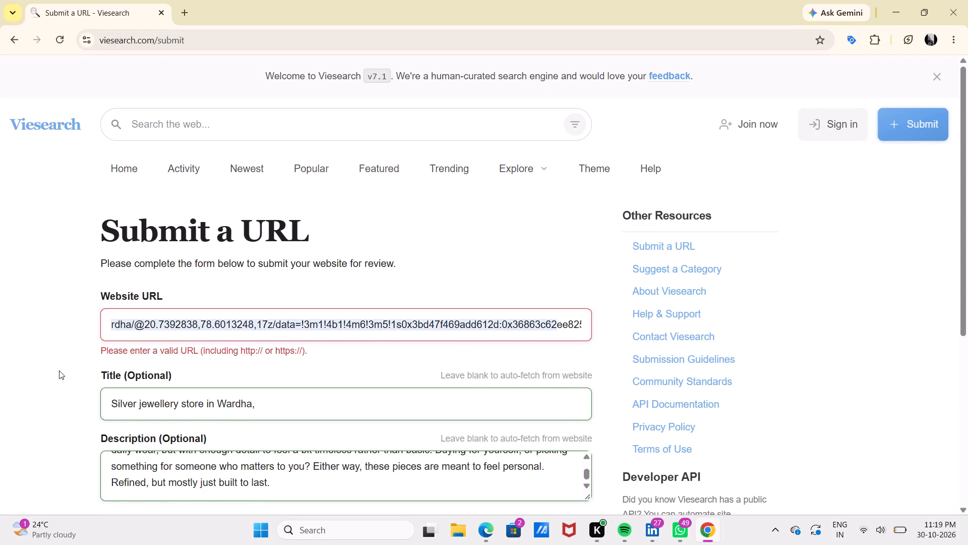
pyautogui.press('Delete')
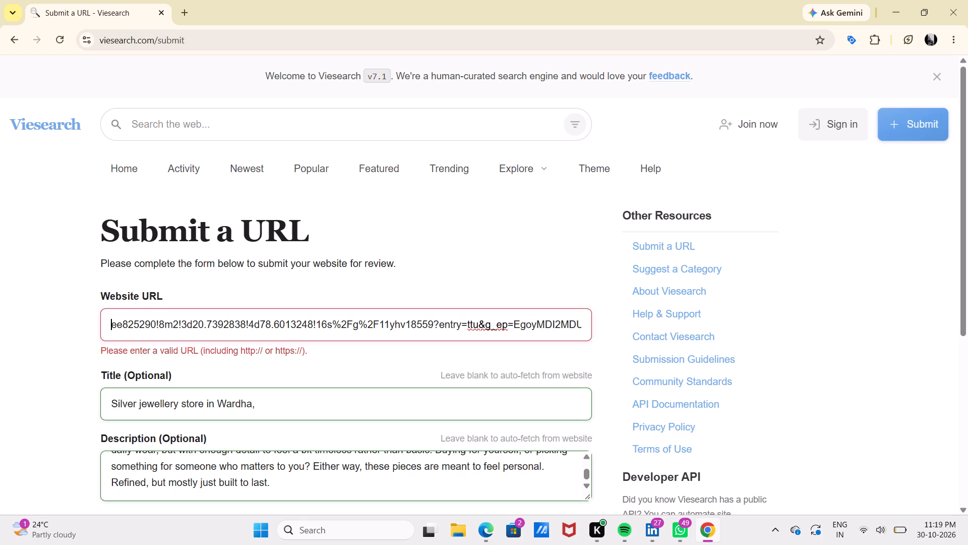
pyautogui.moveTo(109, 324); pyautogui.dragTo(618, 349)
pyautogui.press('Delete')
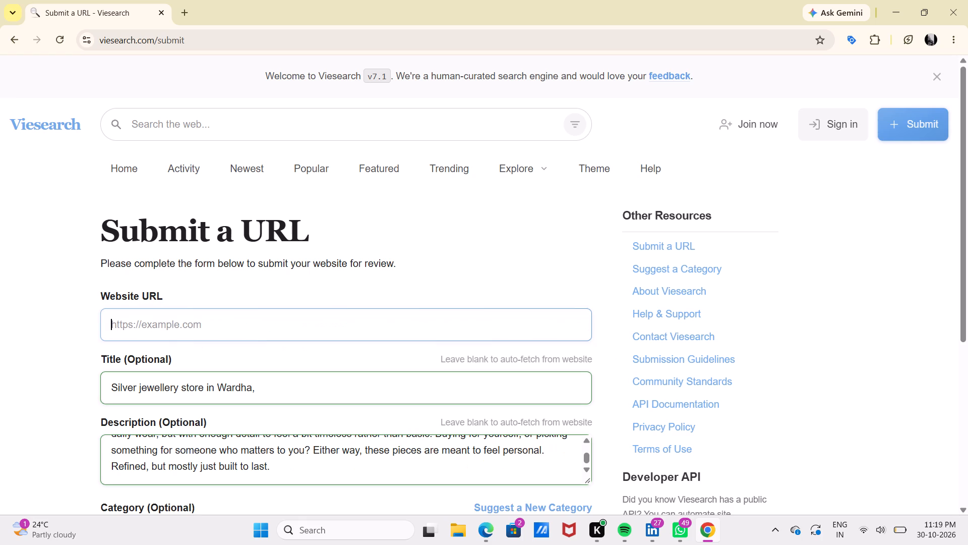
pyautogui.hotkey('ctrl', 'v')
pyautogui.scroll(-3, 667, 389)
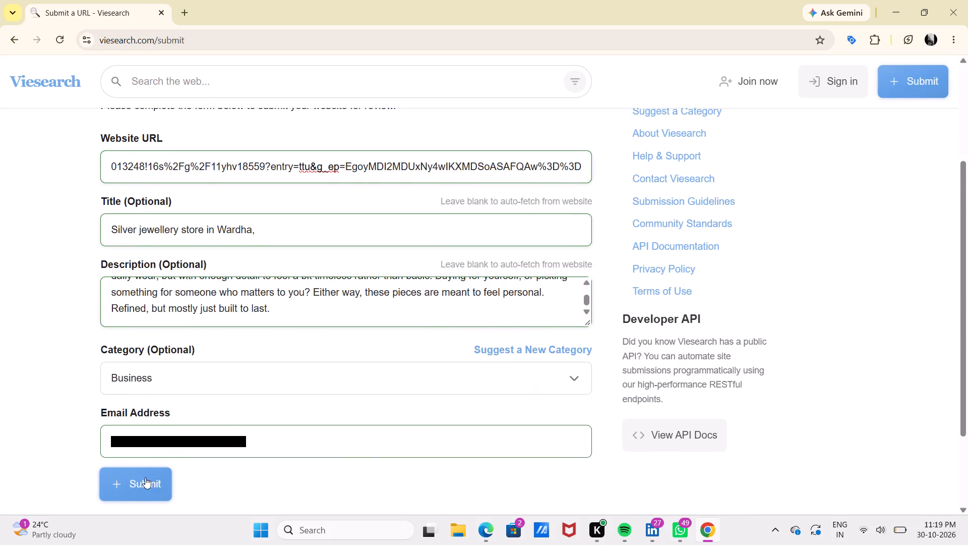
pyautogui.click(145, 477)
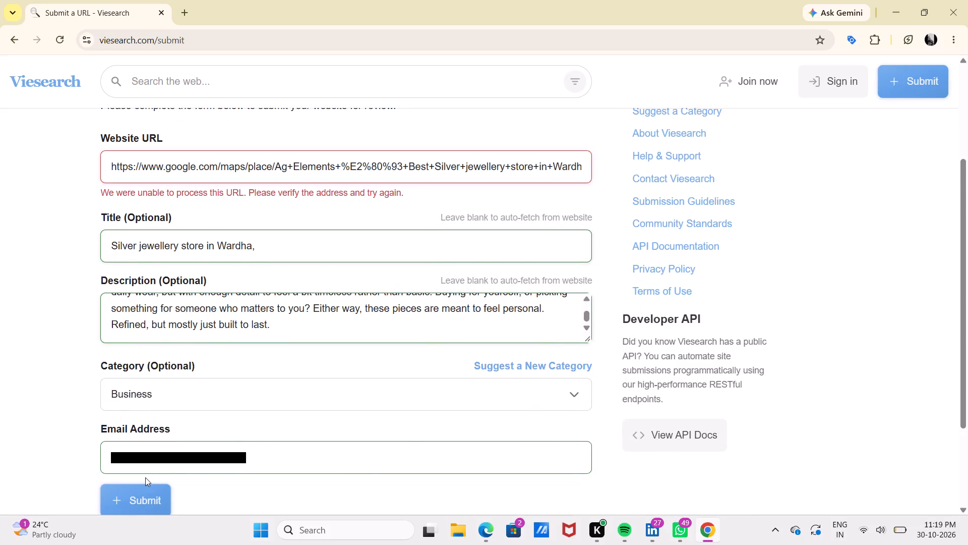
pyautogui.click(173, 35)
pyautogui.hotkey('ctrl', 'c')
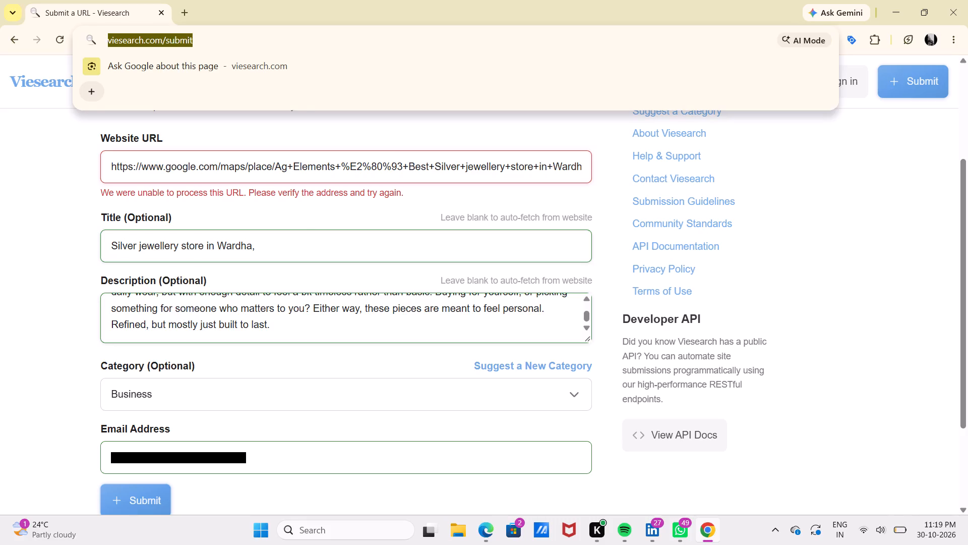
pyautogui.click(487, 533)
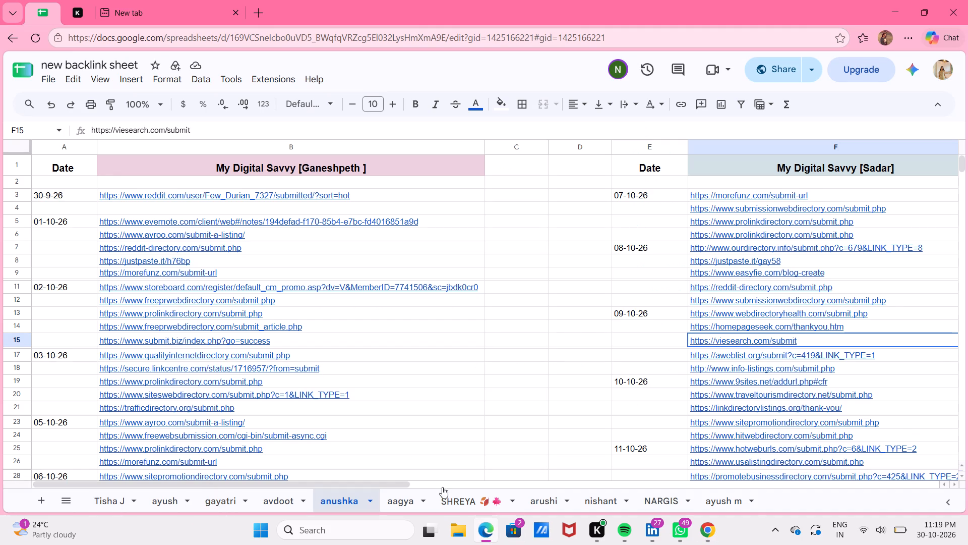
pyautogui.click(119, 497)
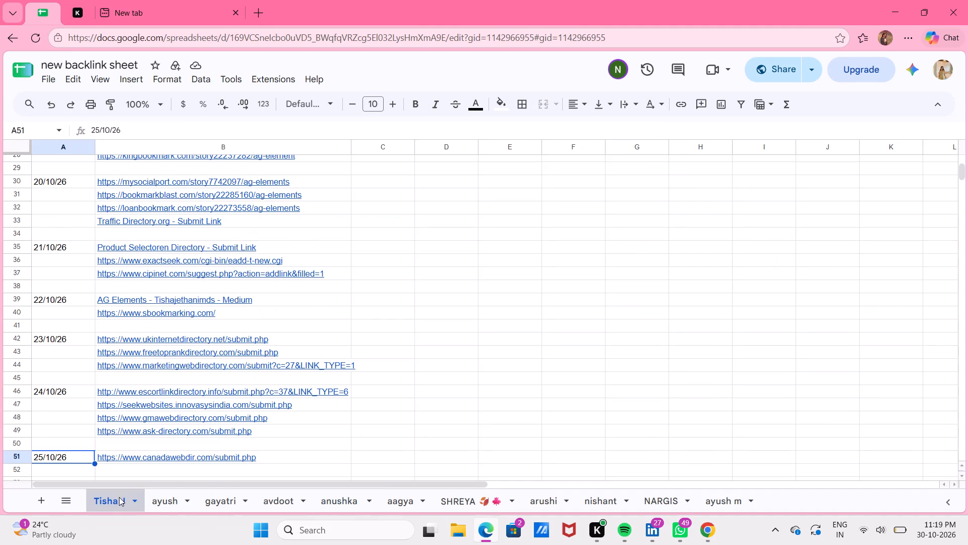
pyautogui.click(135, 472)
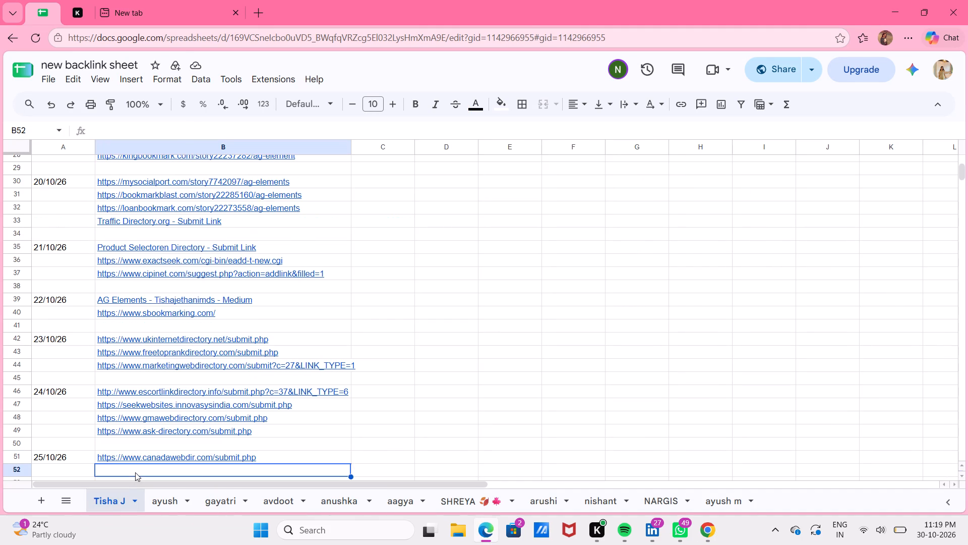
pyautogui.hotkey('ctrl', 'v')
pyautogui.scroll(-1, 494, 371)
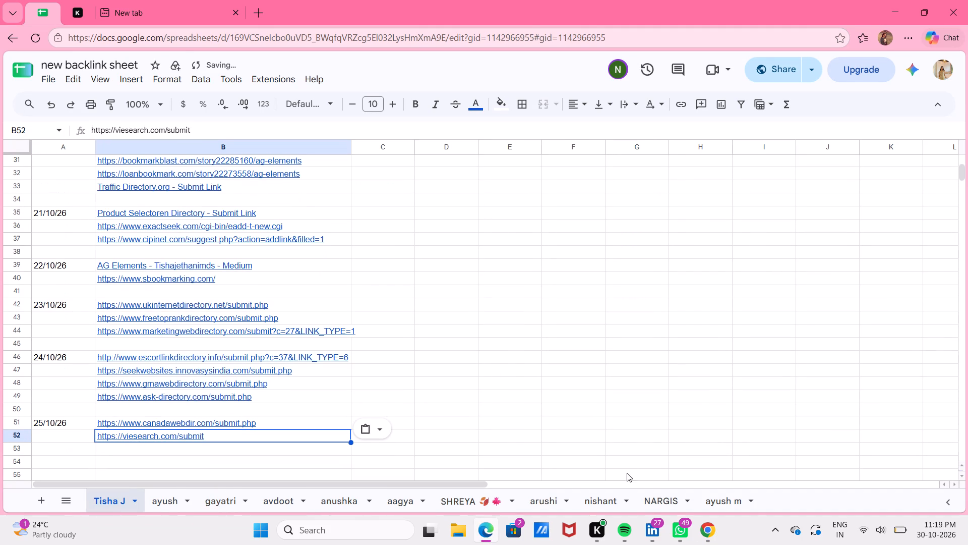
pyautogui.click(336, 501)
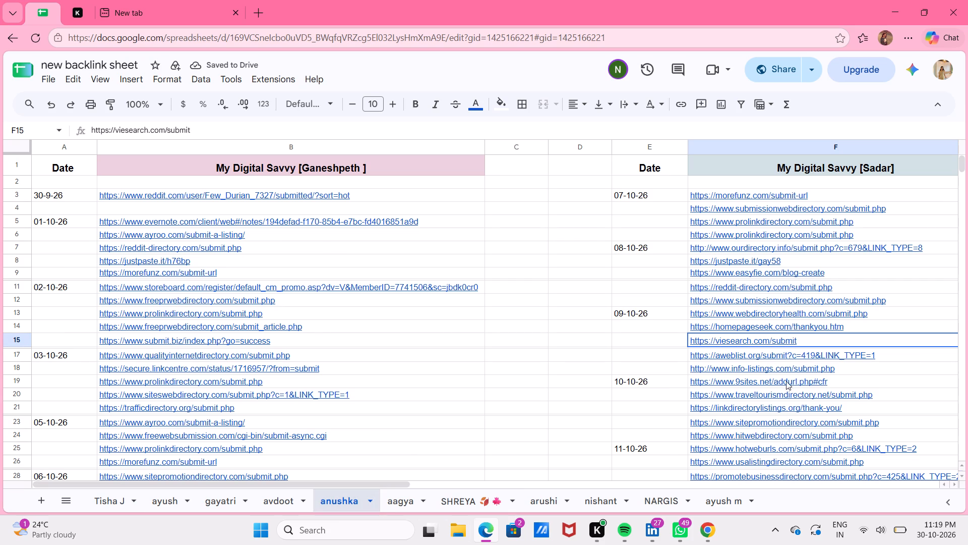
pyautogui.click(809, 368)
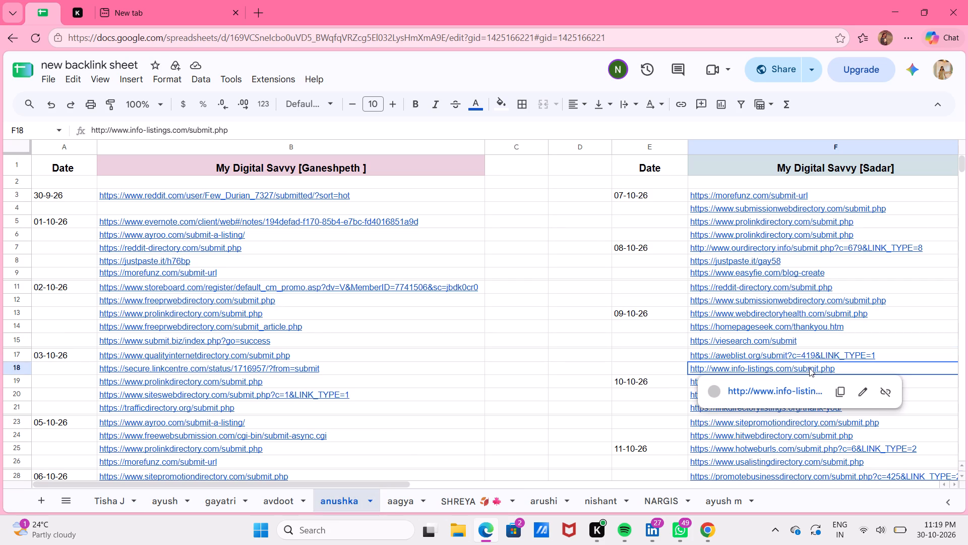
pyautogui.click(842, 388)
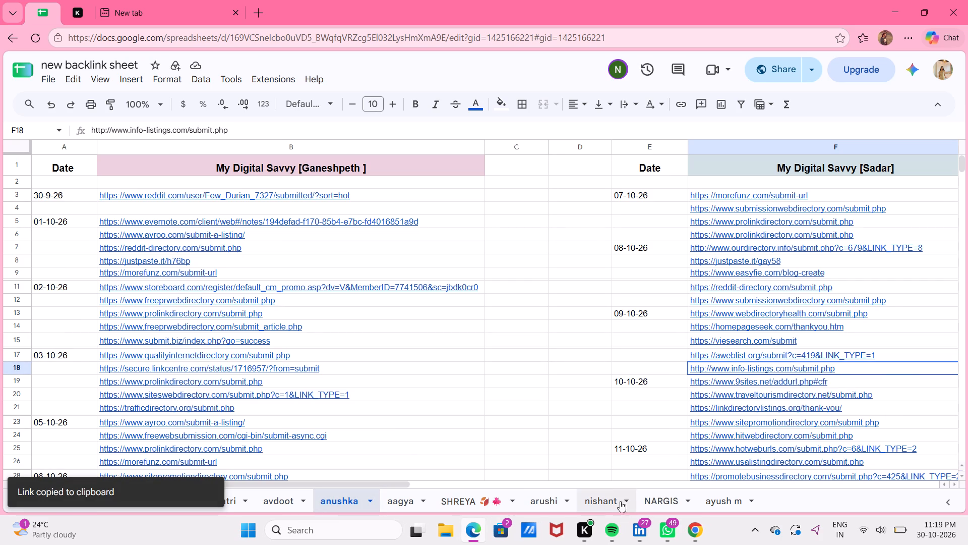
# Load the copied address in a new Chrome tab, trimmed to the info-listings.com home page, and open its Submit Link form.
pyautogui.click(698, 526)
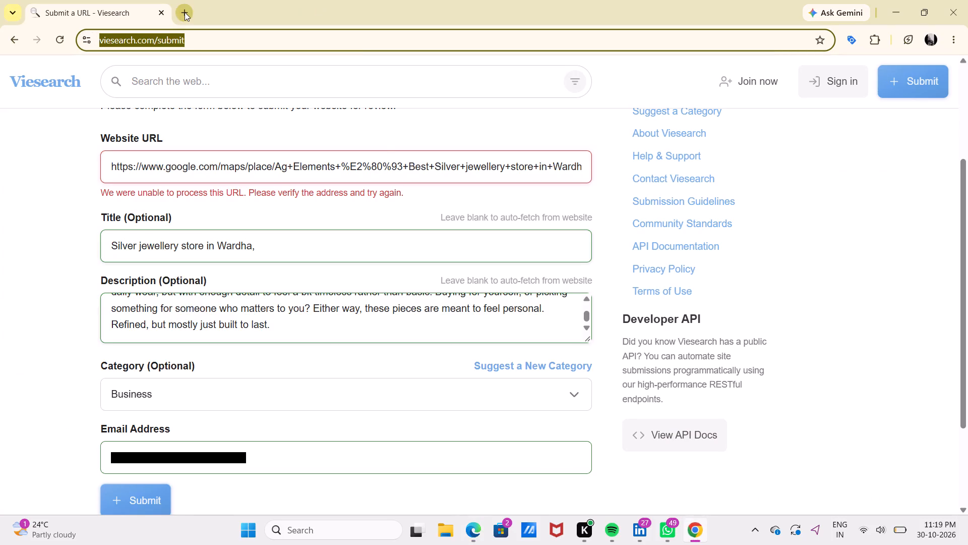
pyautogui.click(186, 13)
pyautogui.hotkey('ctrl', 'v')
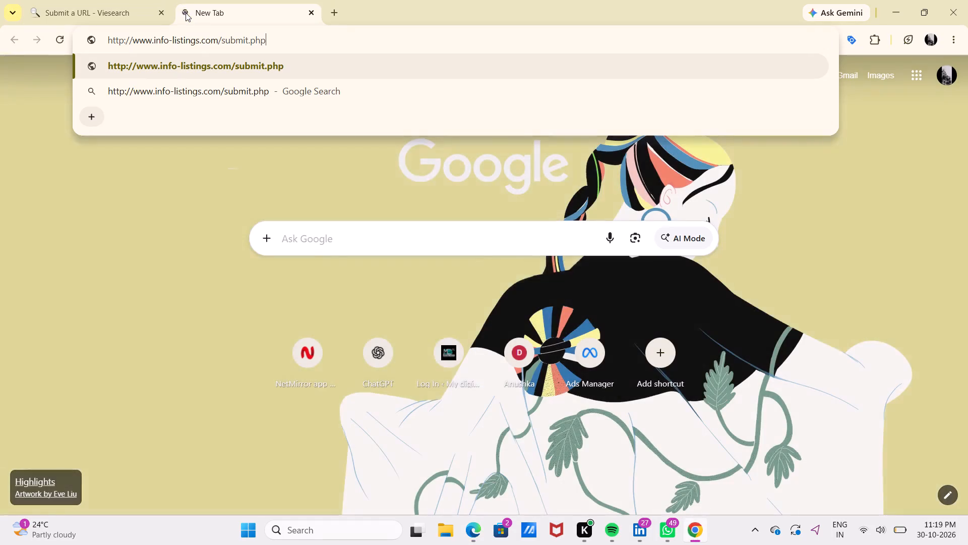
pyautogui.press('BackSpace')
pyautogui.press('BackSpace')
pyautogui.press('BackSpace')
pyautogui.press('BackSpace')
pyautogui.press('BackSpace')
pyautogui.press('BackSpace')
pyautogui.press('BackSpace')
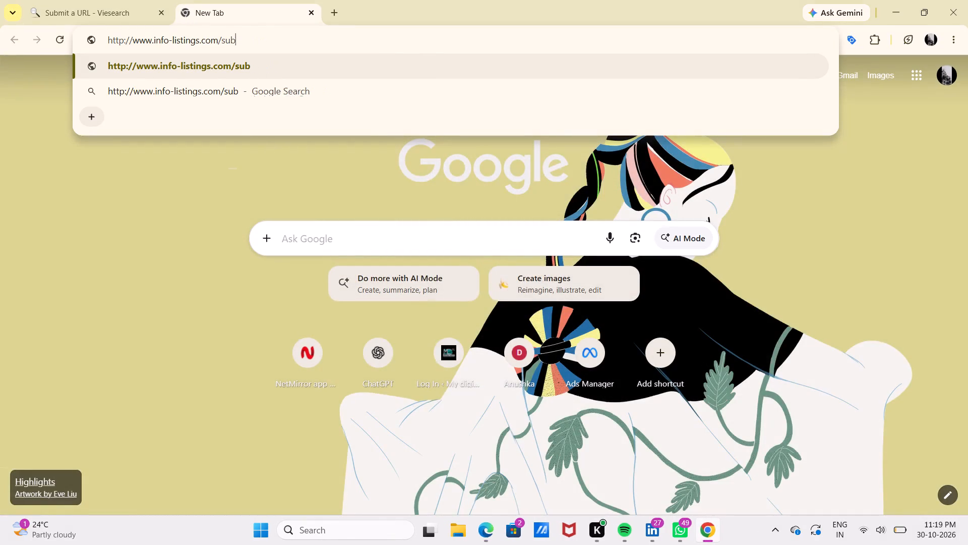
pyautogui.press('BackSpace')
pyautogui.press('BackSpace')
pyautogui.press('BackSpace')
pyautogui.press('Return')
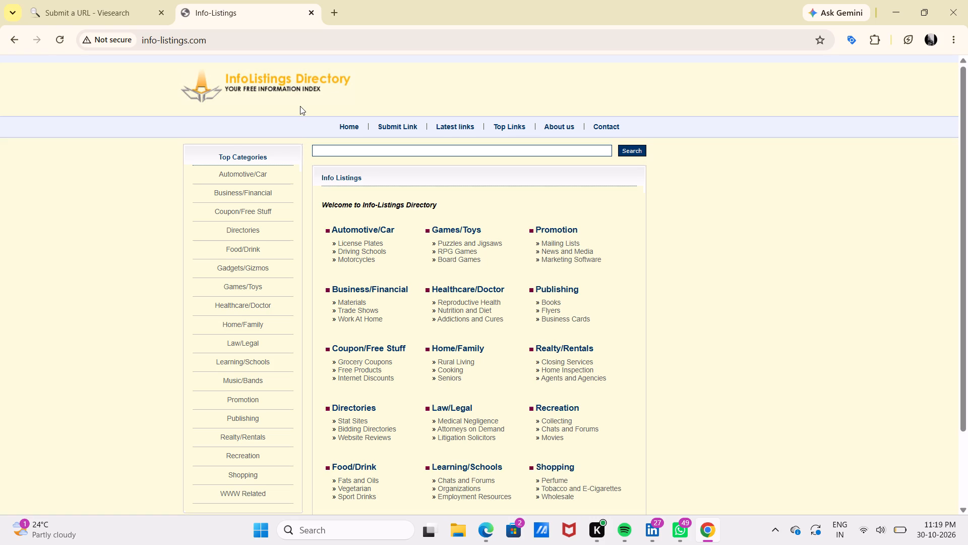
pyautogui.click(404, 126)
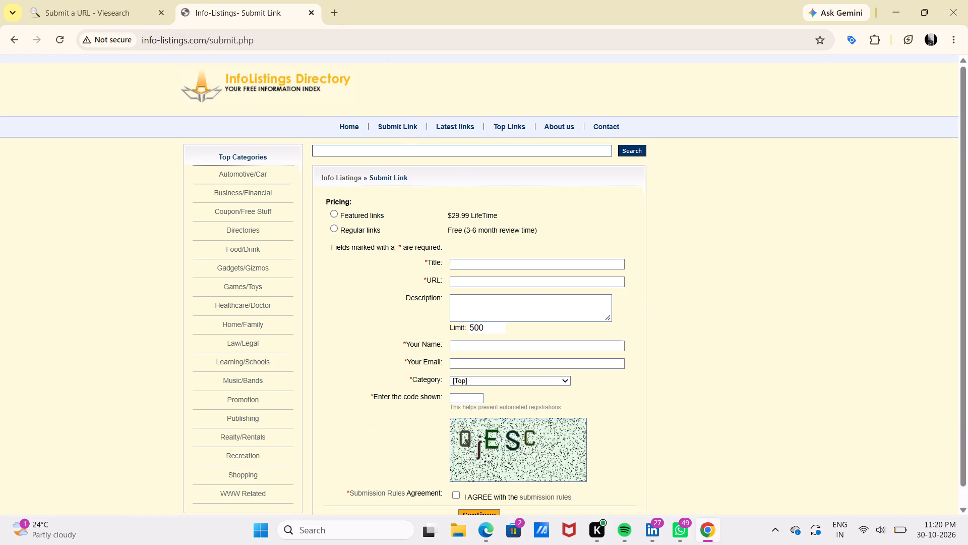
pyautogui.click(522, 276)
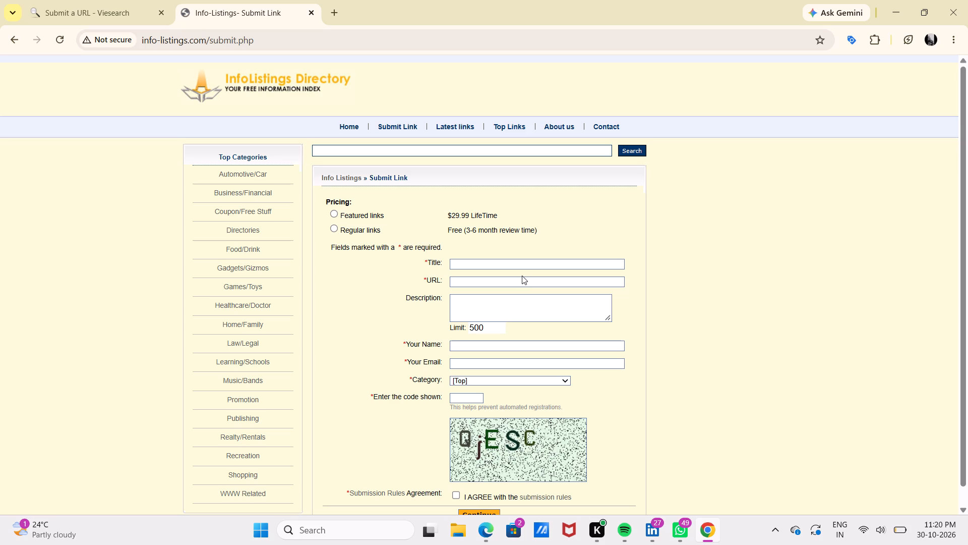
pyautogui.click(519, 280)
pyautogui.hotkey('ctrl', 'v')
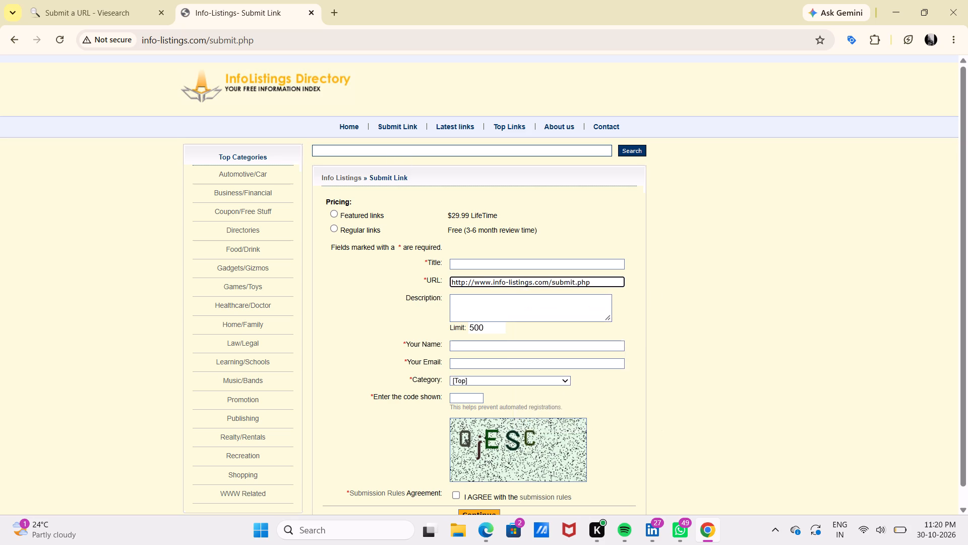
pyautogui.click(332, 226)
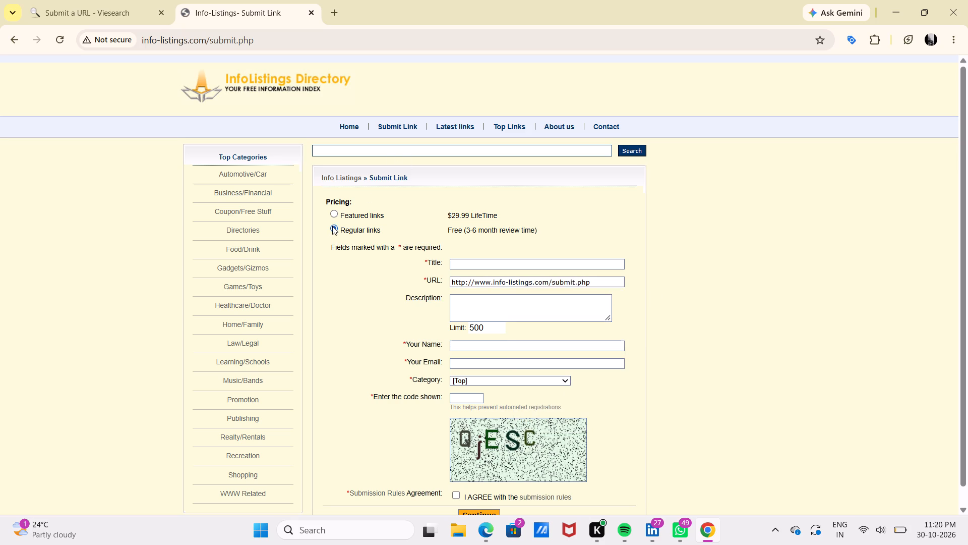
pyautogui.click(513, 265)
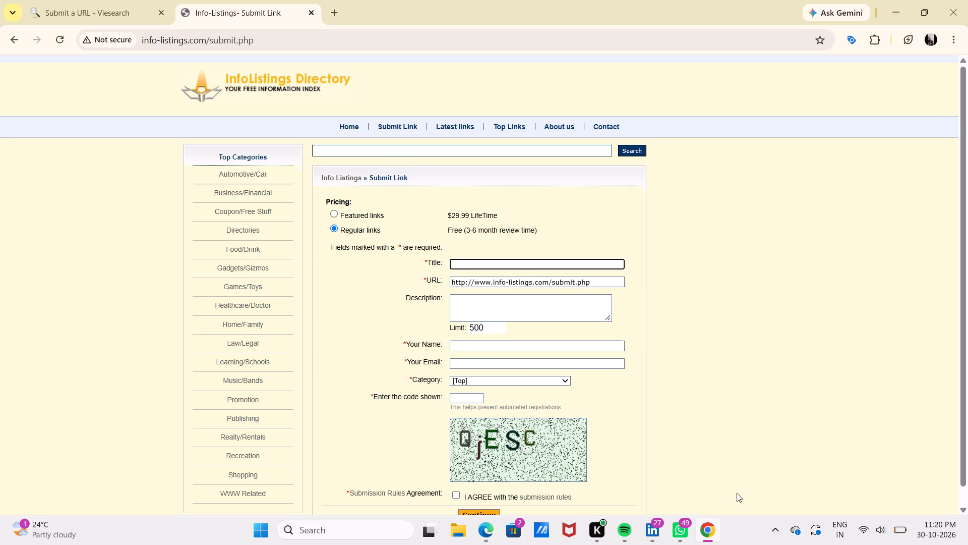
pyautogui.click(708, 527)
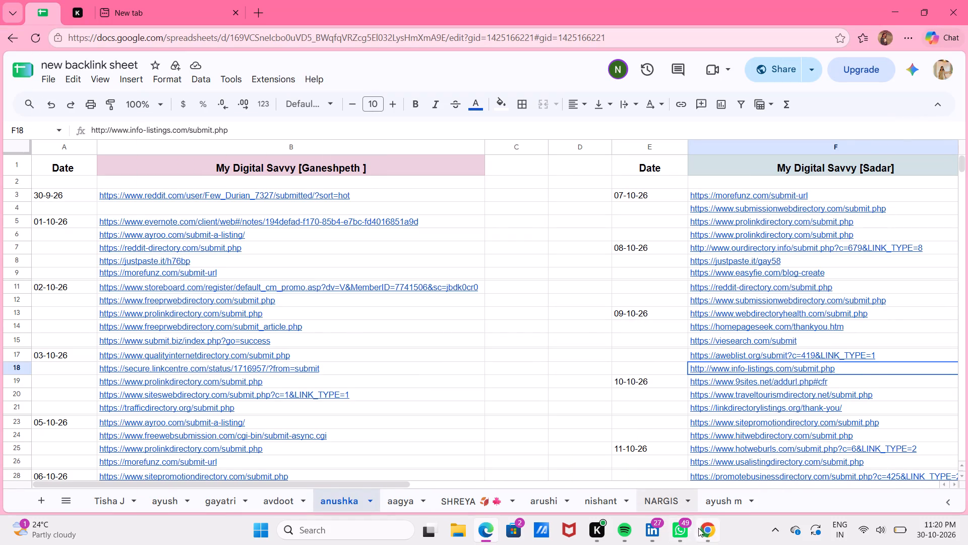
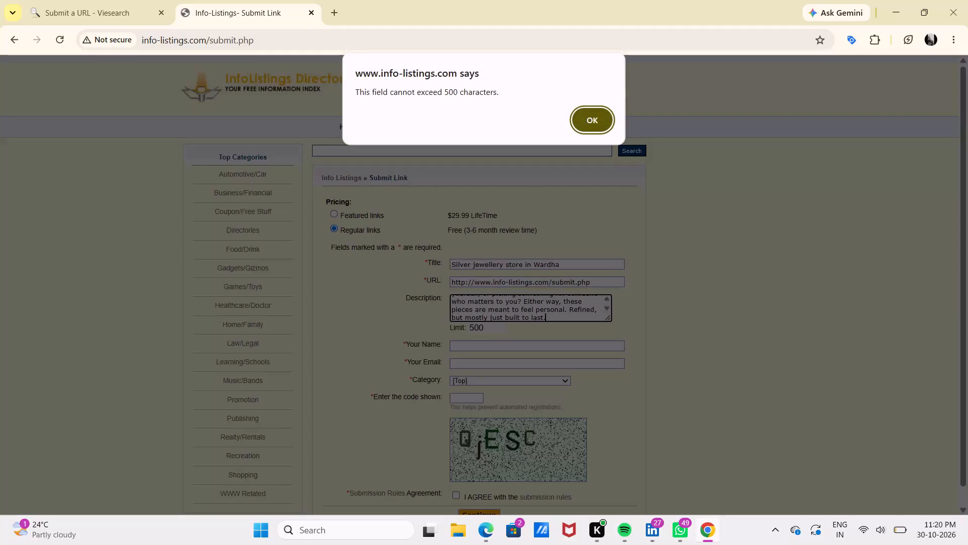
# Fill in the submitter's name and email on the Info-Listings form and set the category to Business/Financial.
pyautogui.click(590, 116)
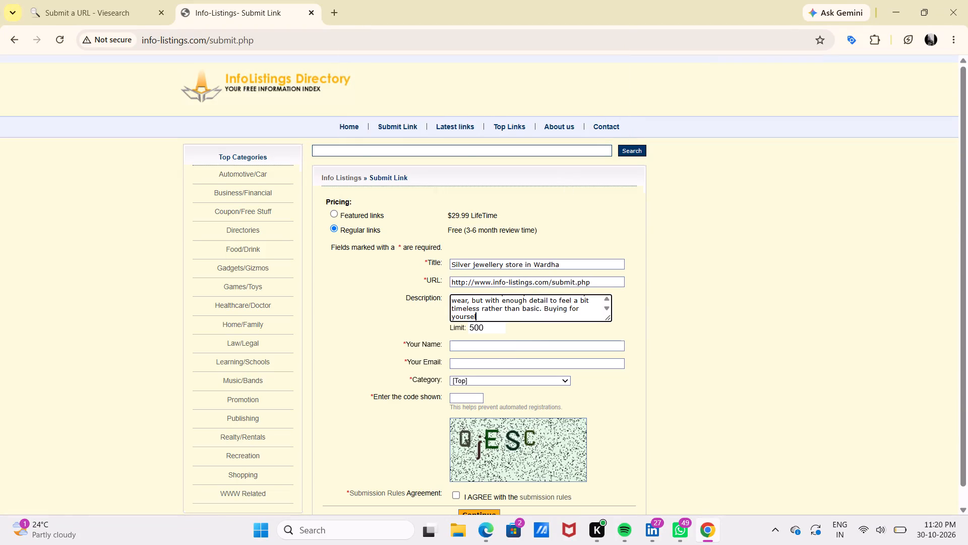
pyautogui.click(506, 346)
pyautogui.click(528, 362)
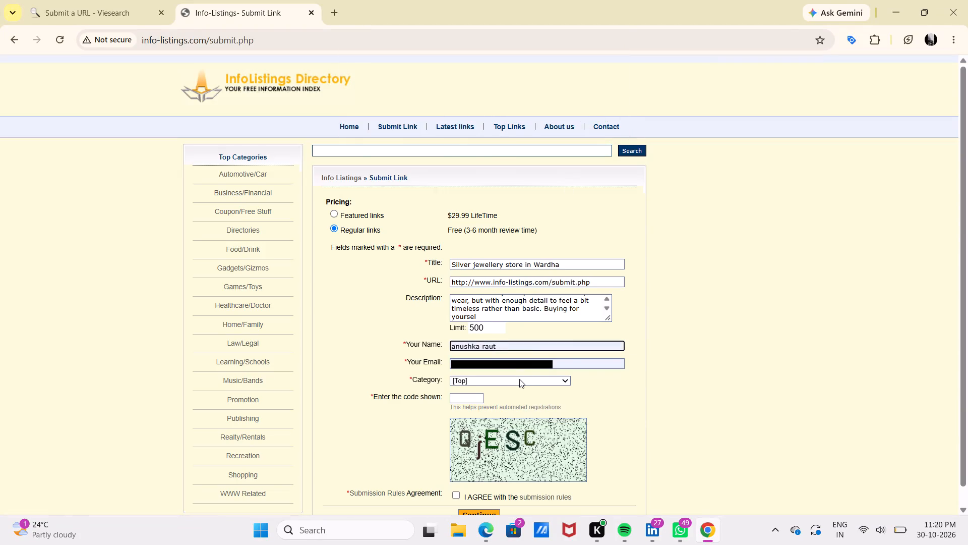
pyautogui.click(519, 379)
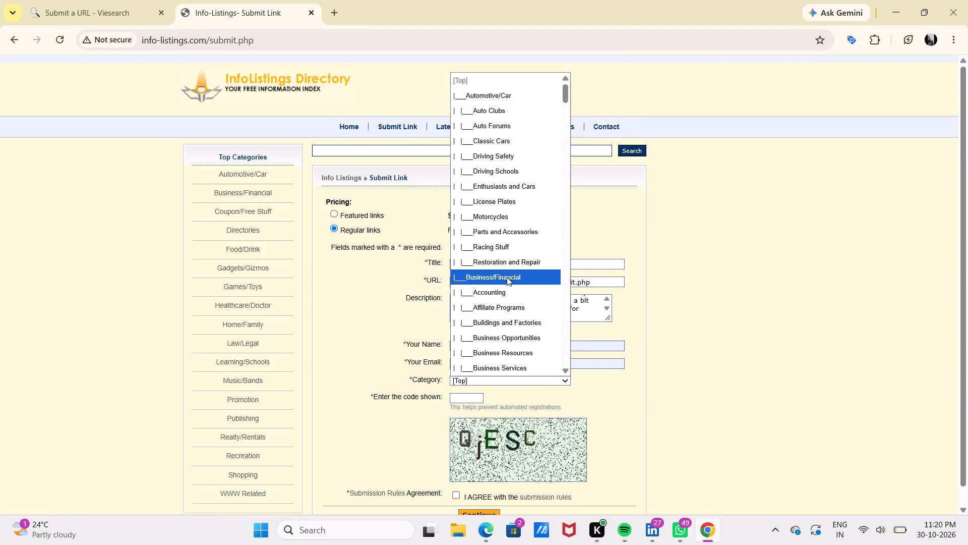
pyautogui.click(507, 277)
# Enter the verification code shown in the image, agree to the submission rules and submit the form.
pyautogui.click(466, 394)
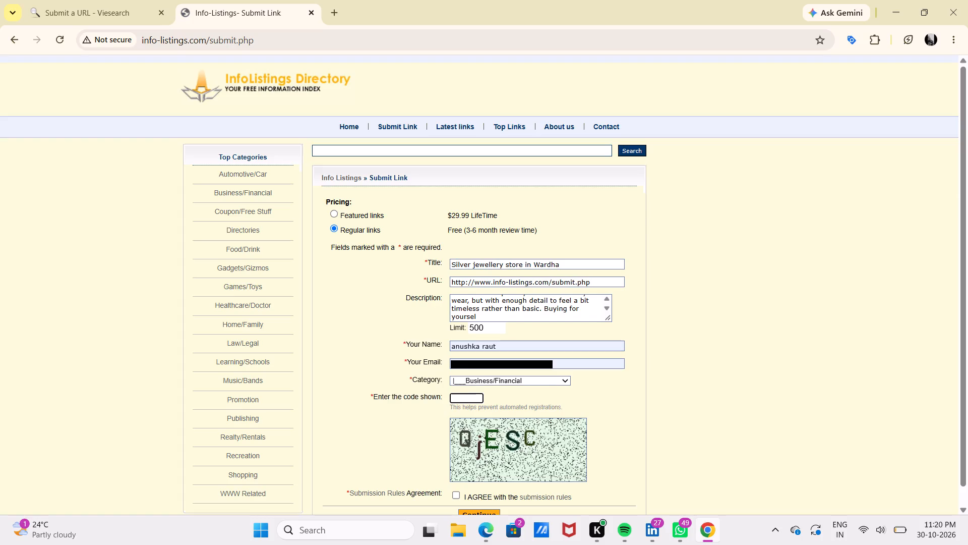
pyautogui.hotkey('shift', 'q')
pyautogui.press('j')
pyautogui.hotkey('shift', 'e')
pyautogui.hotkey('shift', 's')
pyautogui.hotkey('shift', 'c')
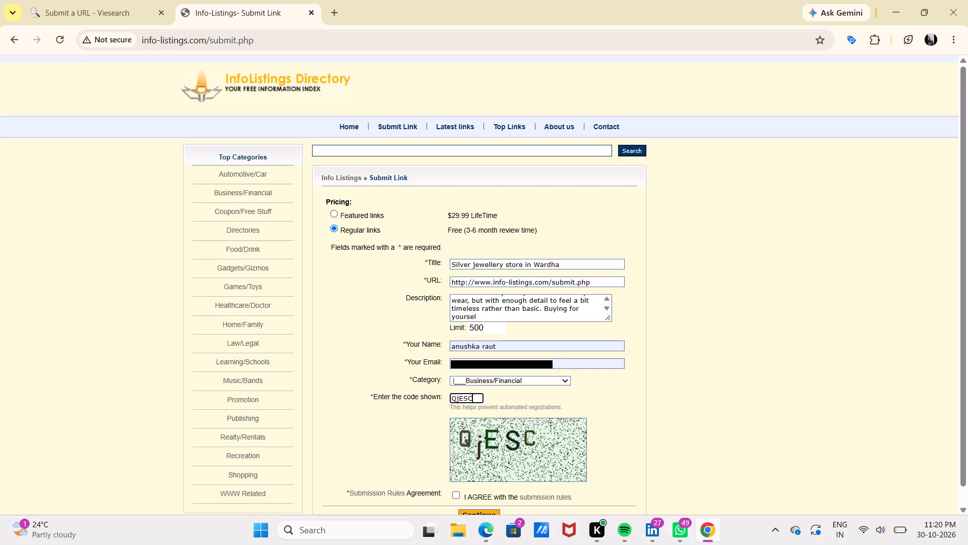
pyautogui.scroll(-1, 558, 401)
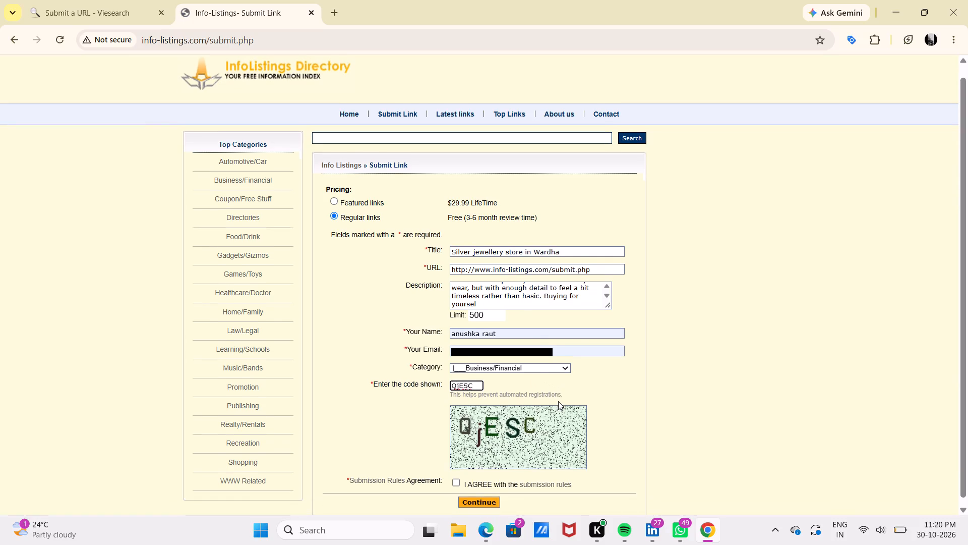
pyautogui.click(457, 478)
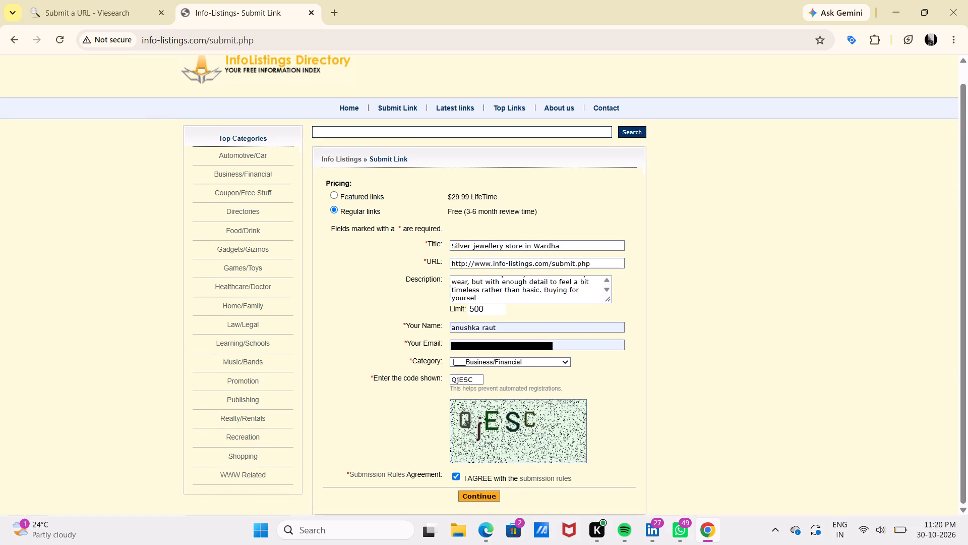
pyautogui.click(481, 497)
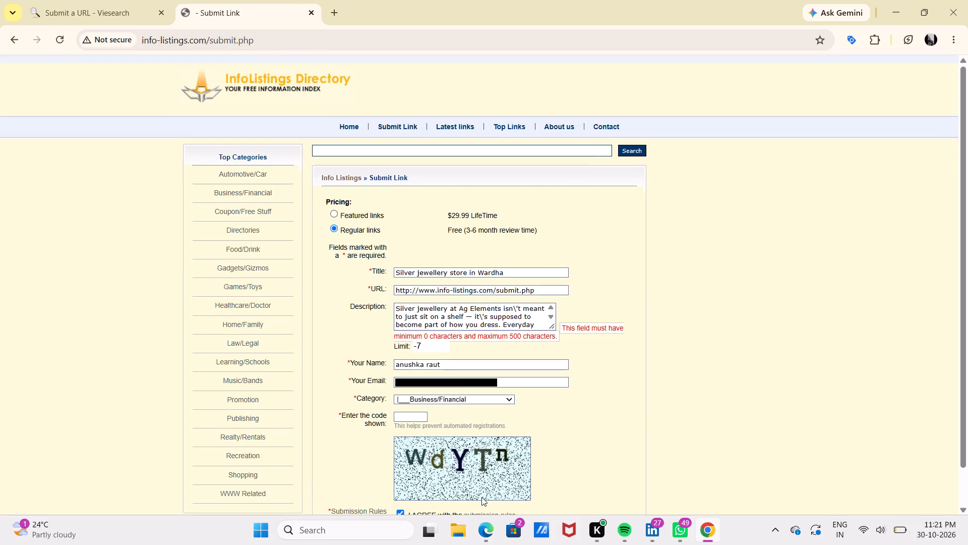
# Shorten the description by trimming the end of "Everyday" and cutting the partial word after the closing "Buying for".
pyautogui.click(533, 326)
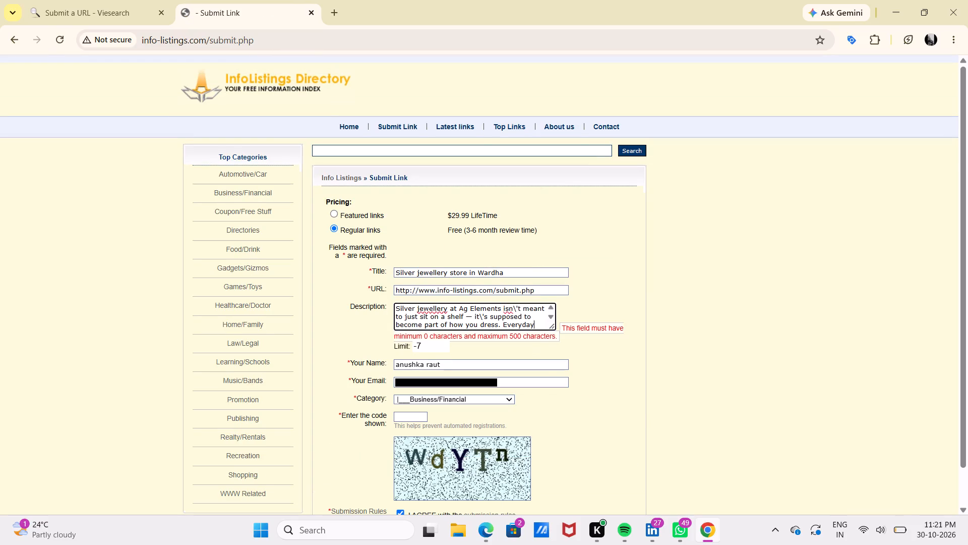
pyautogui.press('BackSpace')
pyautogui.press('BackSpace')
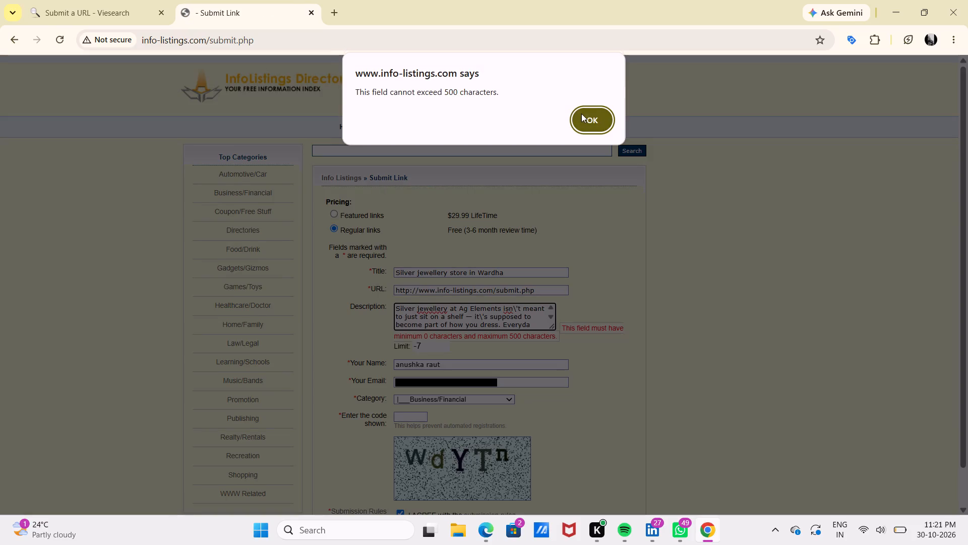
pyautogui.click(582, 114)
pyautogui.press('BackSpace')
pyautogui.press('BackSpace')
pyautogui.press('BackSpace')
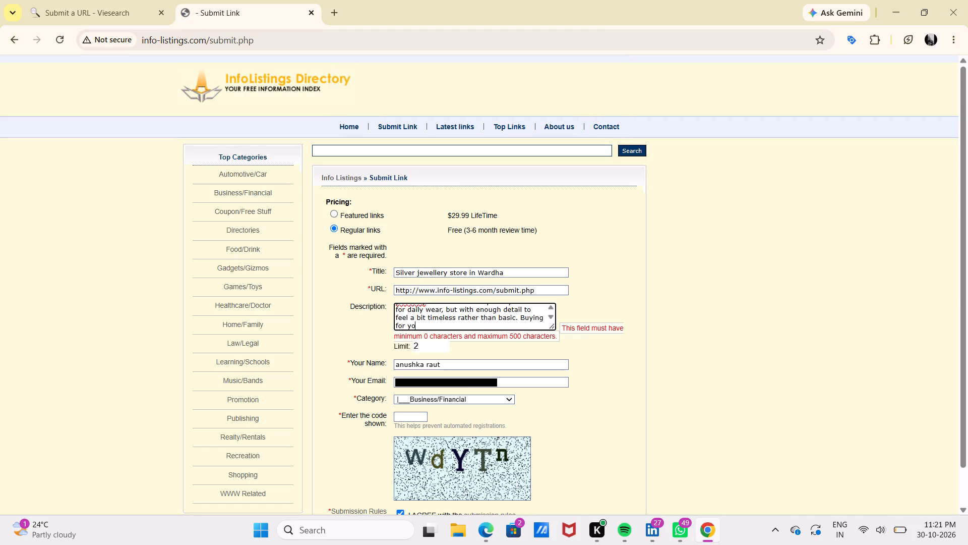
pyautogui.press('BackSpace')
pyautogui.press('BackSpace')
# Enter the new verification code shown in the image and resubmit the form.
pyautogui.click(412, 410)
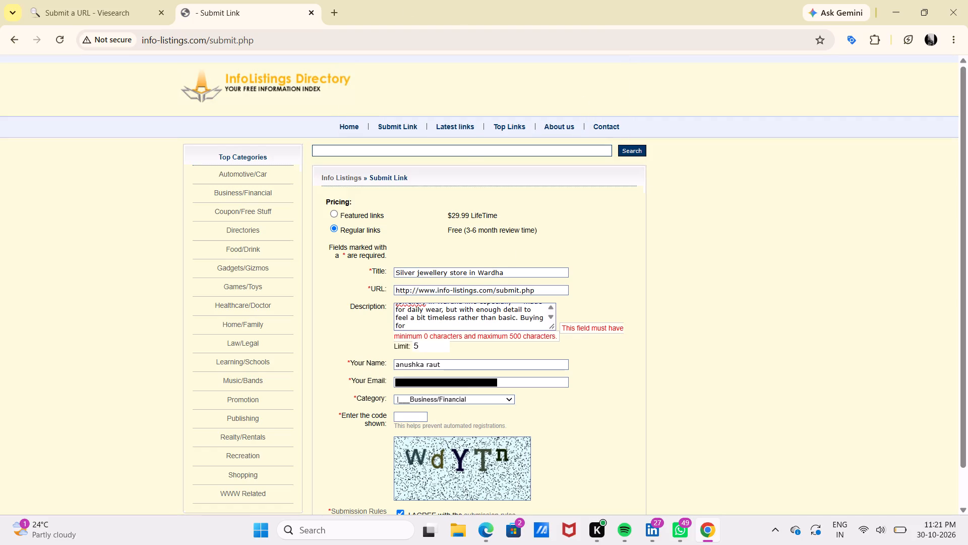
pyautogui.click(411, 419)
pyautogui.hotkey('shift', 'w')
pyautogui.press('d')
pyautogui.hotkey('shift', 'y')
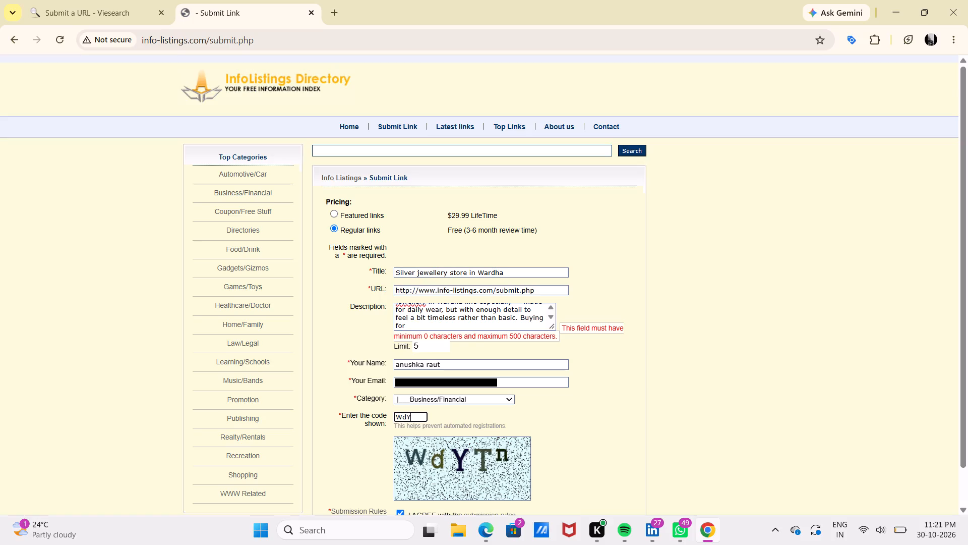
pyautogui.hotkey('shift', 't')
pyautogui.press('n')
pyautogui.scroll(-1, 489, 447)
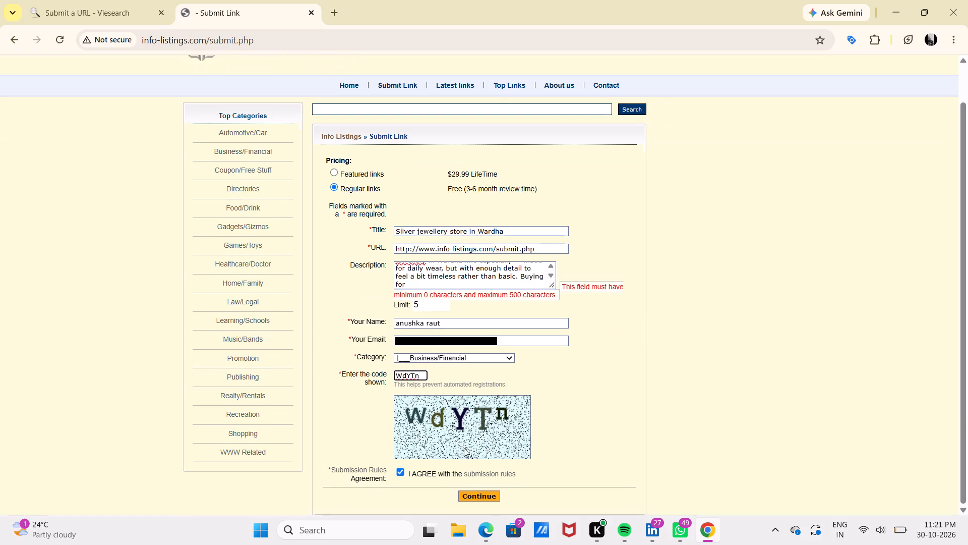
pyautogui.click(483, 495)
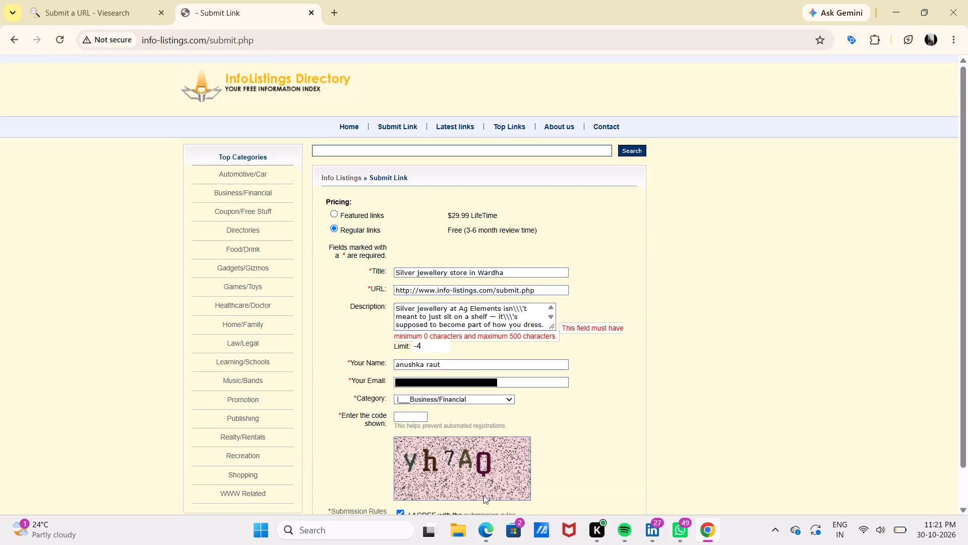
# Delete the backslash-garbled word "isn't" before "meant to" in the description.
pyautogui.click(529, 308)
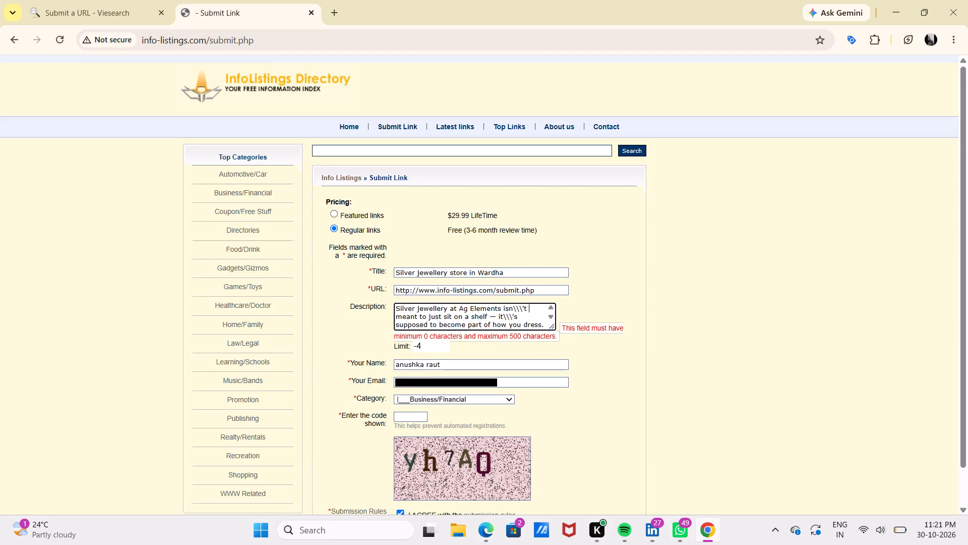
pyautogui.press('BackSpace')
pyautogui.press('BackSpace')
pyautogui.press('BackSpace')
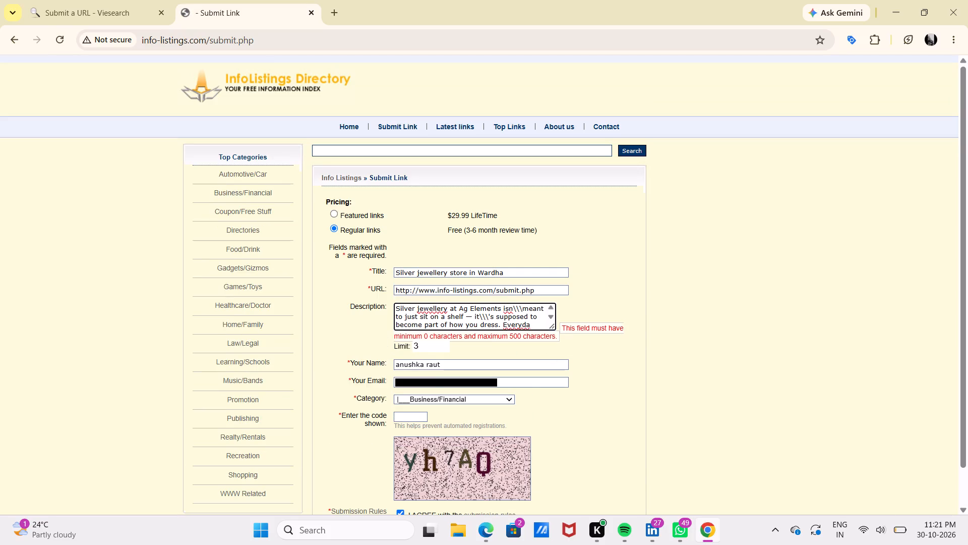
pyautogui.press('BackSpace')
pyautogui.press('BackSpace')
pyautogui.press('BackSpace')
pyautogui.press('BackSpace')
pyautogui.press('BackSpace')
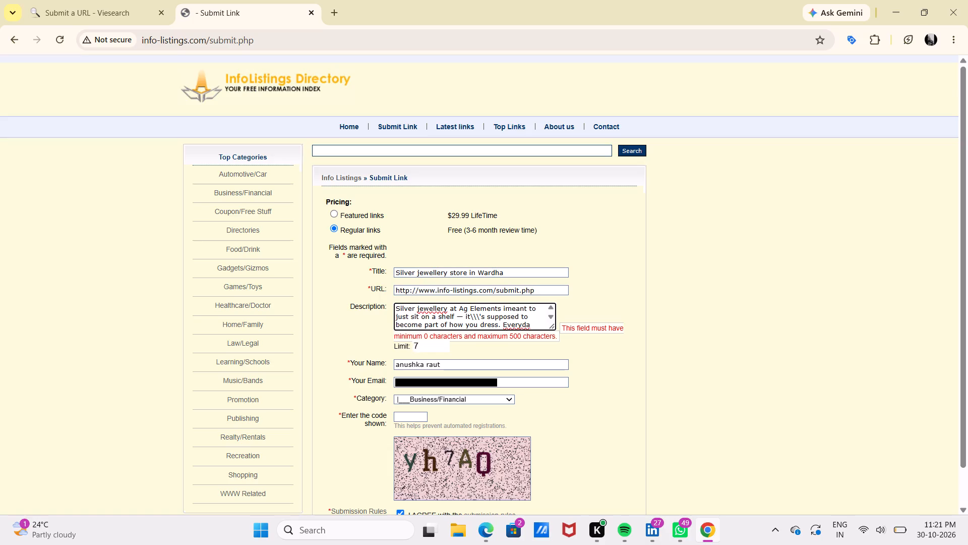
pyautogui.press('BackSpace')
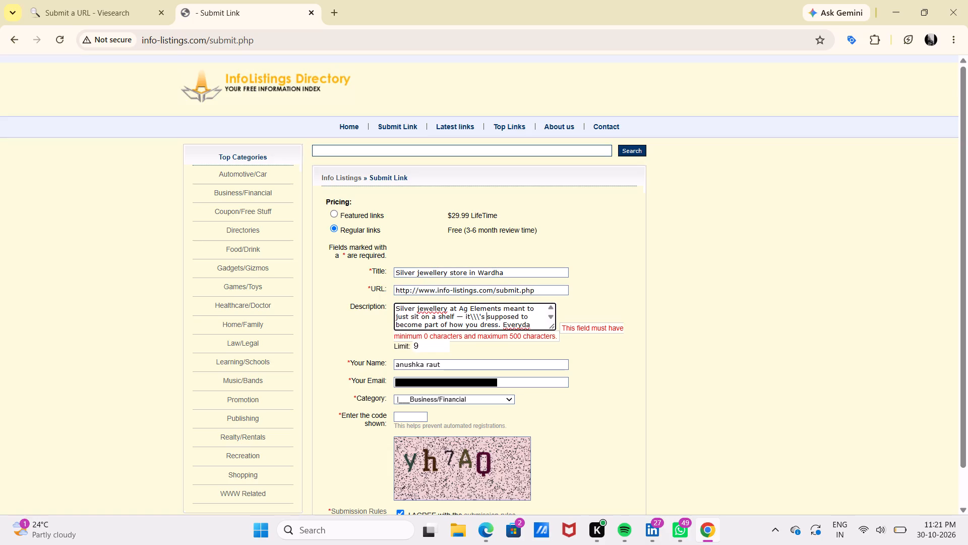
# Delete the backslash-garbled word "it's" before "supposed to become" in the description.
pyautogui.click(486, 317)
pyautogui.press('BackSpace')
pyautogui.press('BackSpace')
pyautogui.press('BackSpace')
pyautogui.press('BackSpace')
pyautogui.press('BackSpace')
pyautogui.press('BackSpace')
pyautogui.press('BackSpace')
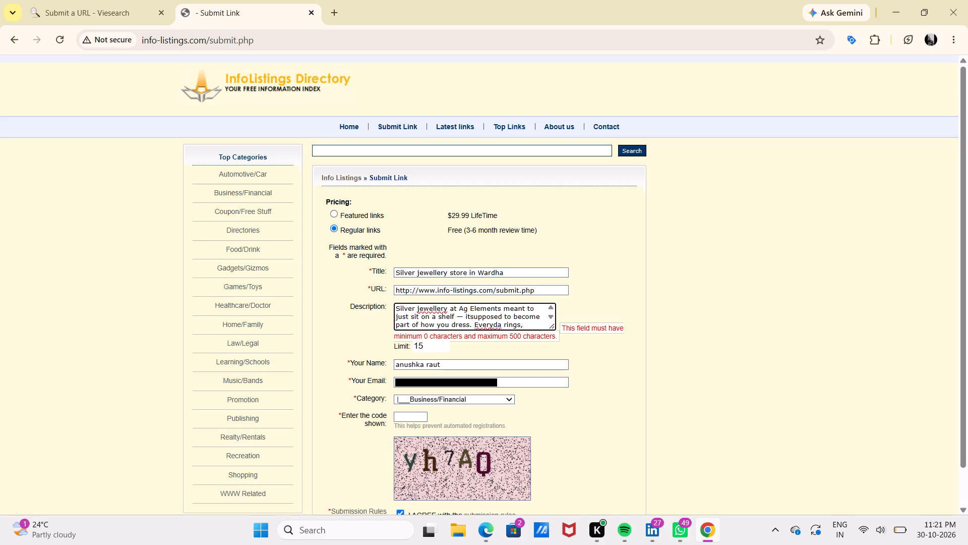
pyautogui.press('BackSpace')
pyautogui.press('BackSpace')
# Enter the current verification code shown in the image.
pyautogui.scroll(-1, 554, 424)
pyautogui.click(402, 374)
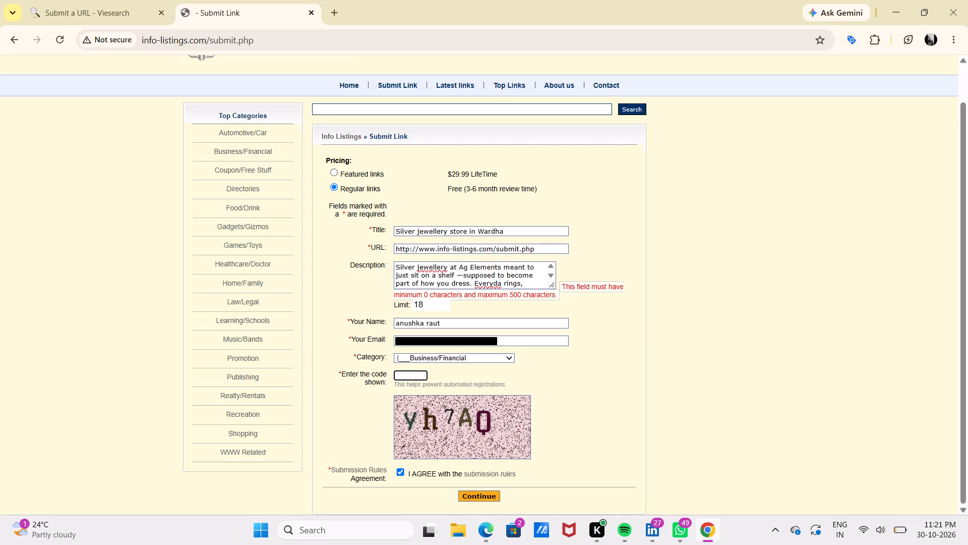
pyautogui.hotkey('shift', 'y')
# Finish entering the verification code shown in the image and submit the Info Listings link form.
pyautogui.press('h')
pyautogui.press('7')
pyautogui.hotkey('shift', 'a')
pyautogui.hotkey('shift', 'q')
pyautogui.click(481, 495)
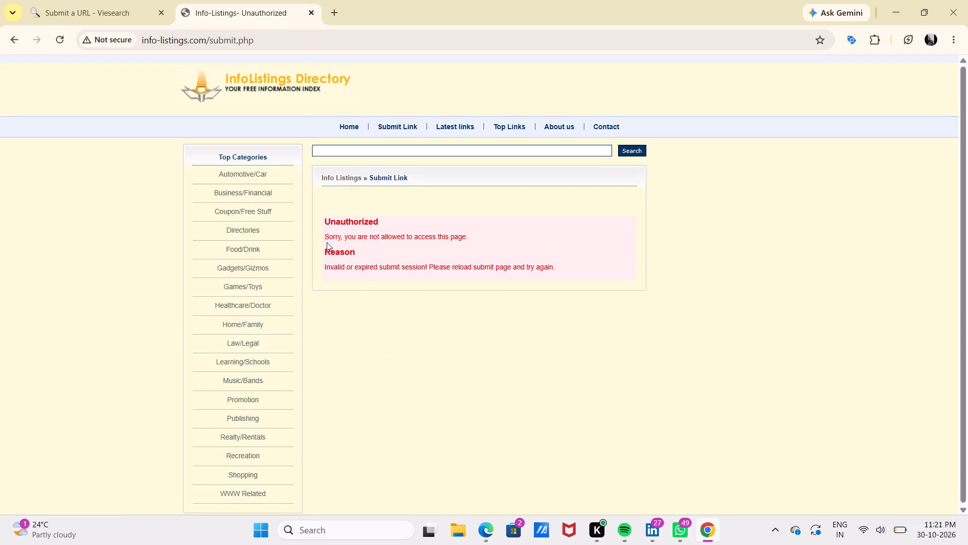
pyautogui.click(231, 32)
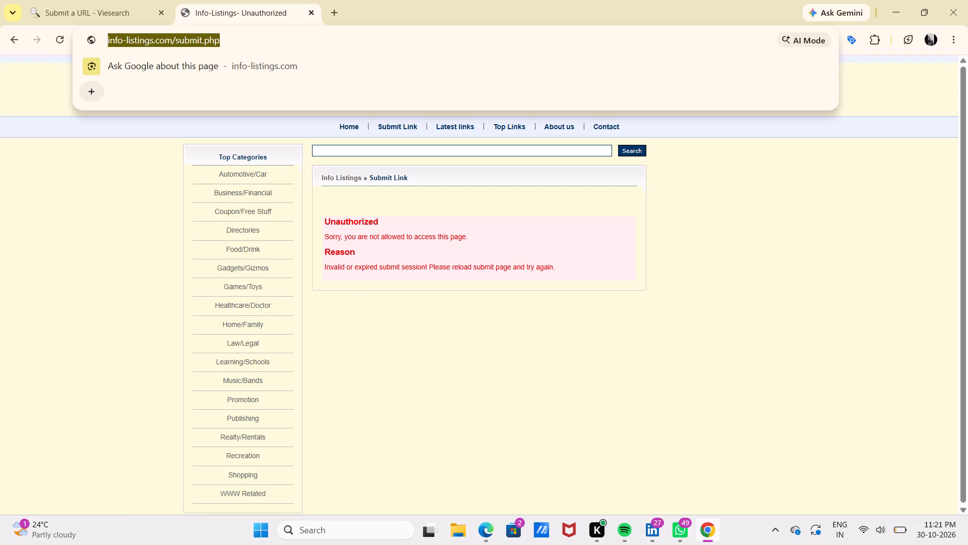
pyautogui.hotkey('ctrl', 'c')
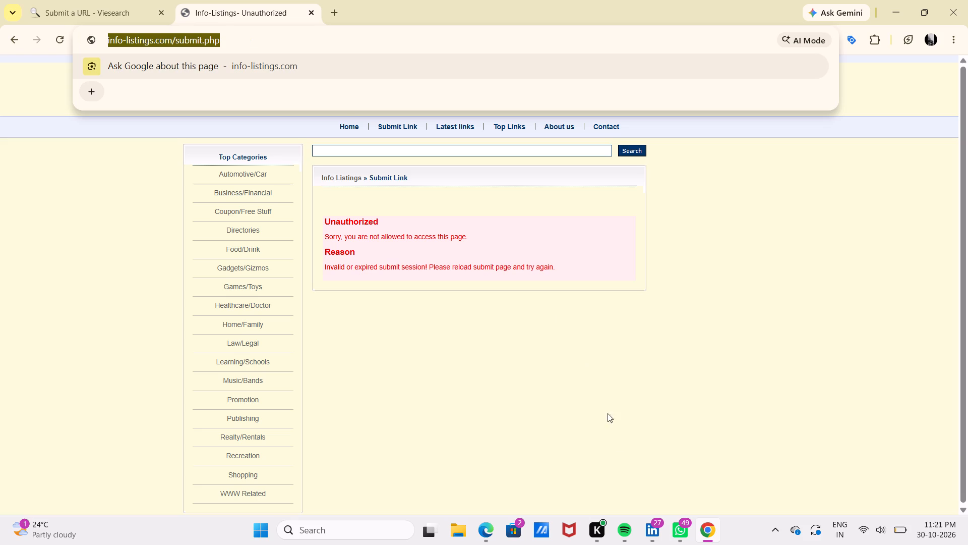
pyautogui.click(489, 527)
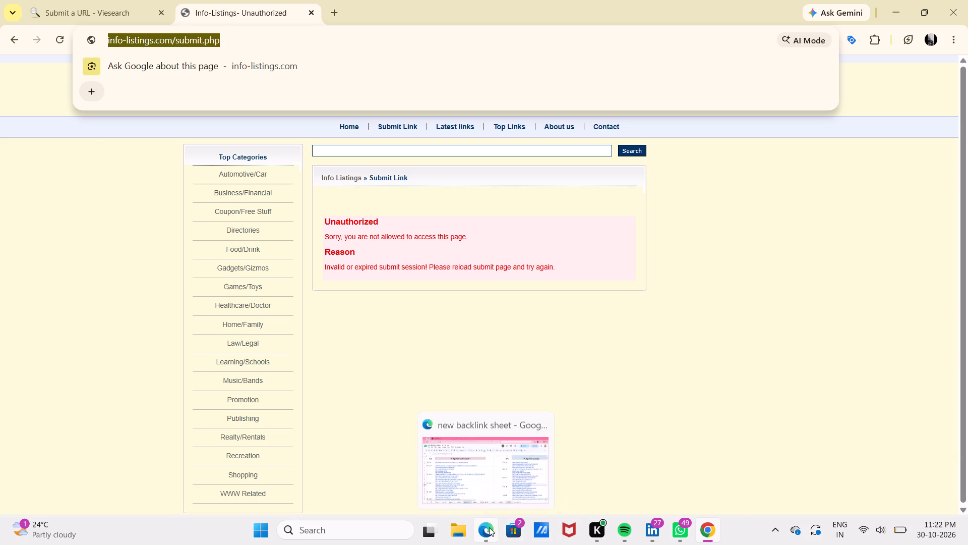